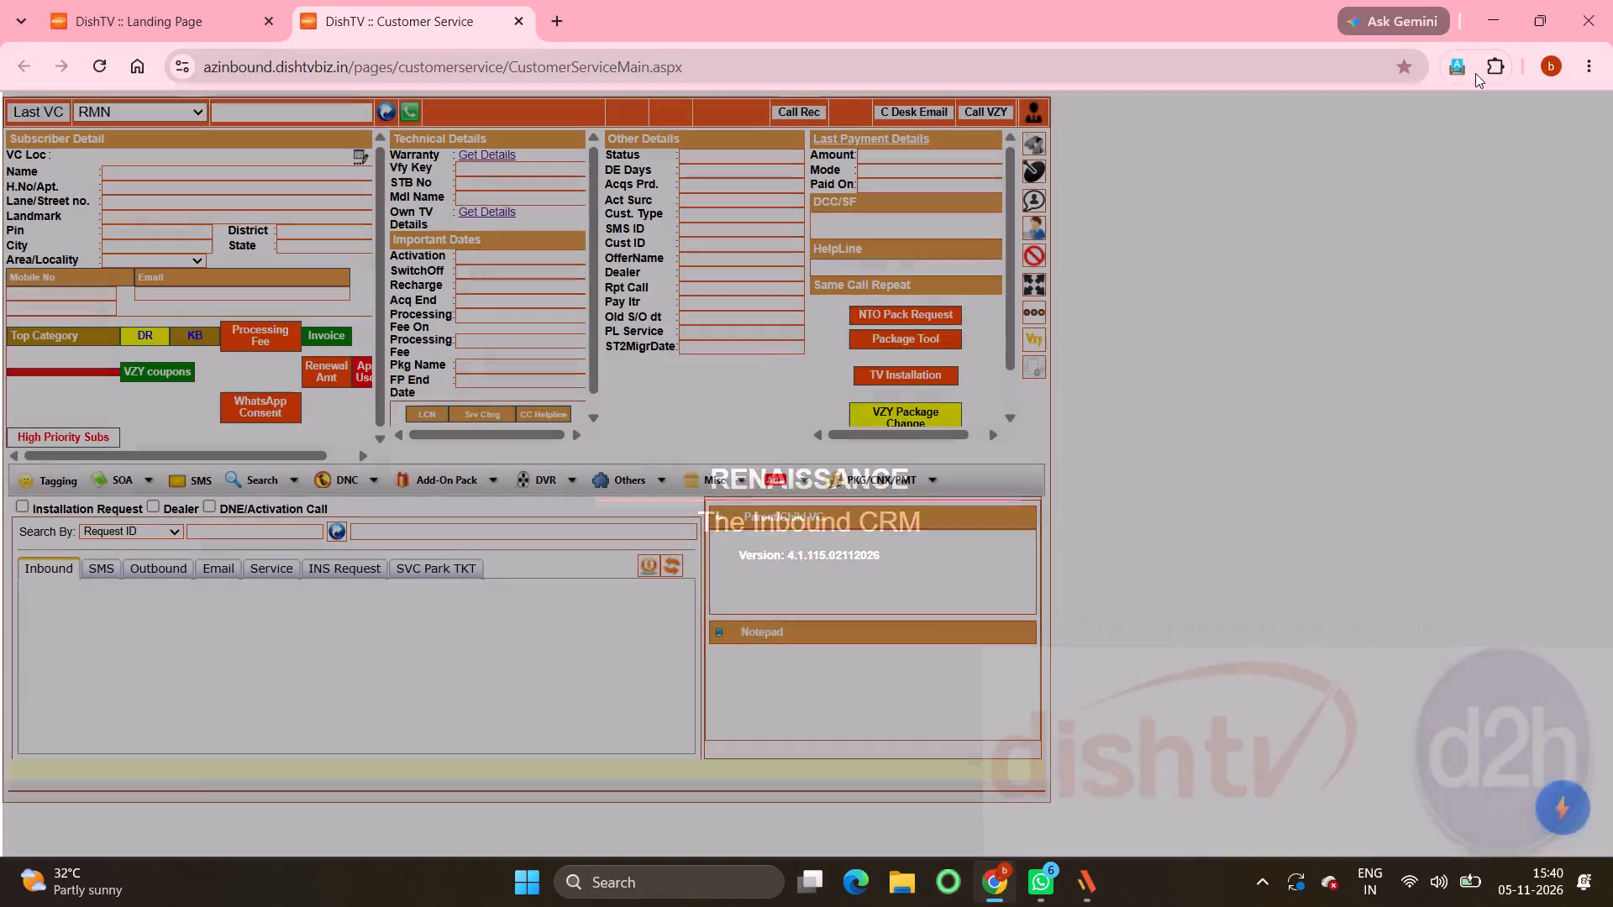
Reduce the maximized DishTV Customer Service browser window to its smaller size, freeing space beside it.
left_click(1542, 14)
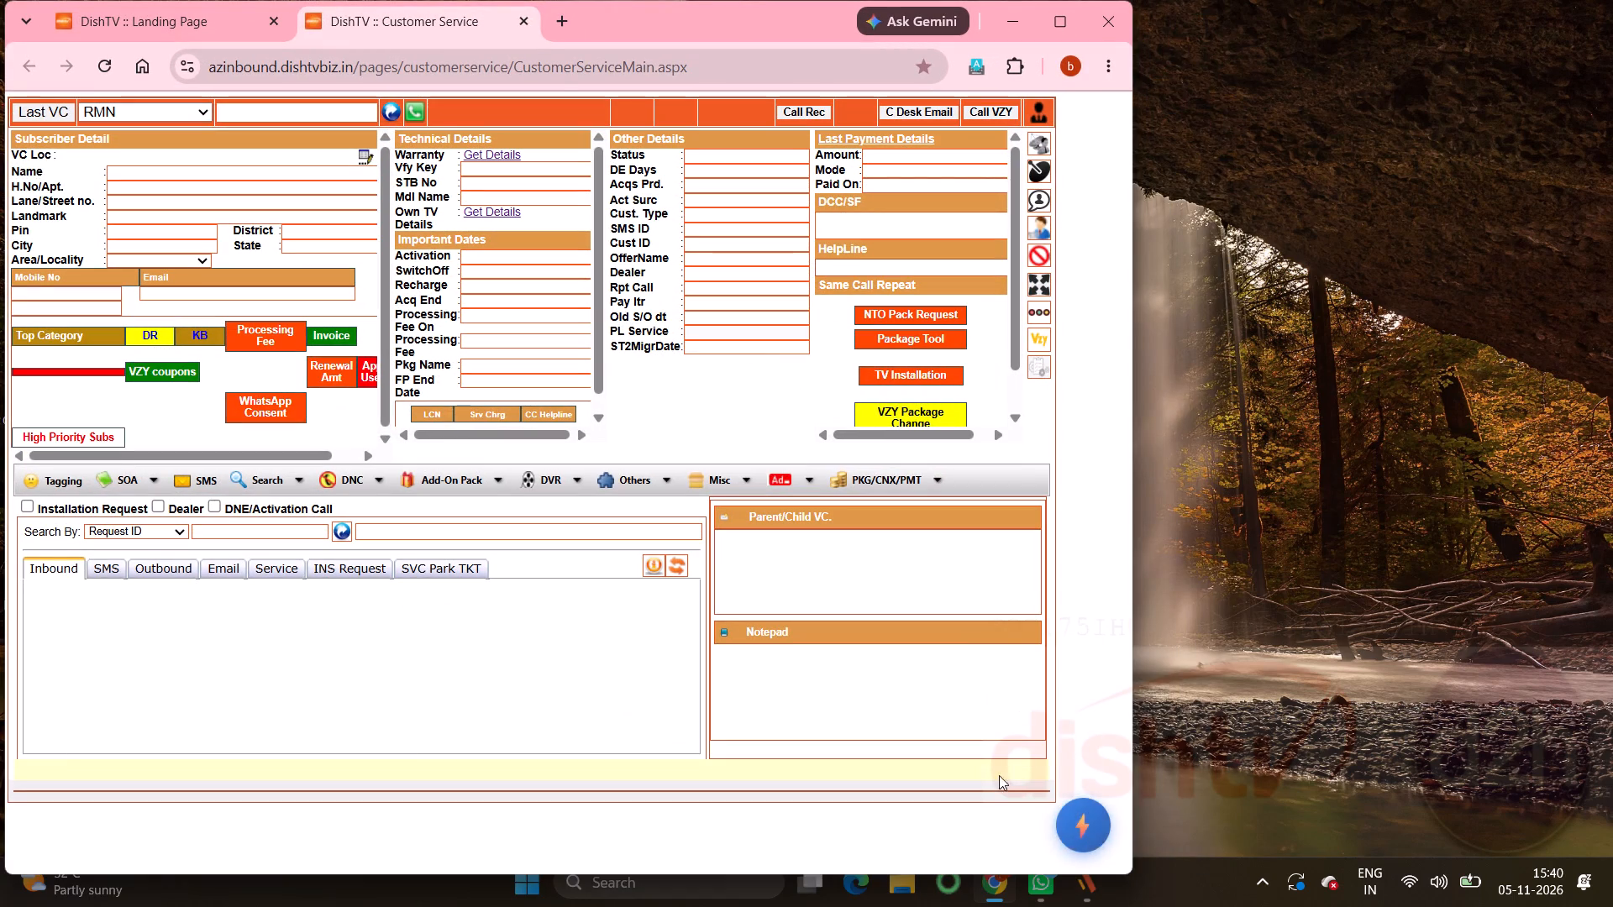
Switch to the Ozonetel Agent Toolbar and log in as an agent.
left_click(951, 882)
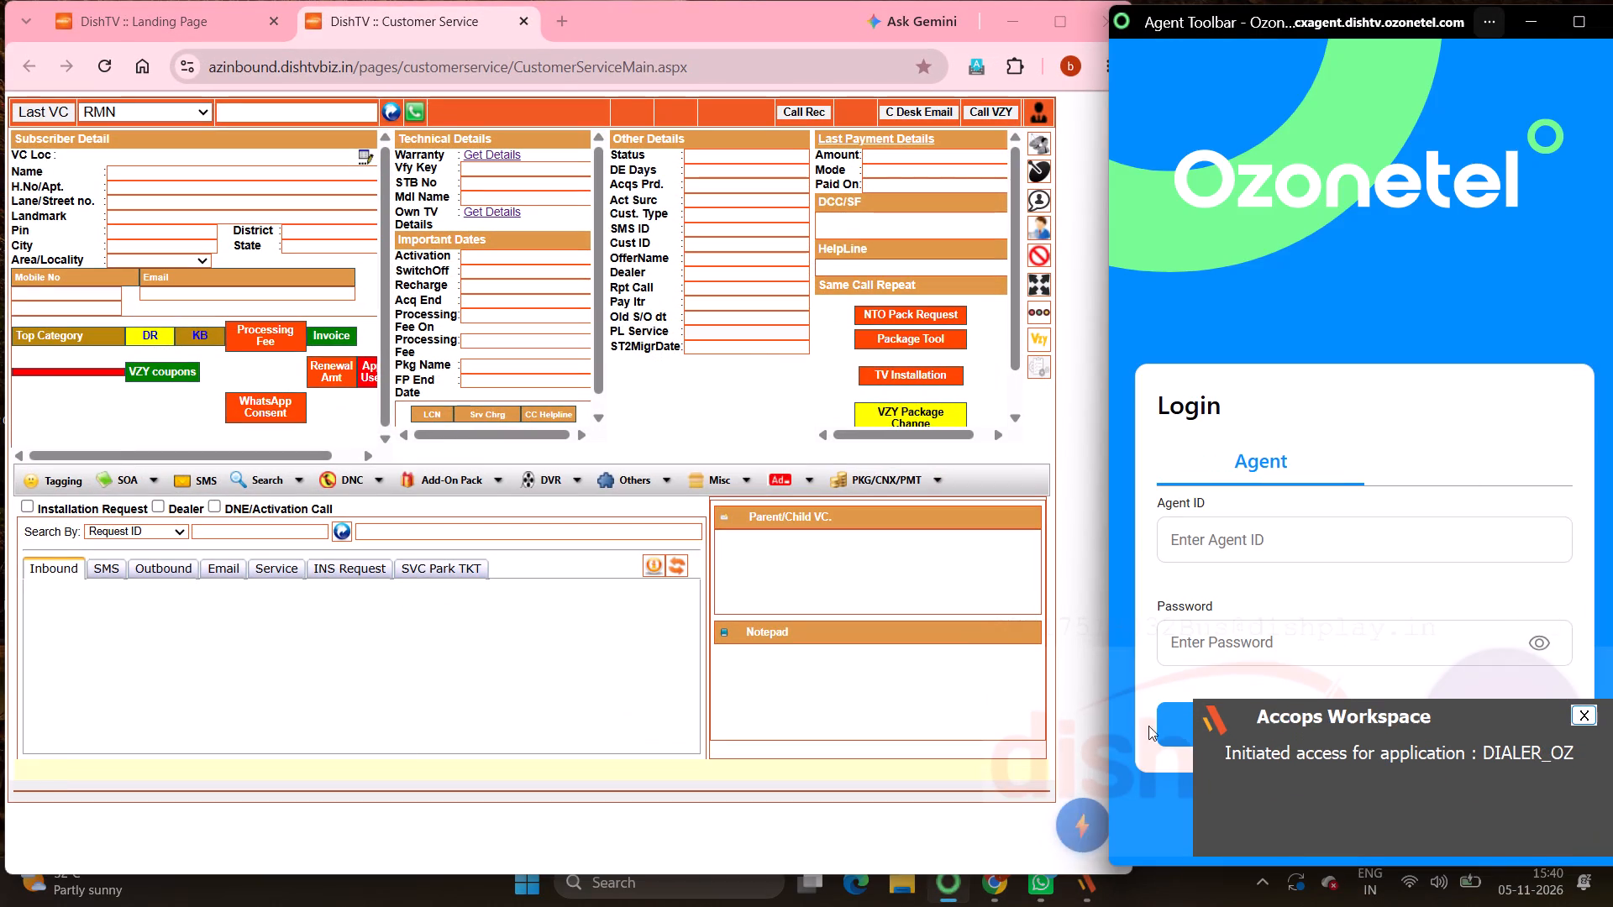
left_click(1174, 727)
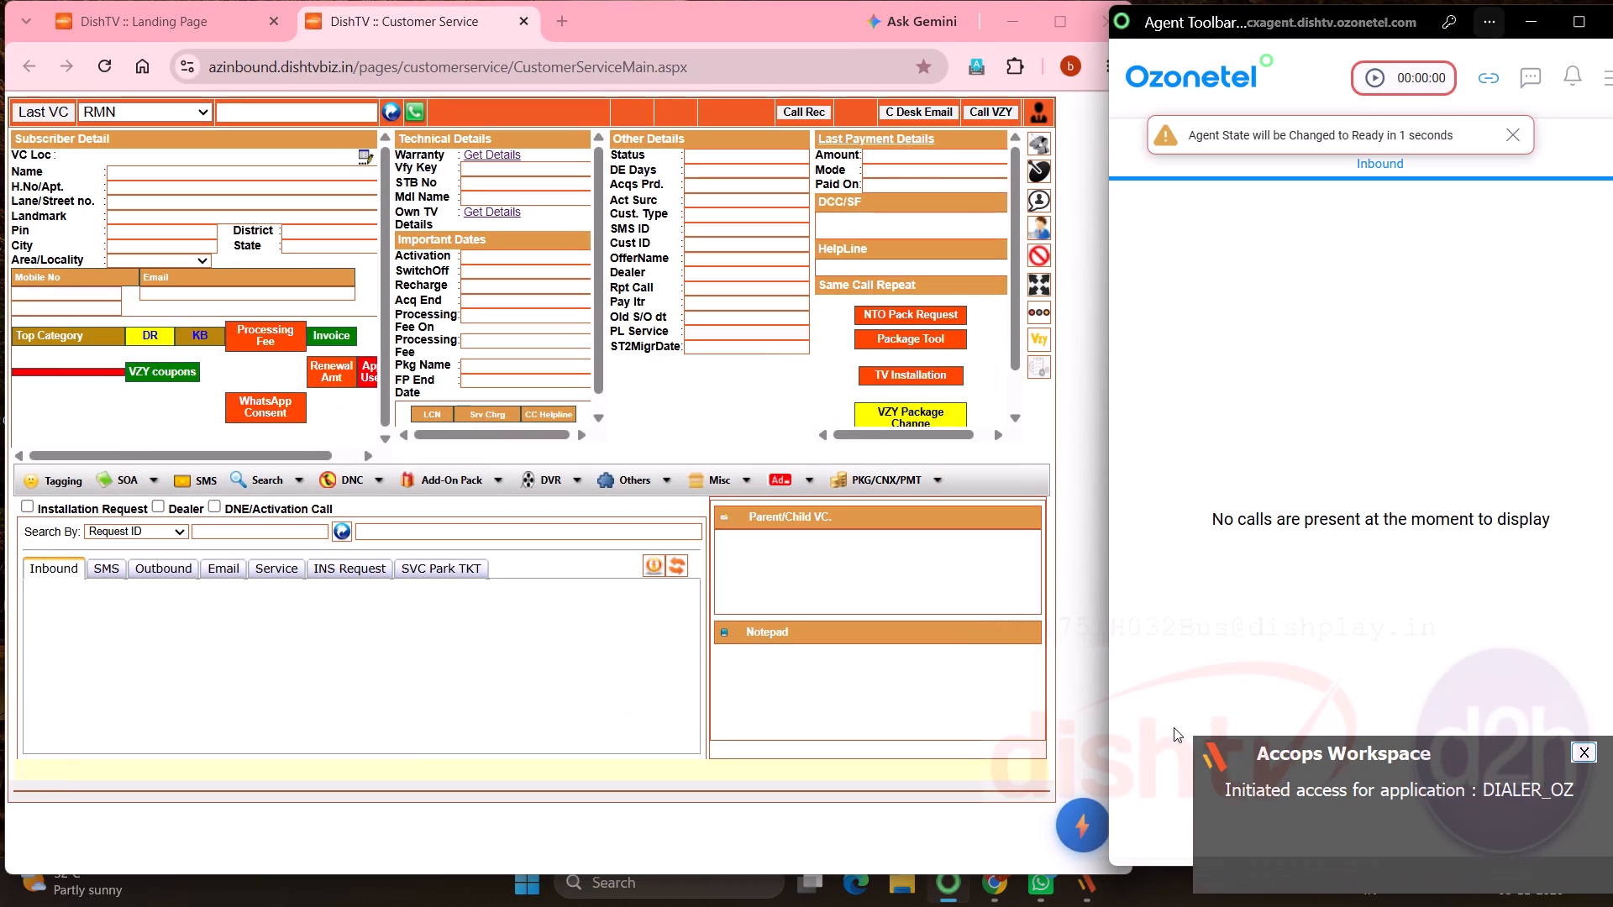
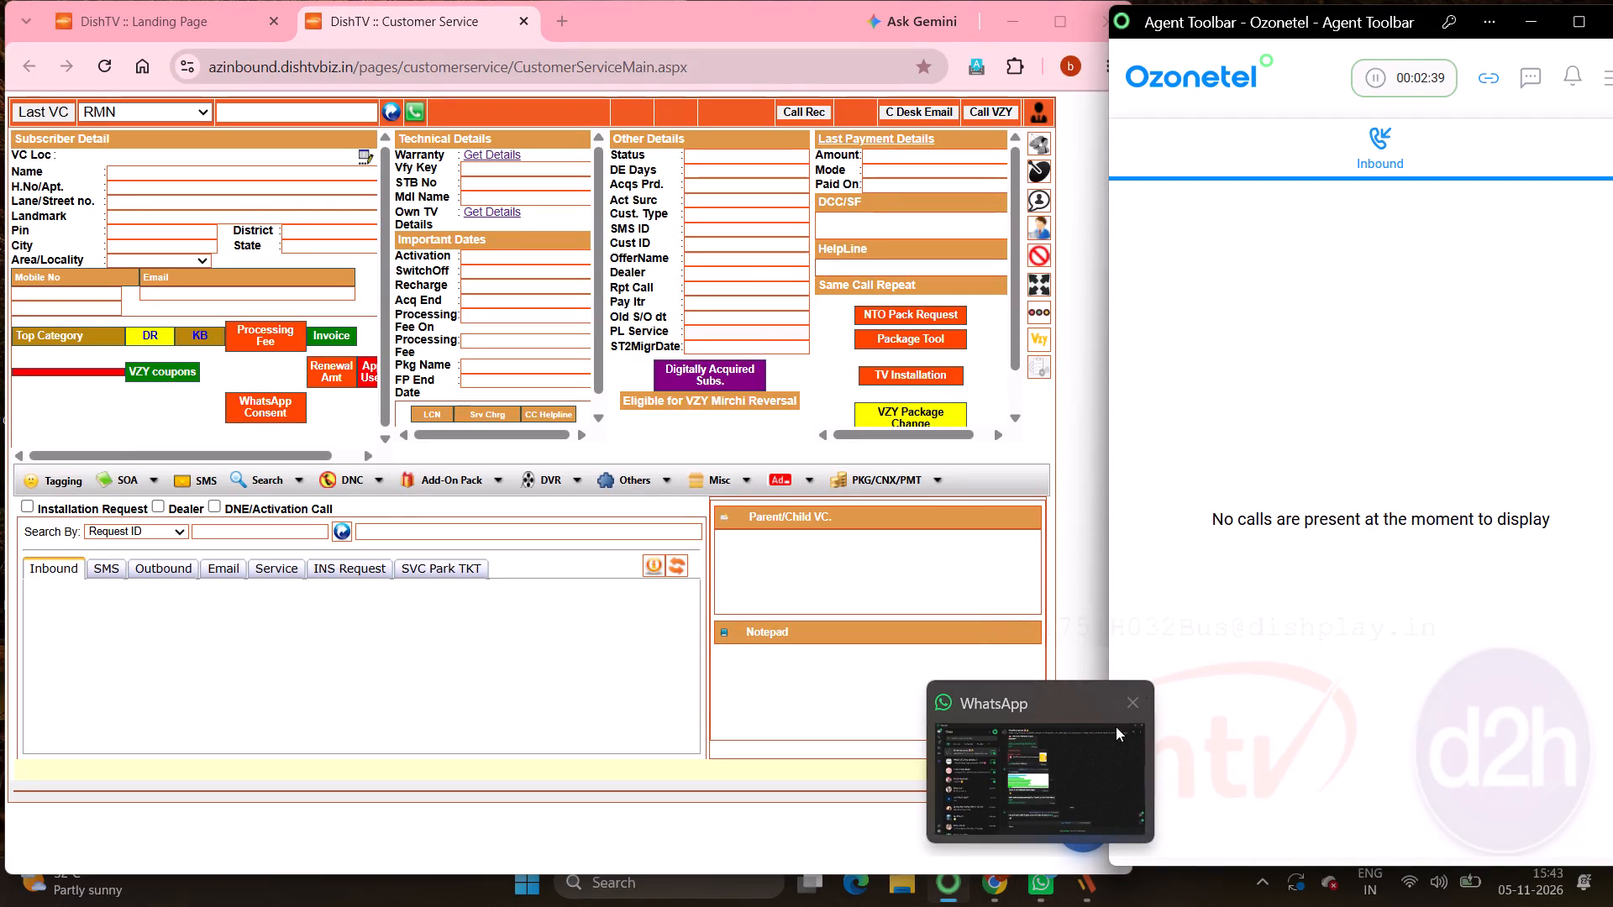
Load the agent's Performance data in the Ozonetel toolbar, review the interaction and login figures, and close the view.
left_click(1612, 81)
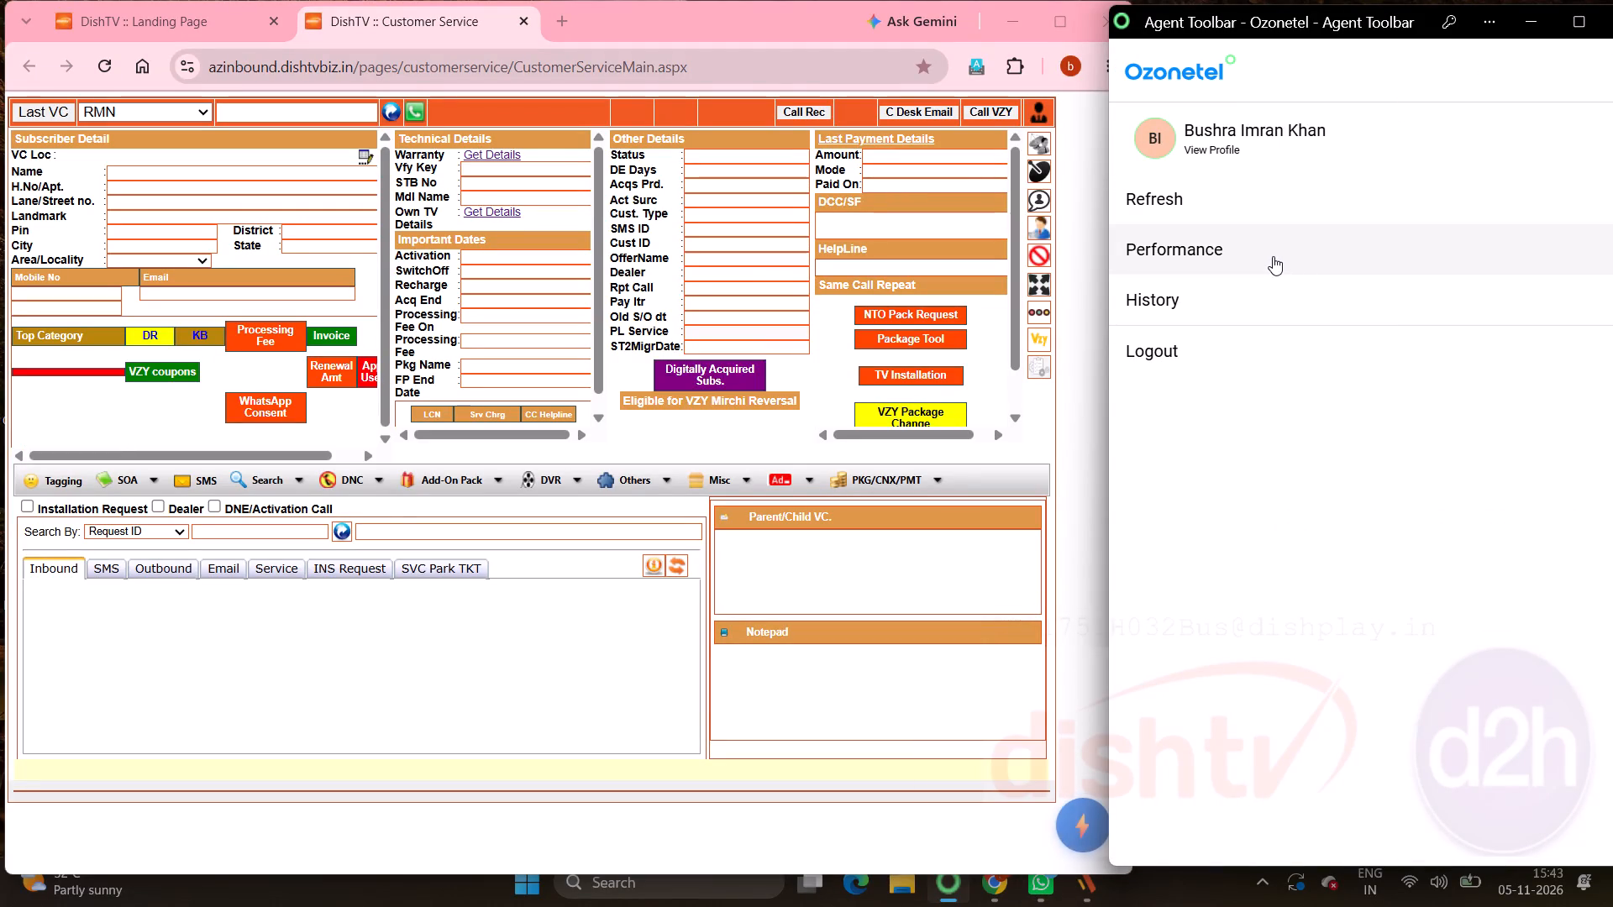
left_click(1273, 256)
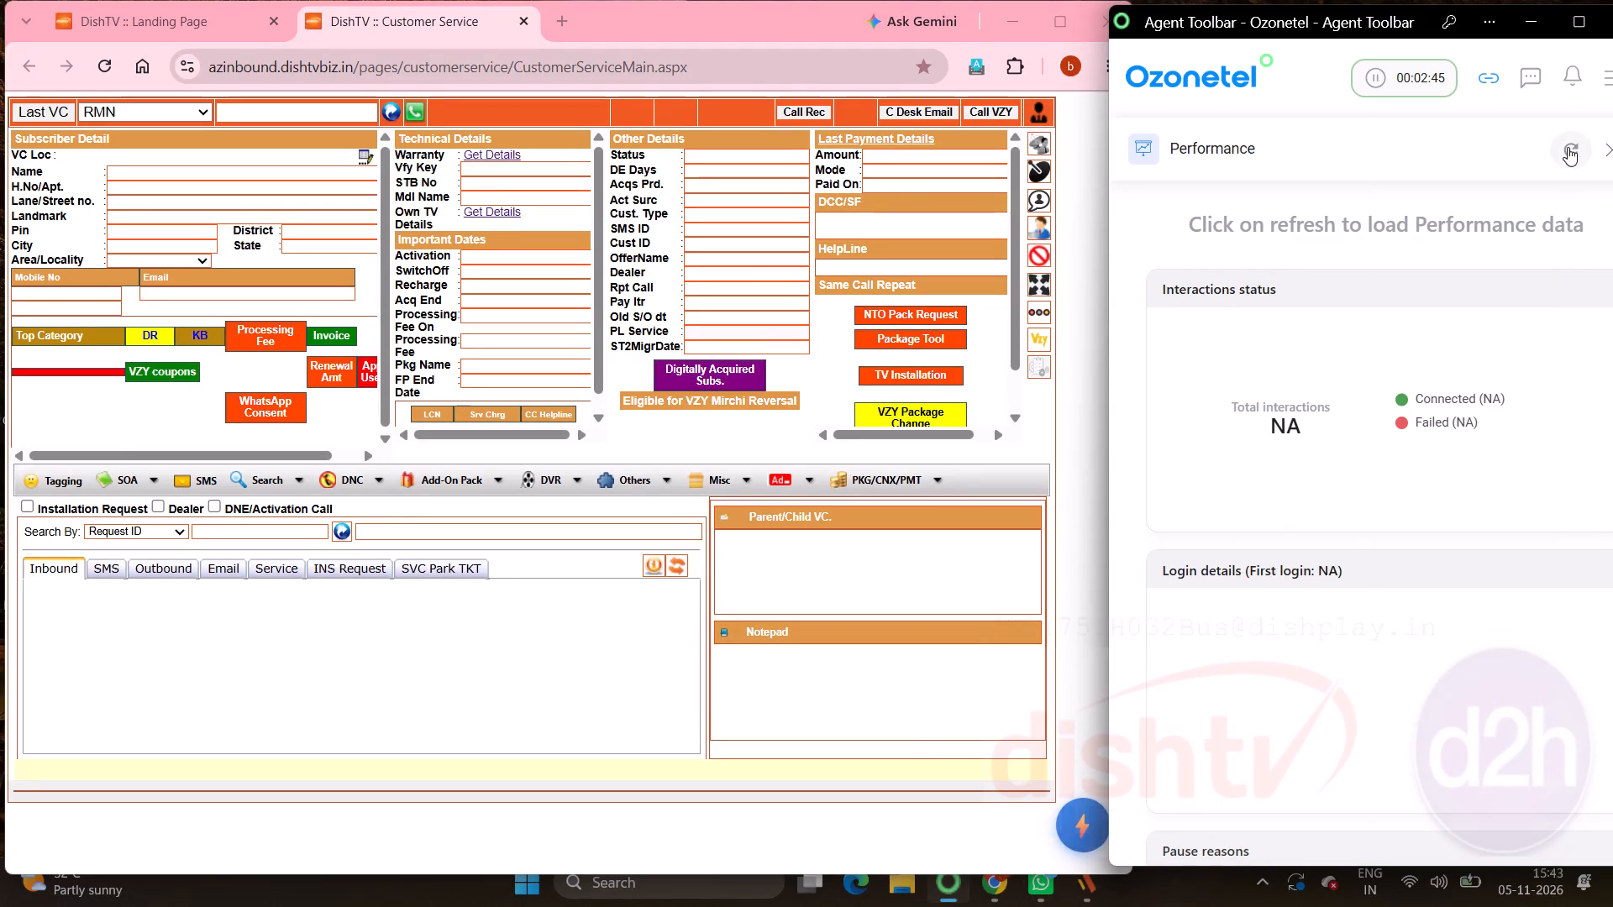
left_click(1571, 148)
scroll(1374, 672, "down", 1)
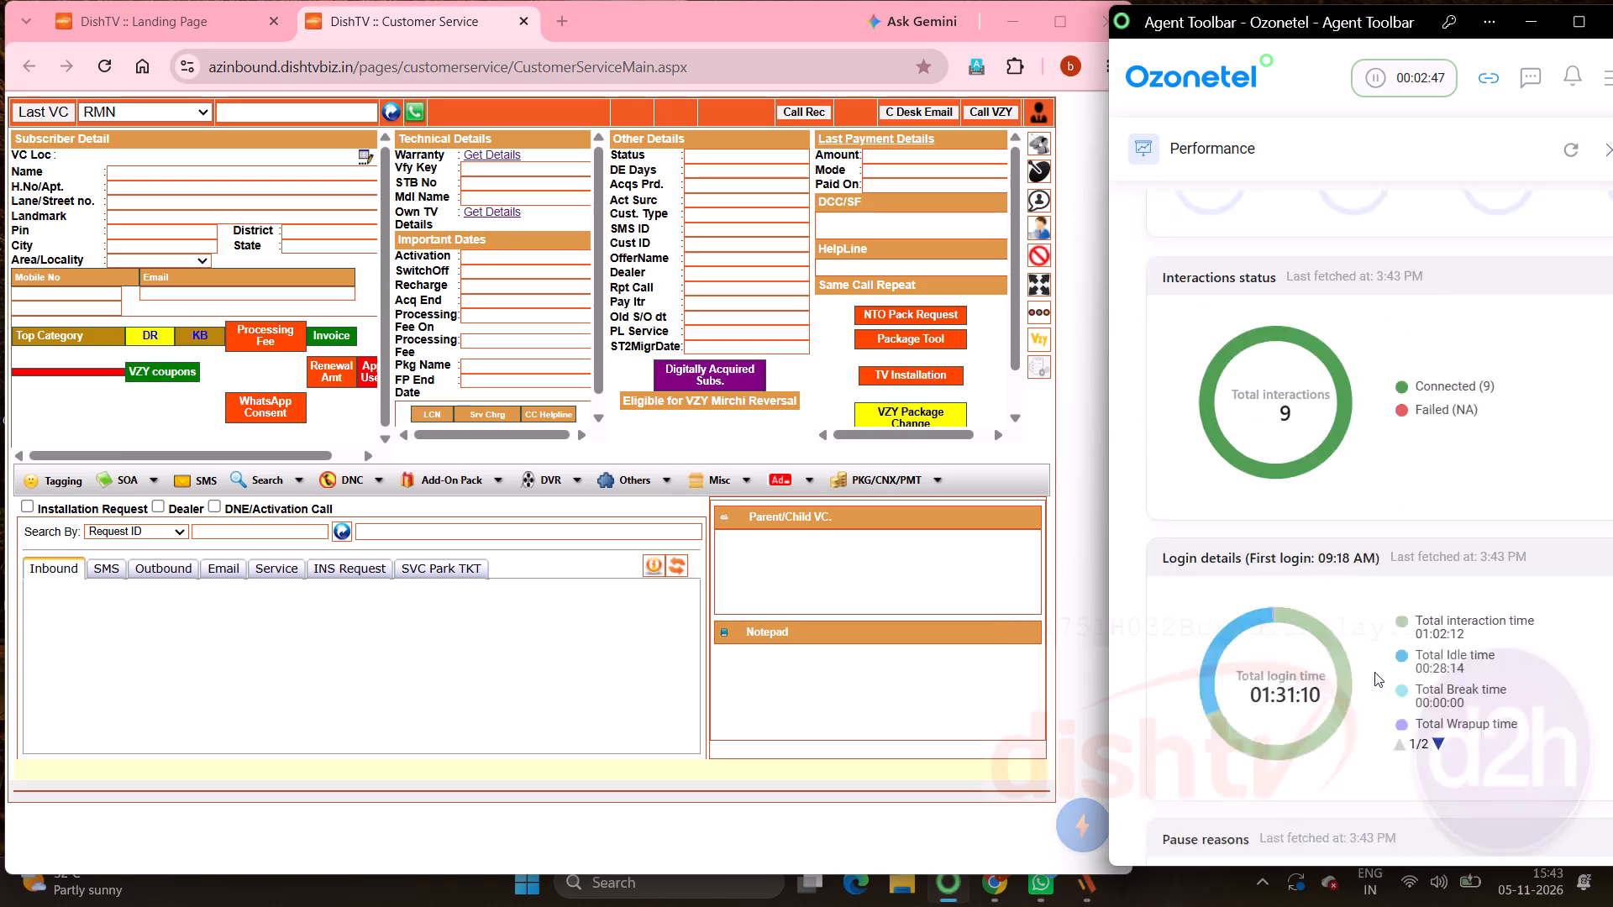
scroll(1374, 672, "down", 1)
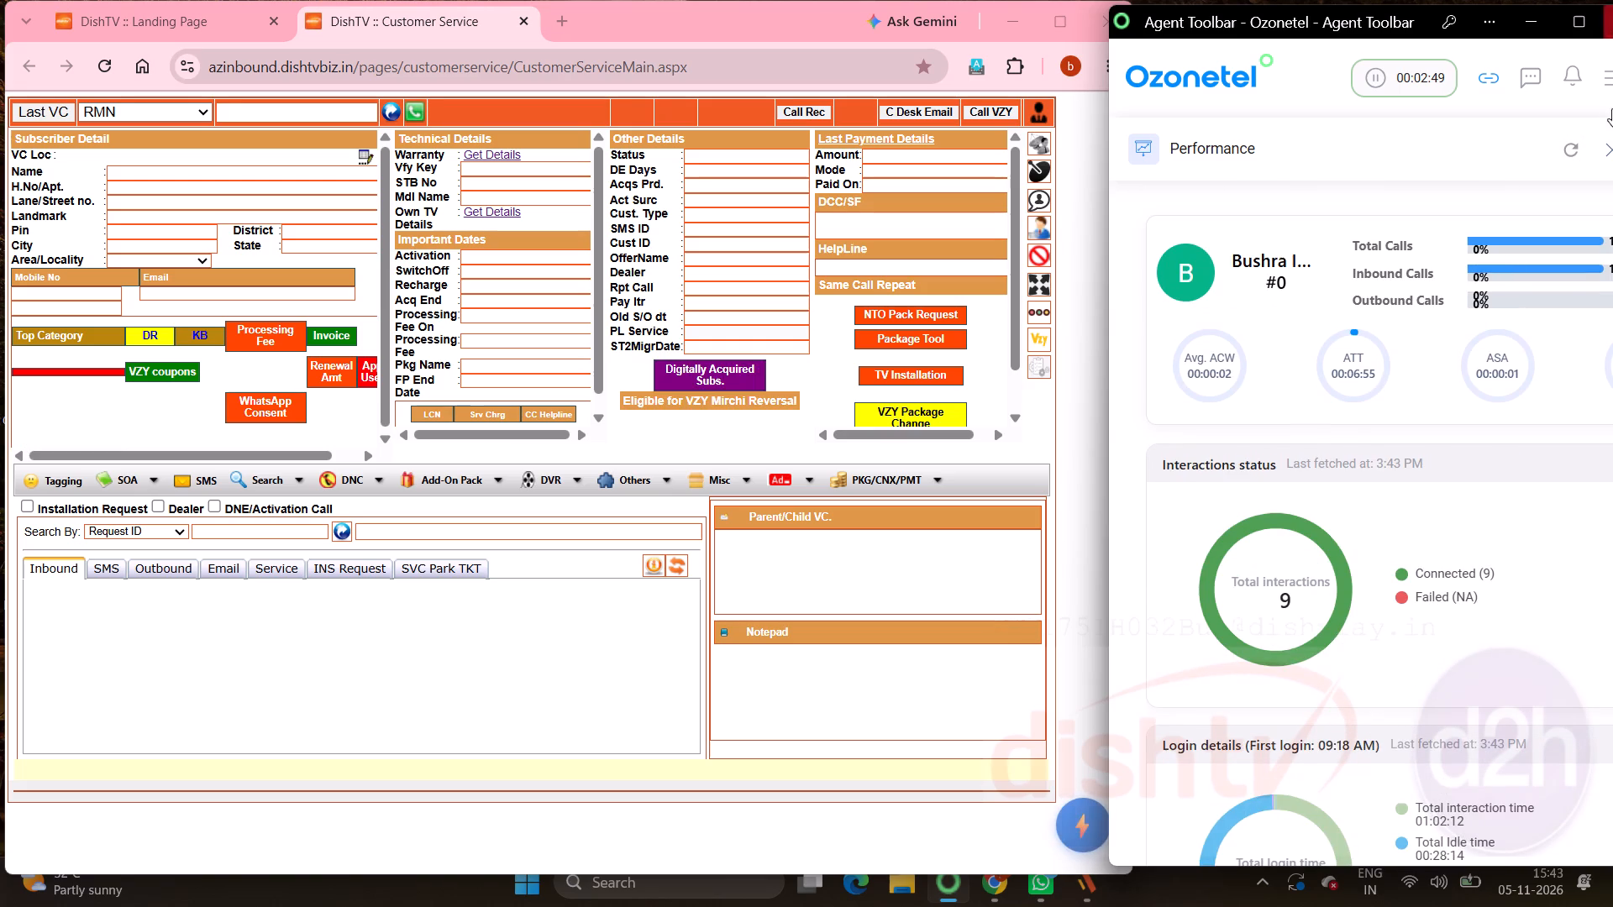
left_click(1611, 144)
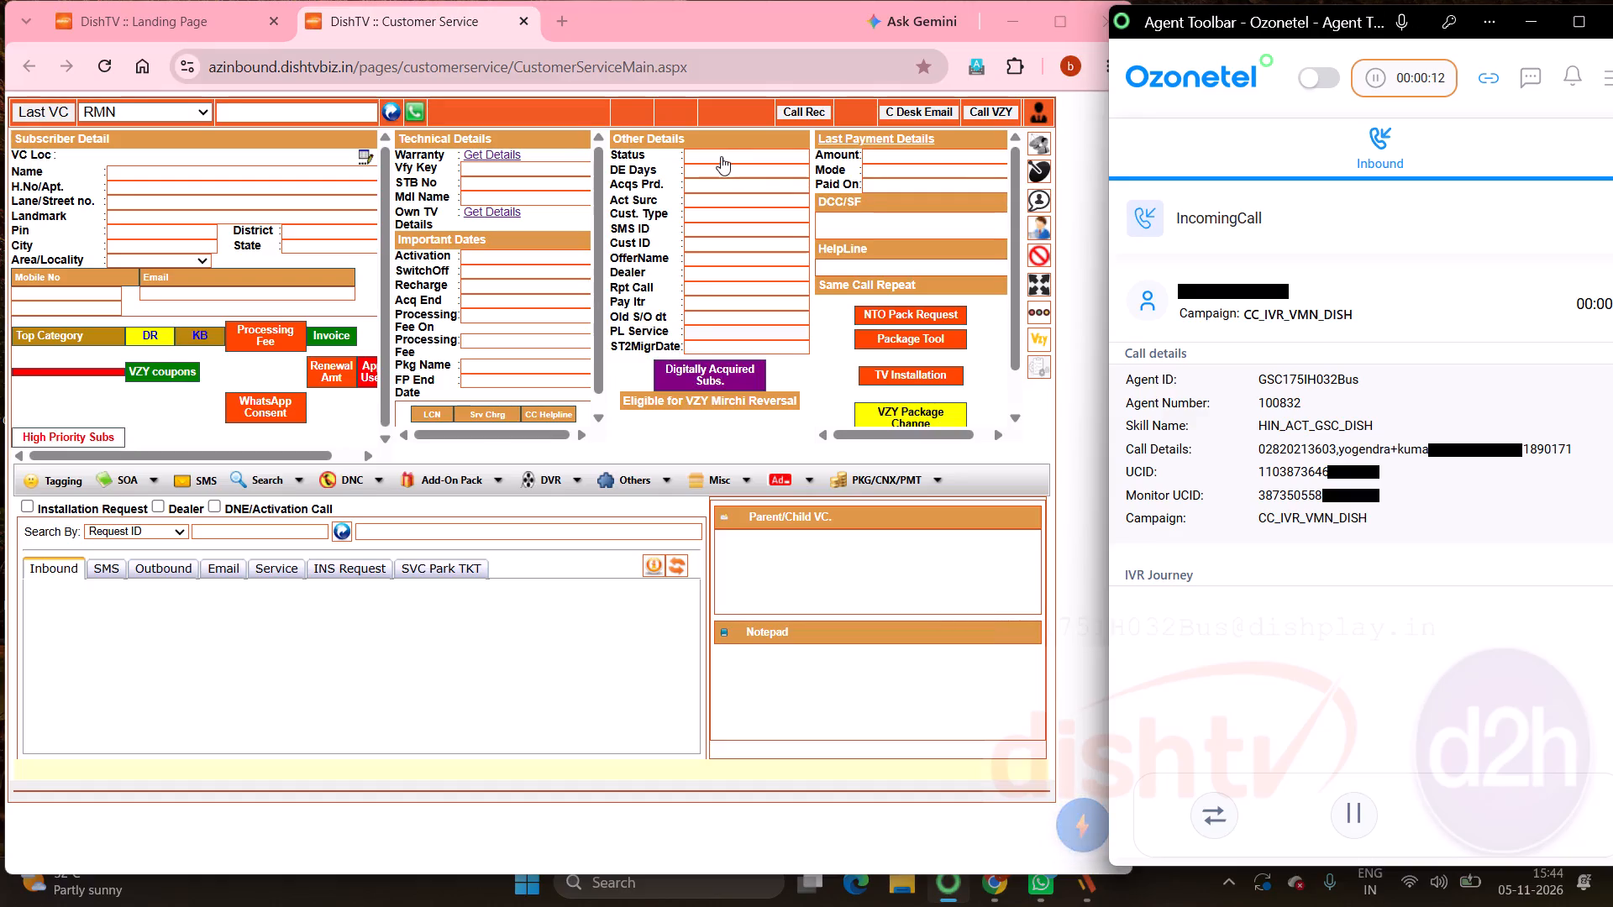
Fetch the incoming caller's account in the DishTV Customer Service CRM and dismiss the Mobile Updation form without editing it.
left_click(406, 112)
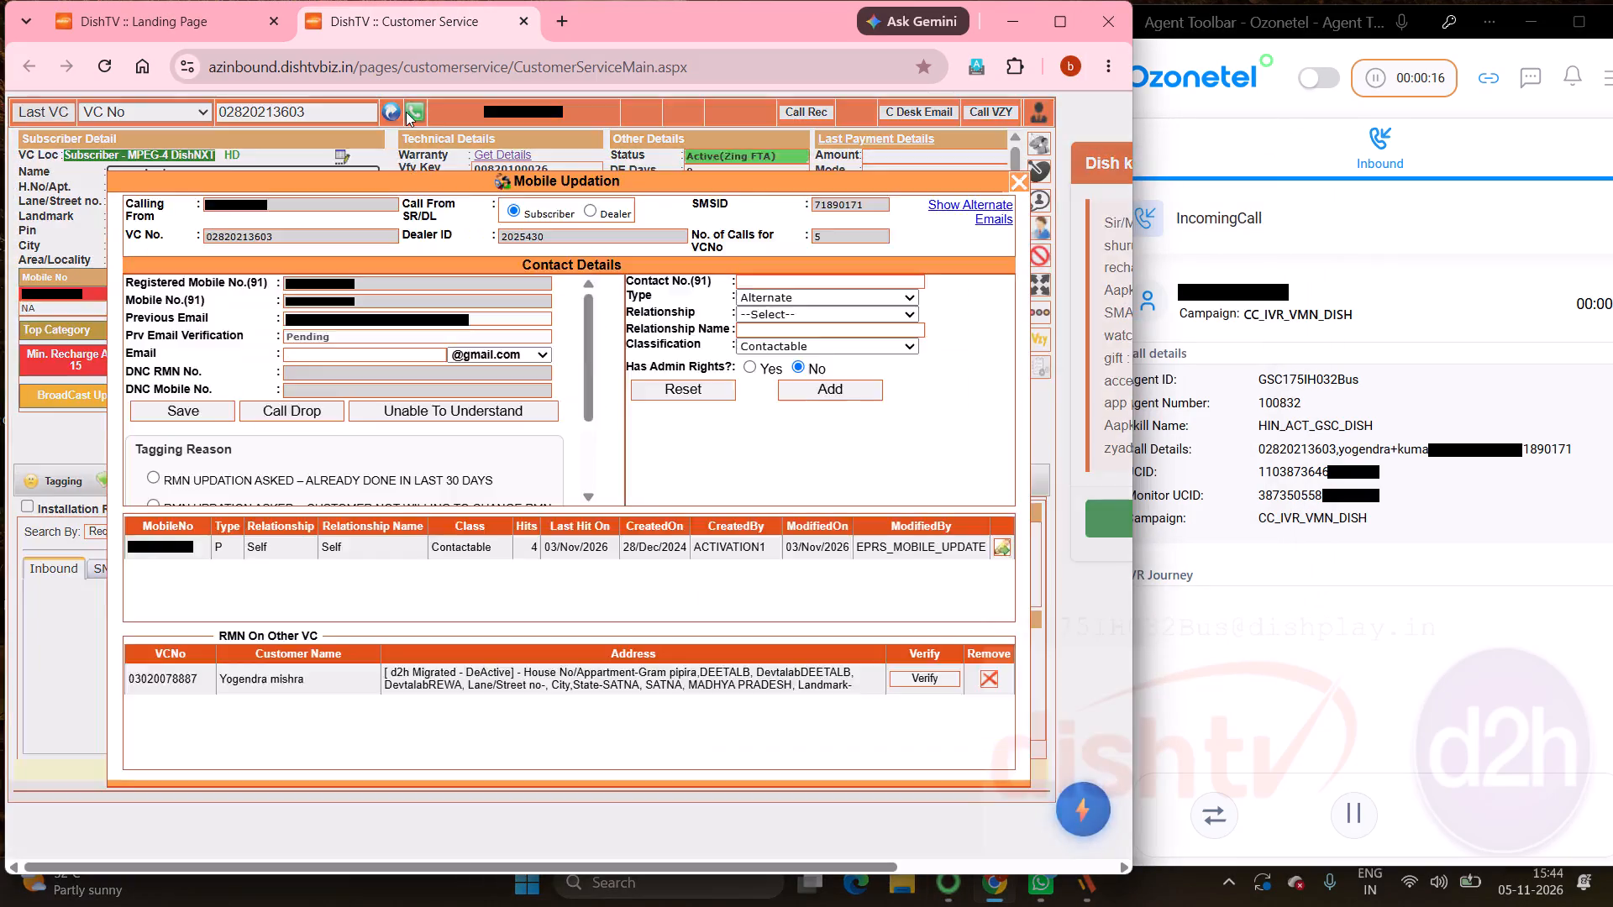
left_click(752, 210)
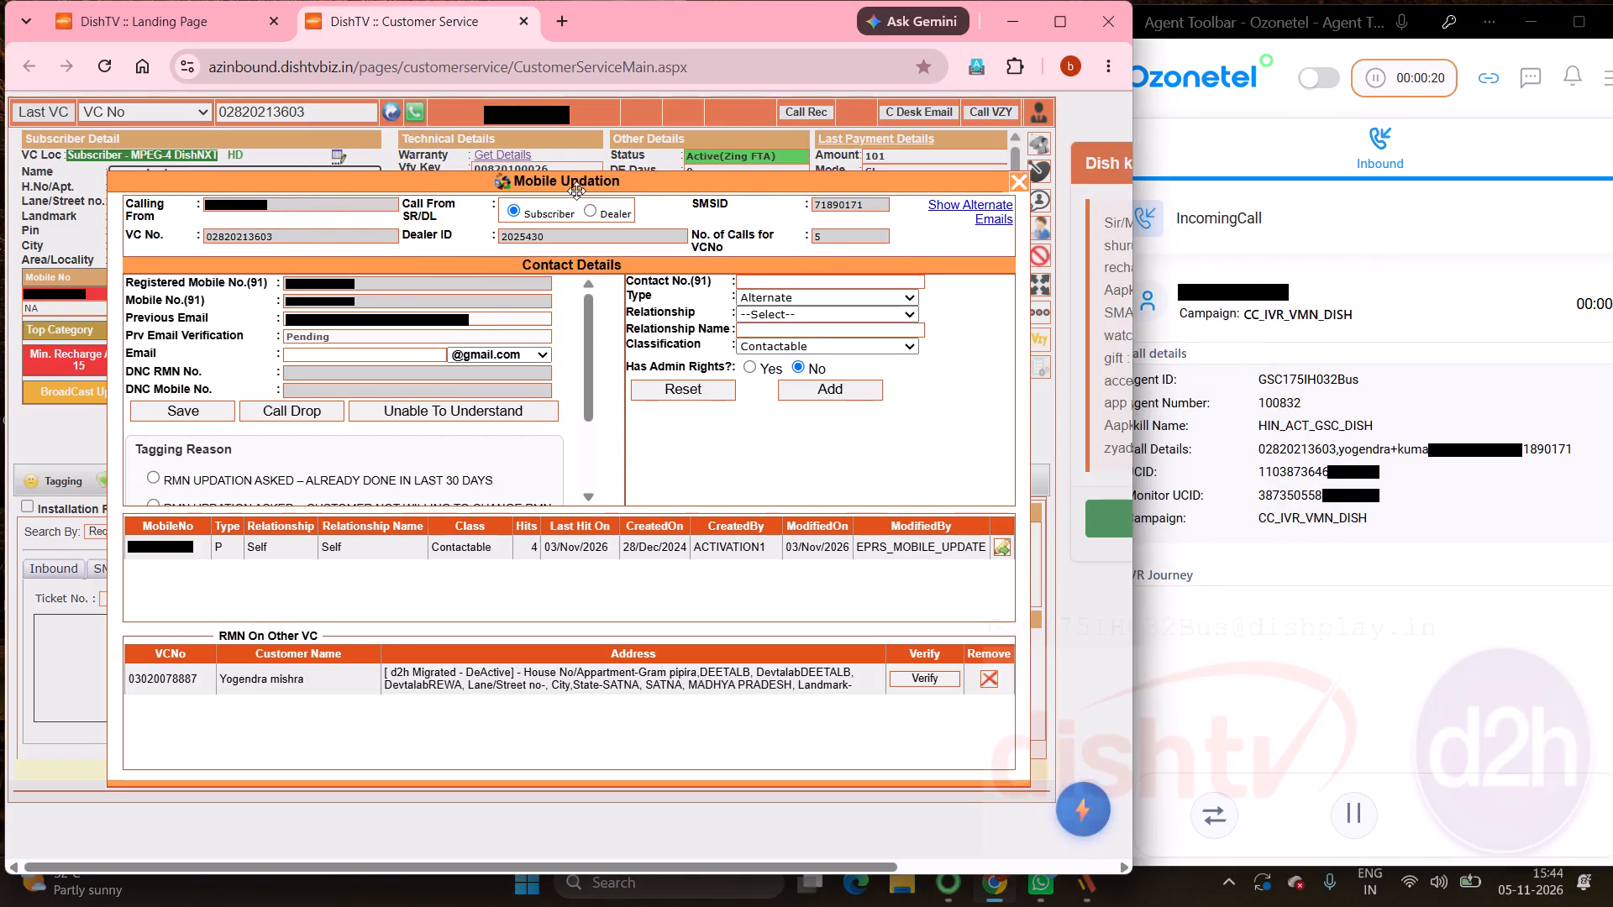
left_click_drag(571, 182, 579, 197)
left_click(1027, 196)
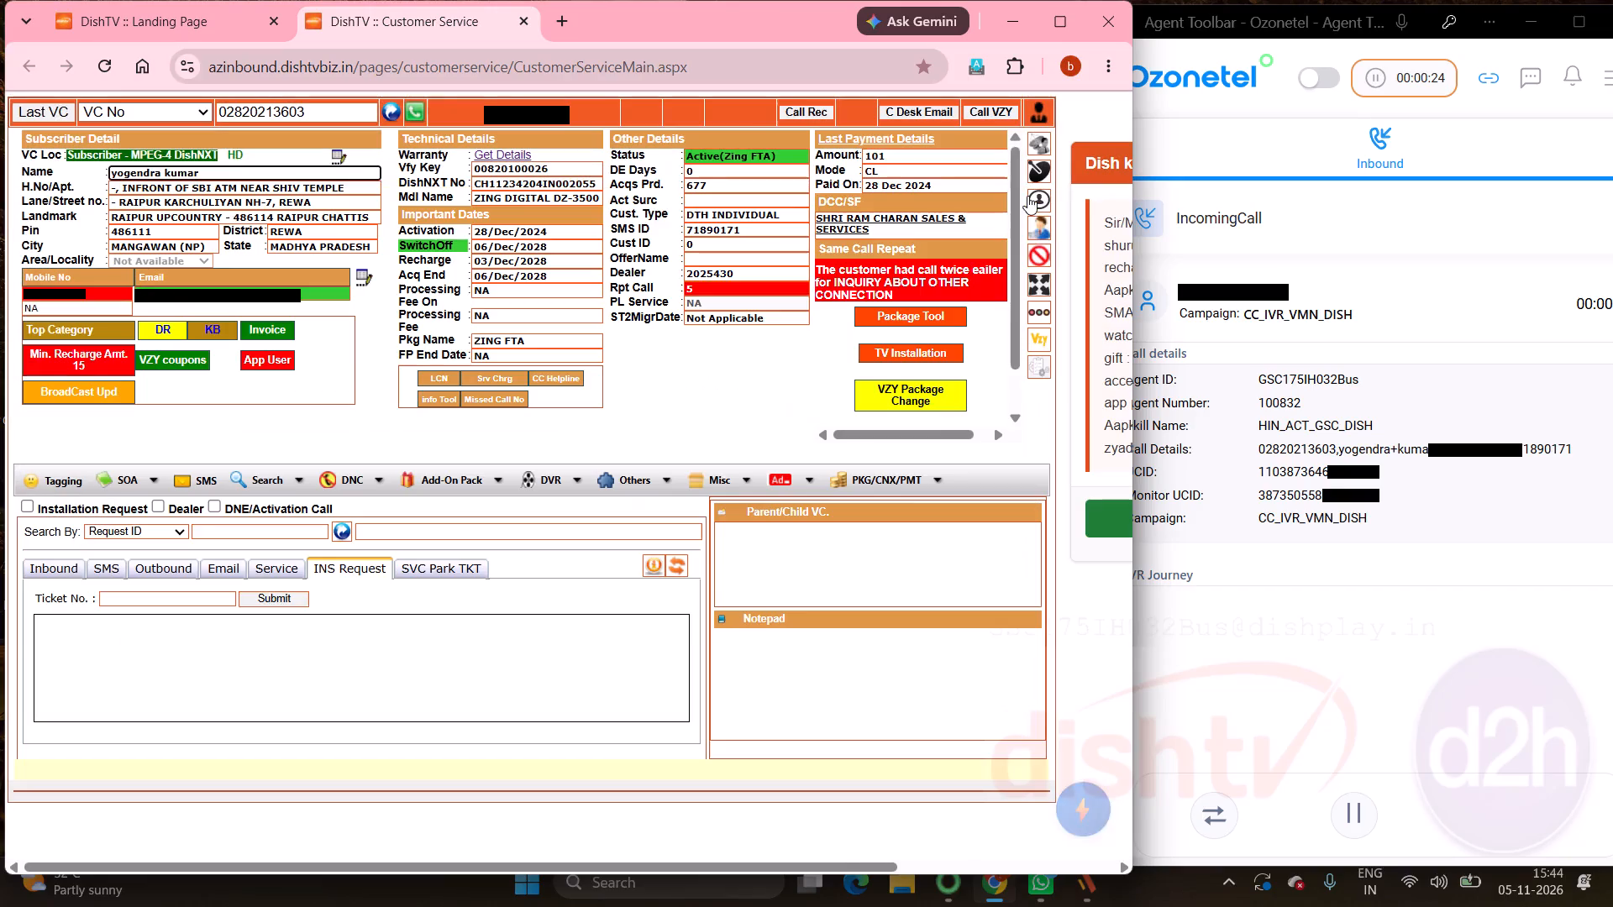
Add the VC number of the caller's other connection on a new Notepad line and copy it.
left_click(765, 621)
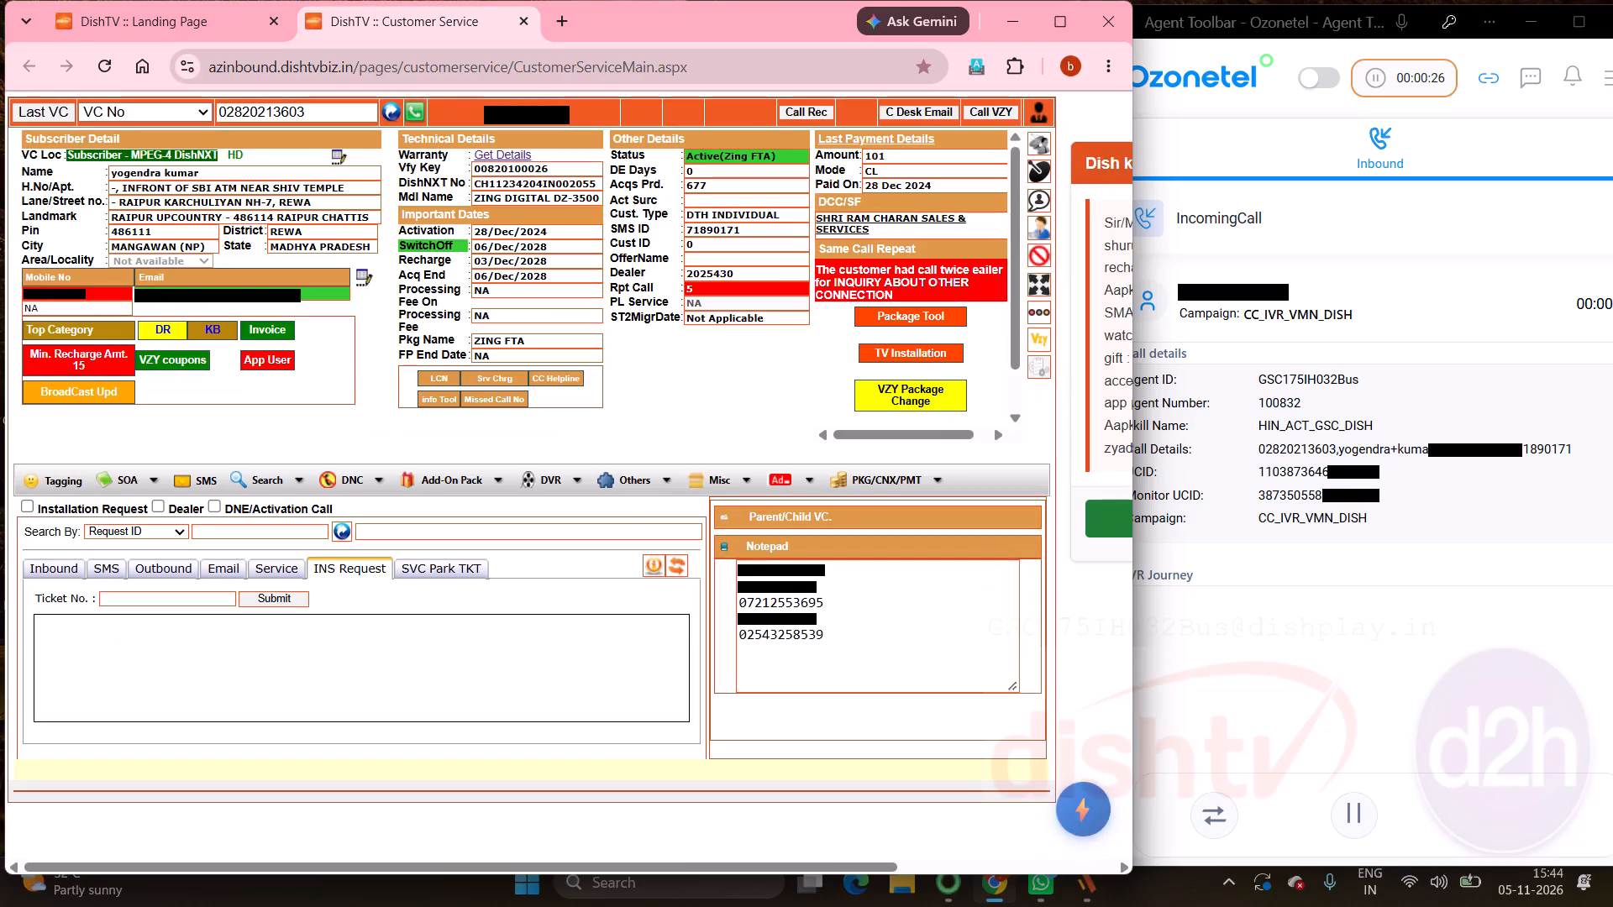
left_click(852, 641)
key("Return")
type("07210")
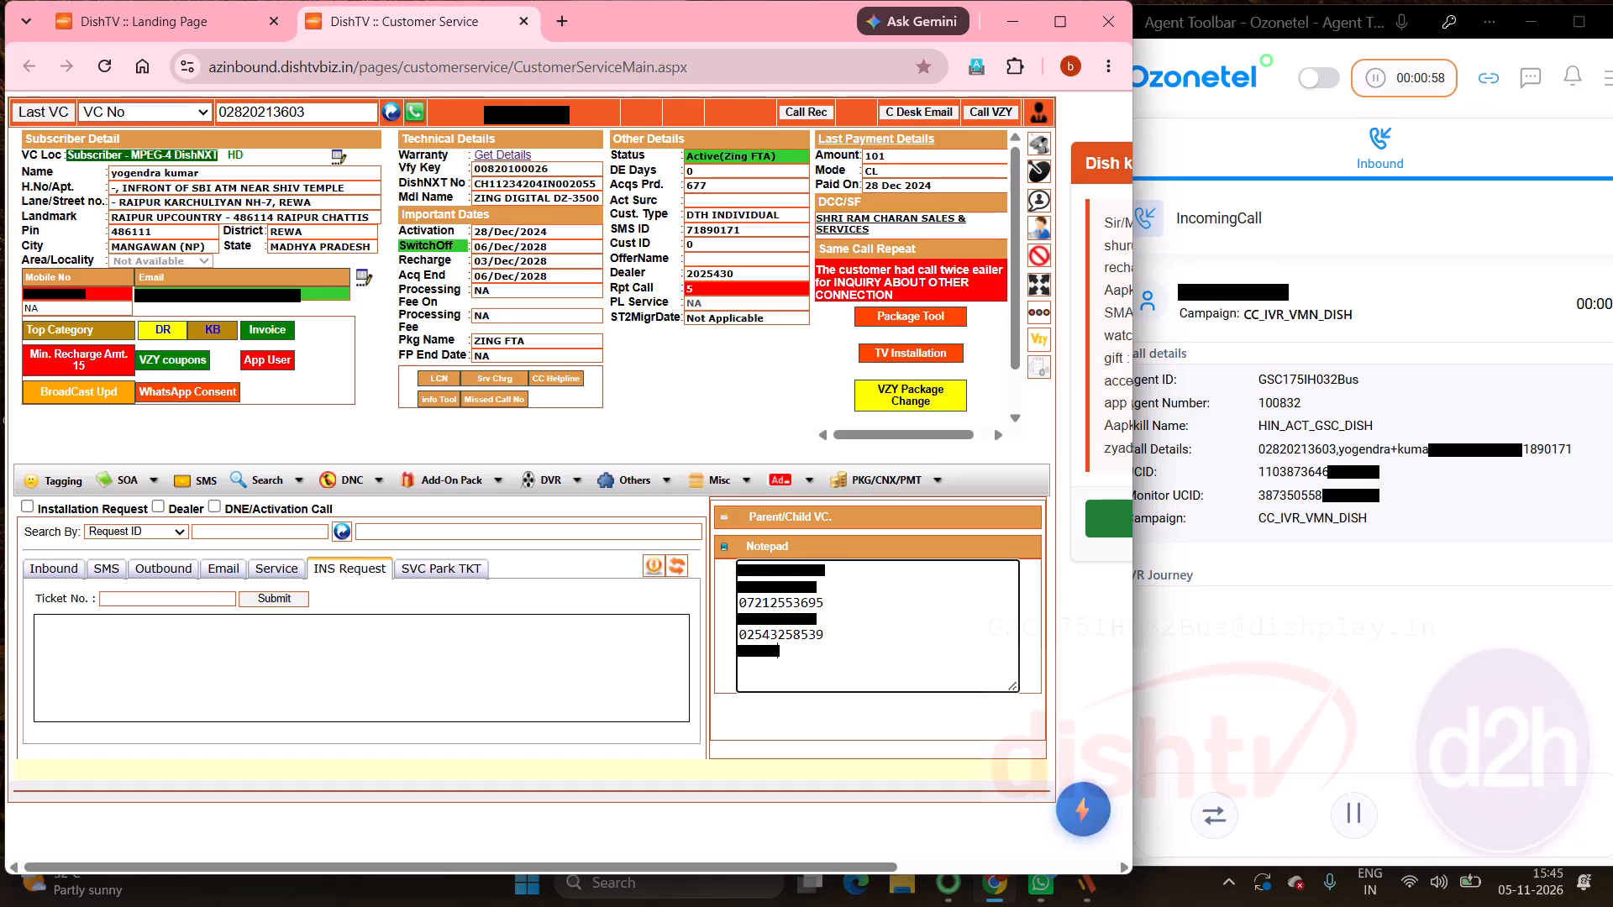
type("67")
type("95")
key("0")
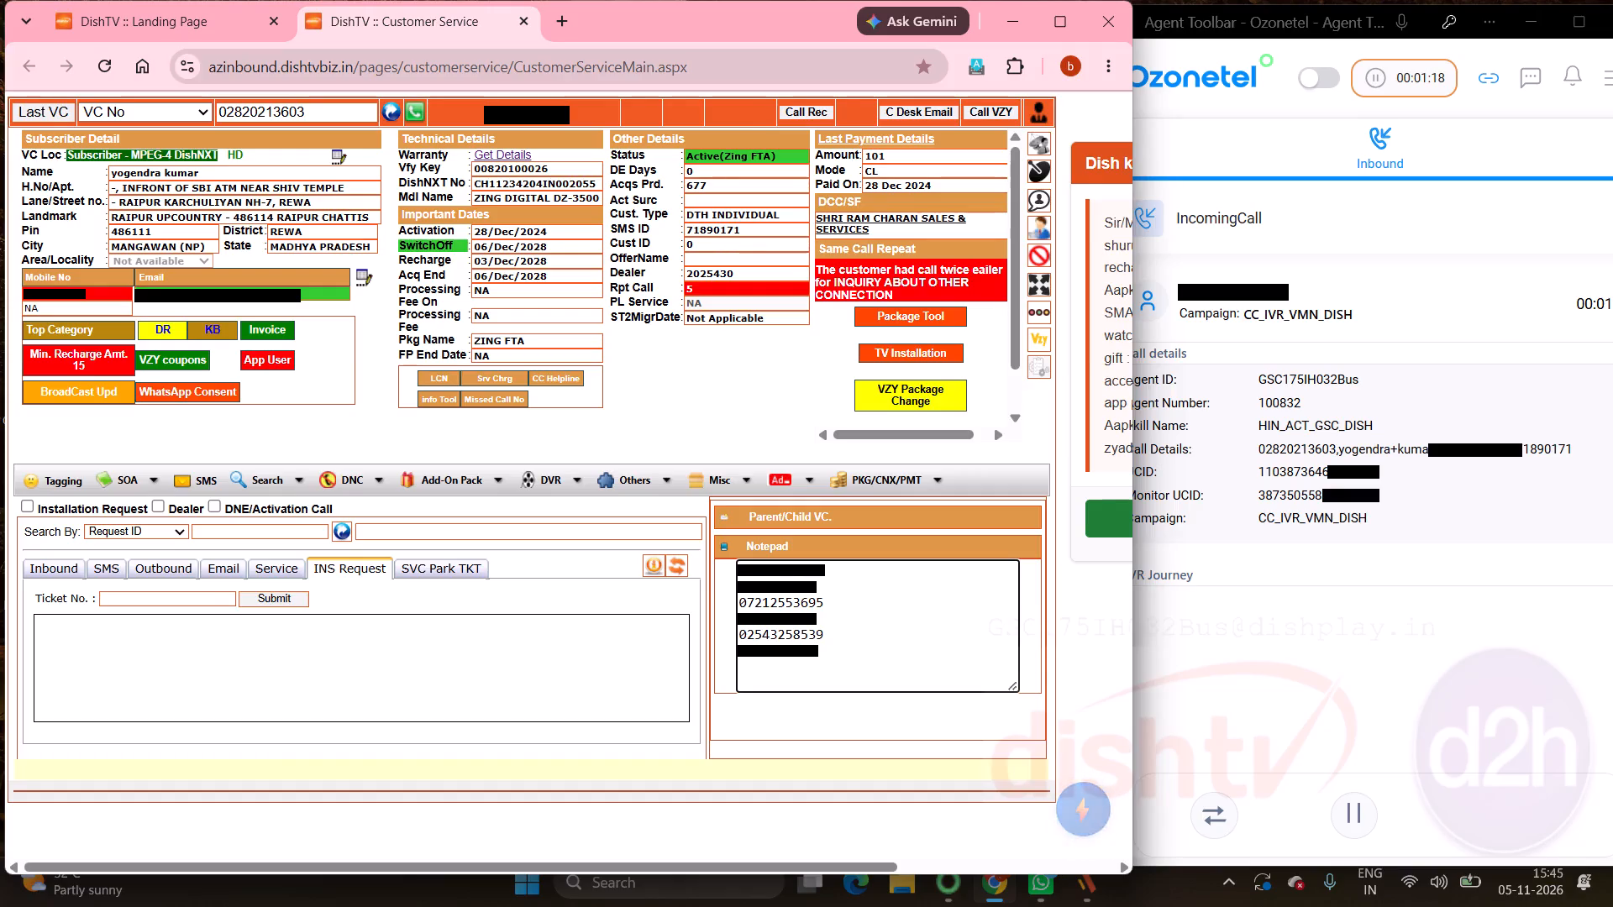
left_click(775, 649)
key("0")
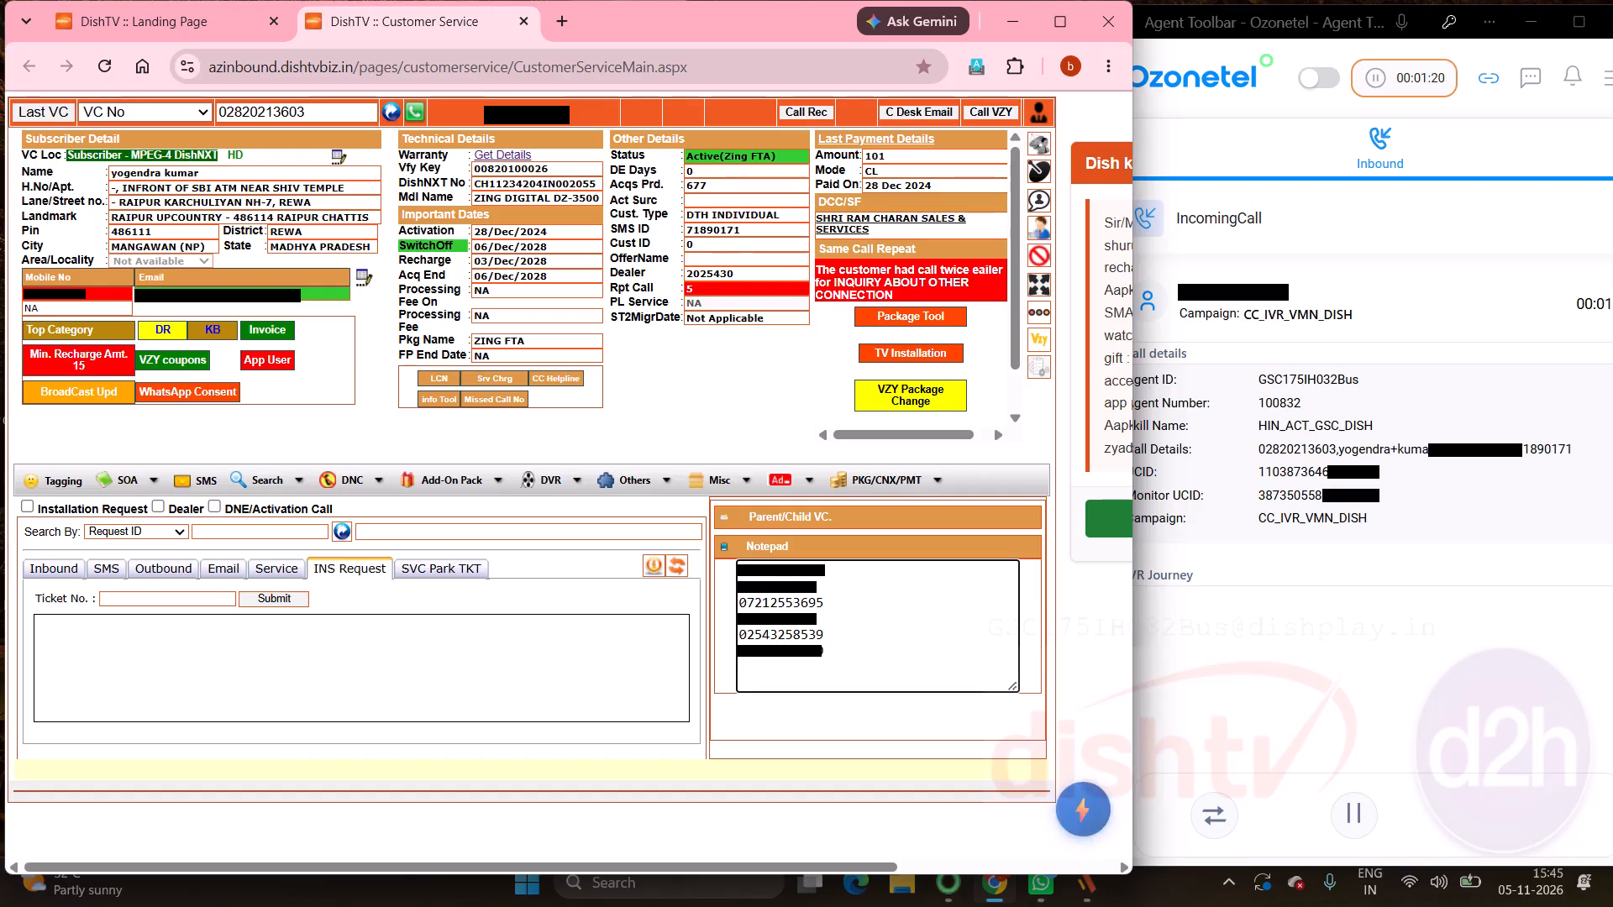
left_click_drag(844, 651, 658, 658)
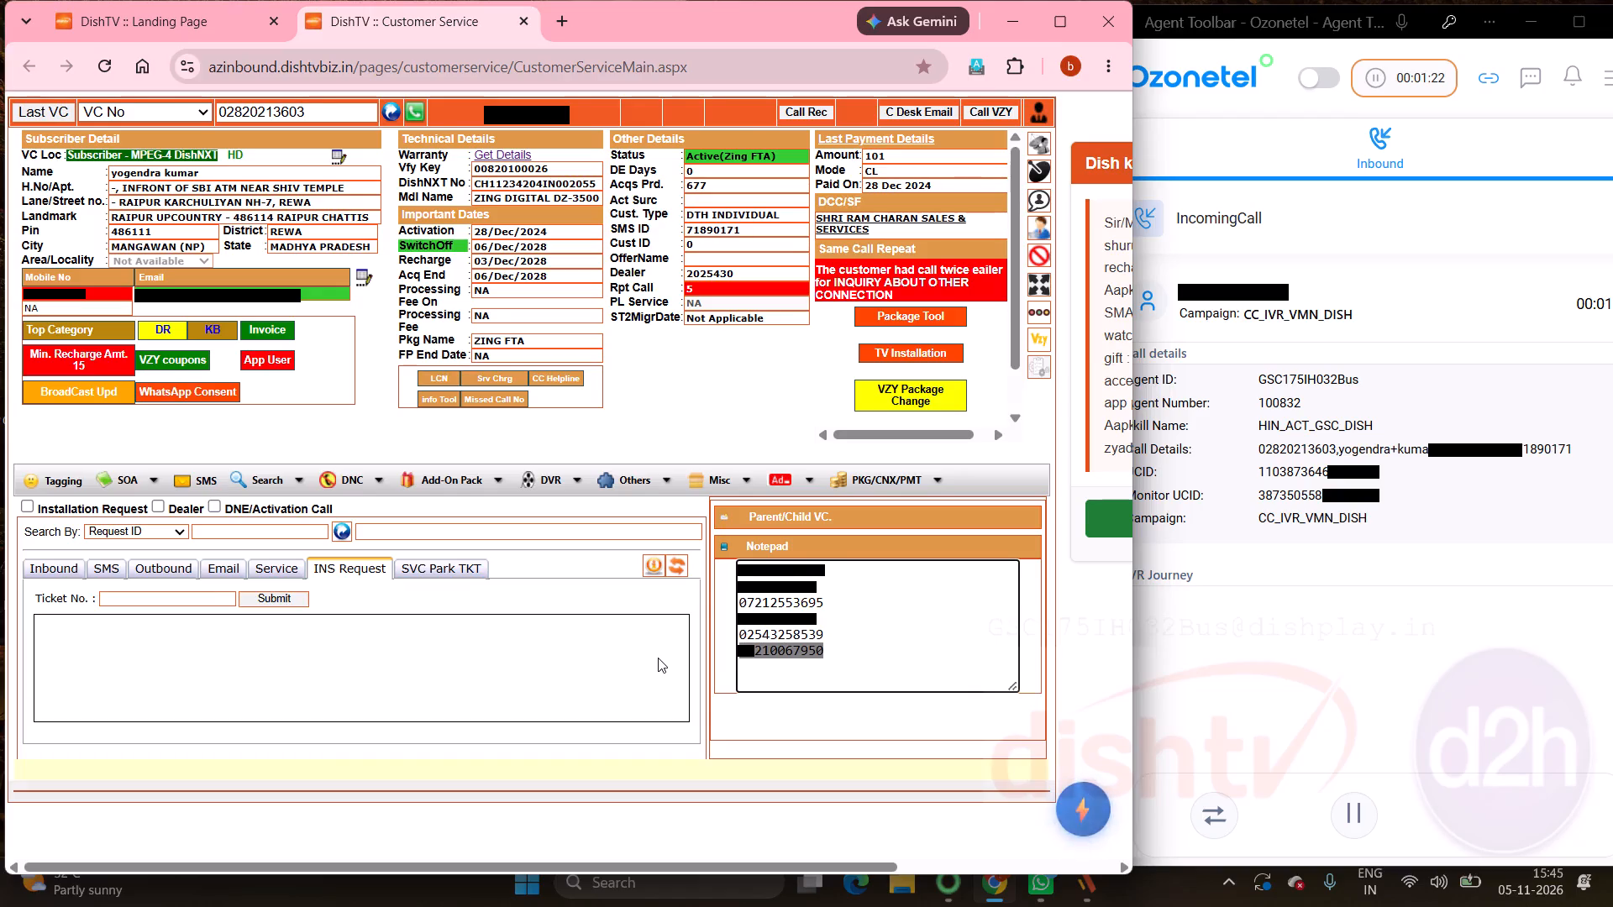
key("ctrl+c")
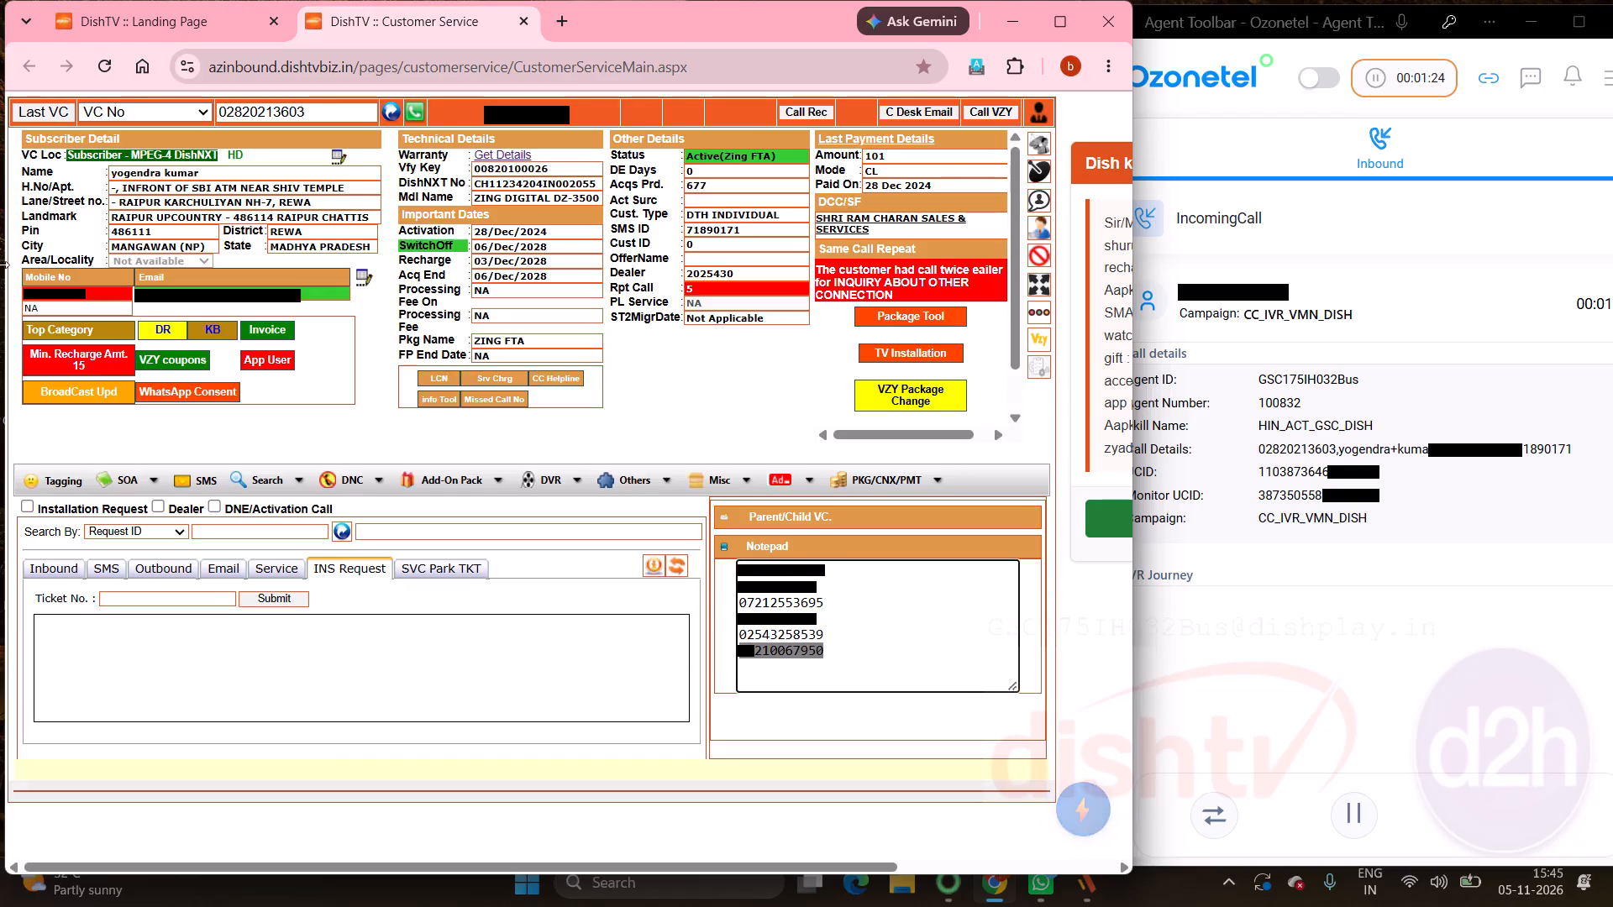
Save an INQUIRY ABOUT OTHER CONNECTION request, reusing the mobile number as Alternate No and the category text as Case History; skip the survey.
left_click(444, 525)
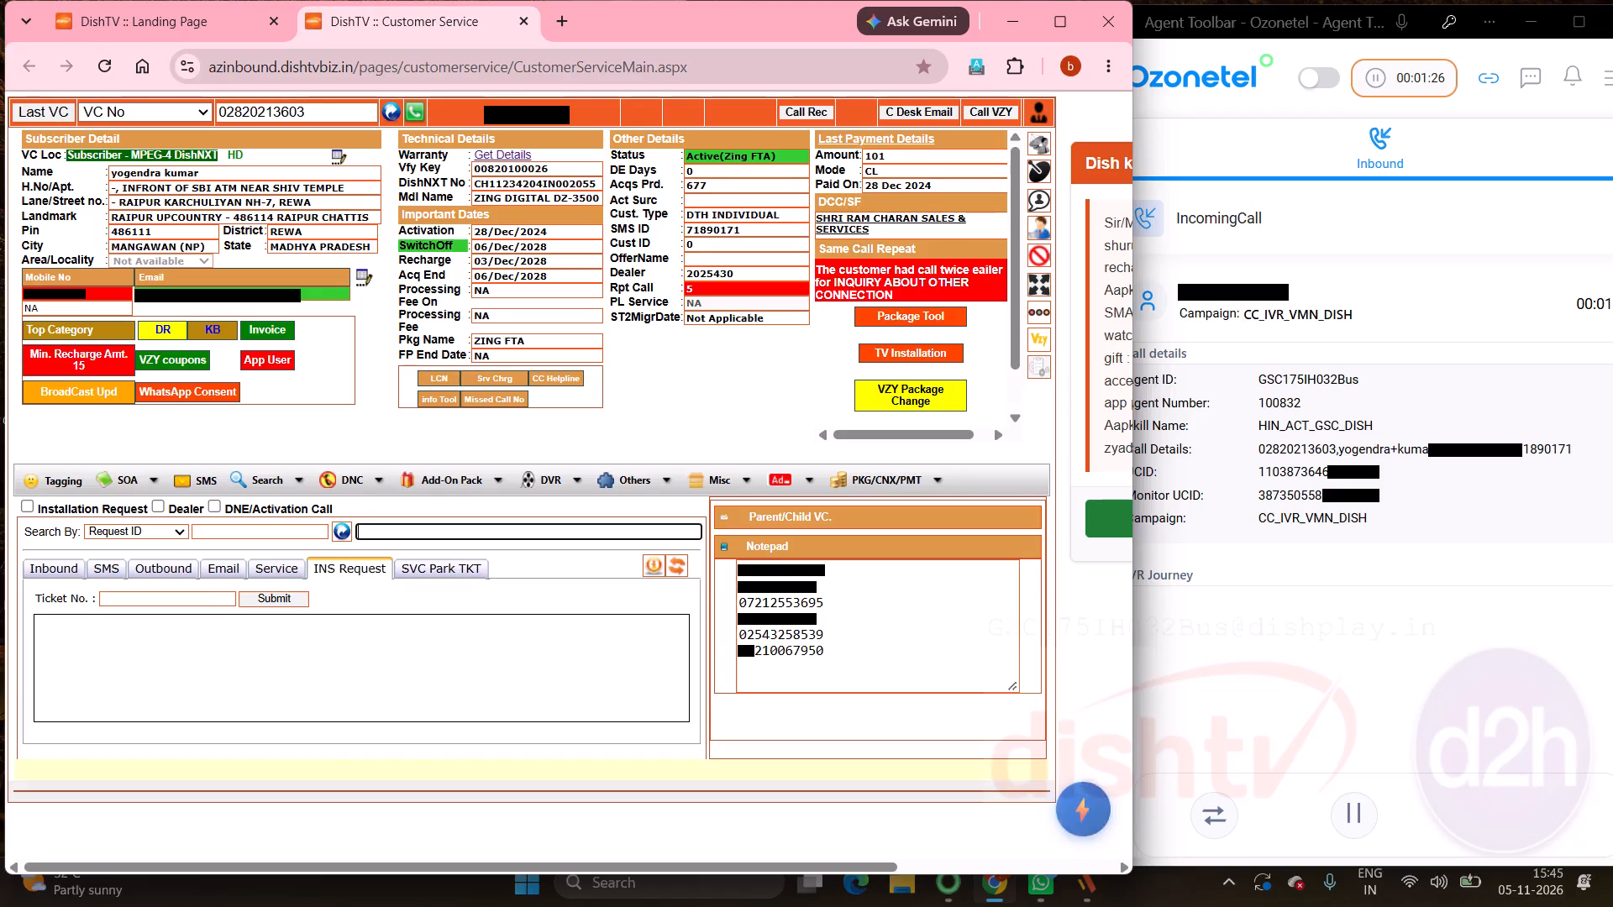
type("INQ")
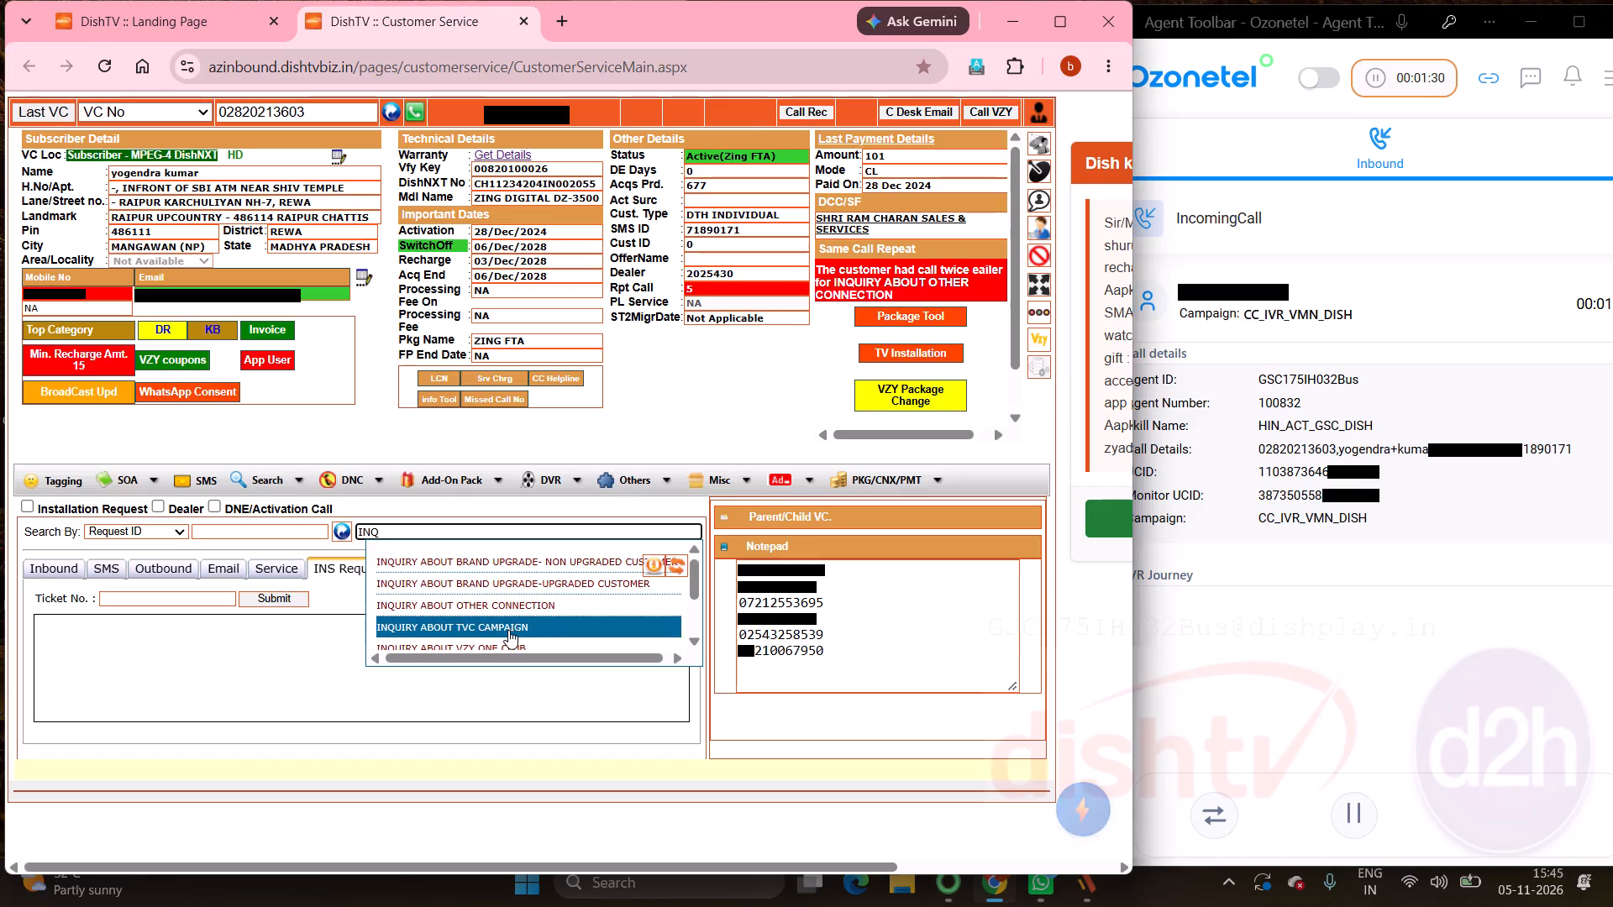
left_click(492, 605)
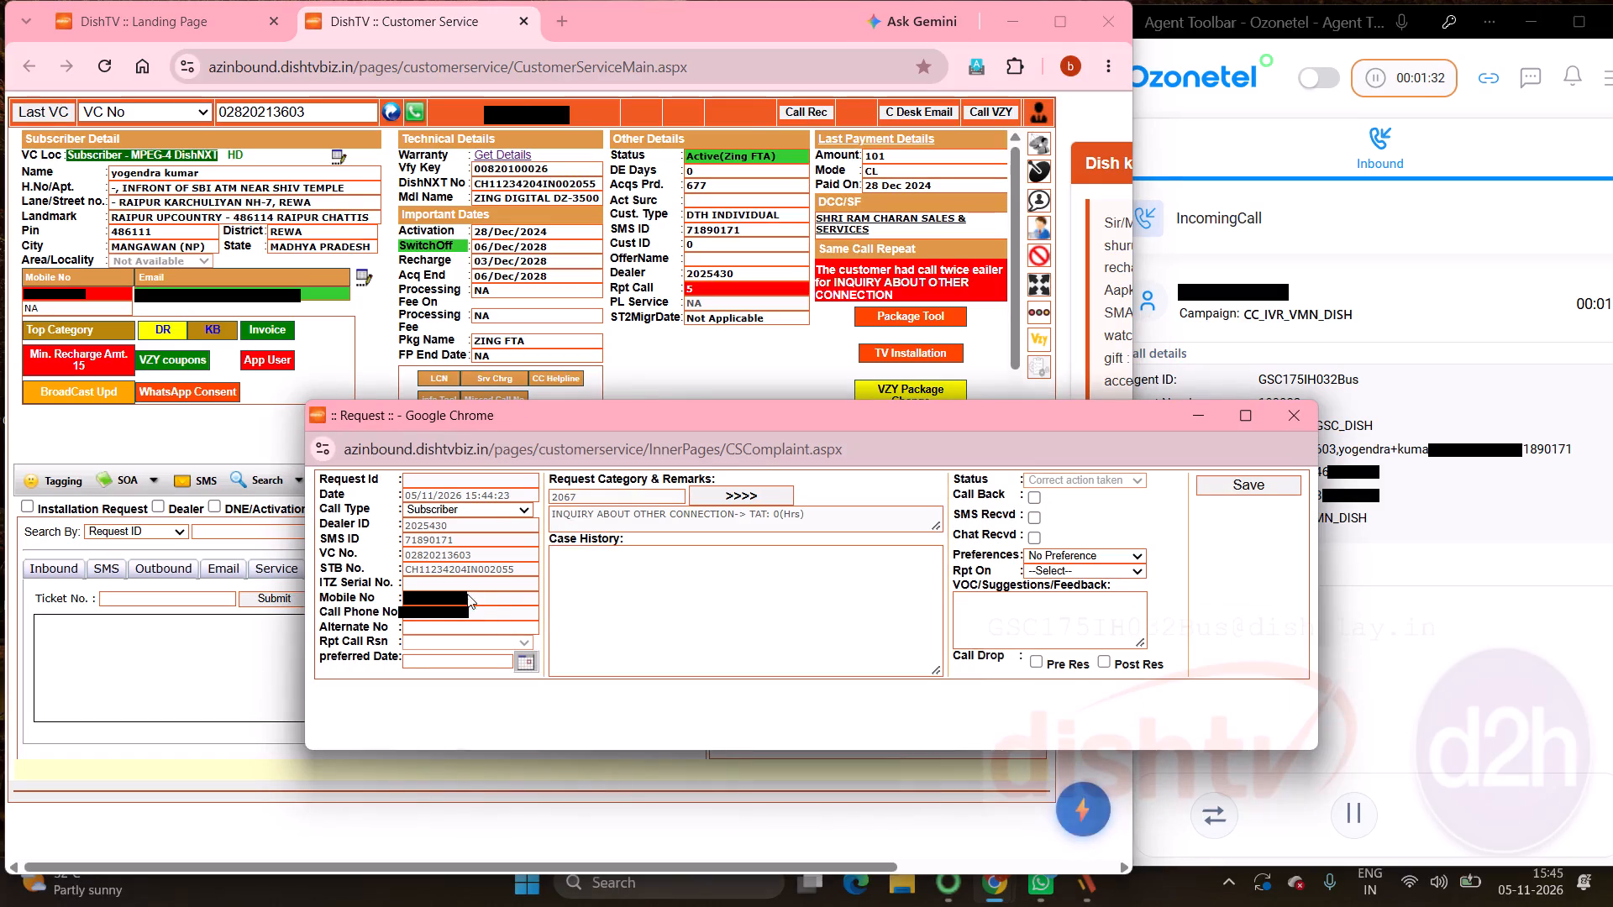
left_click_drag(478, 594, 333, 595)
left_click_drag(436, 595, 446, 629)
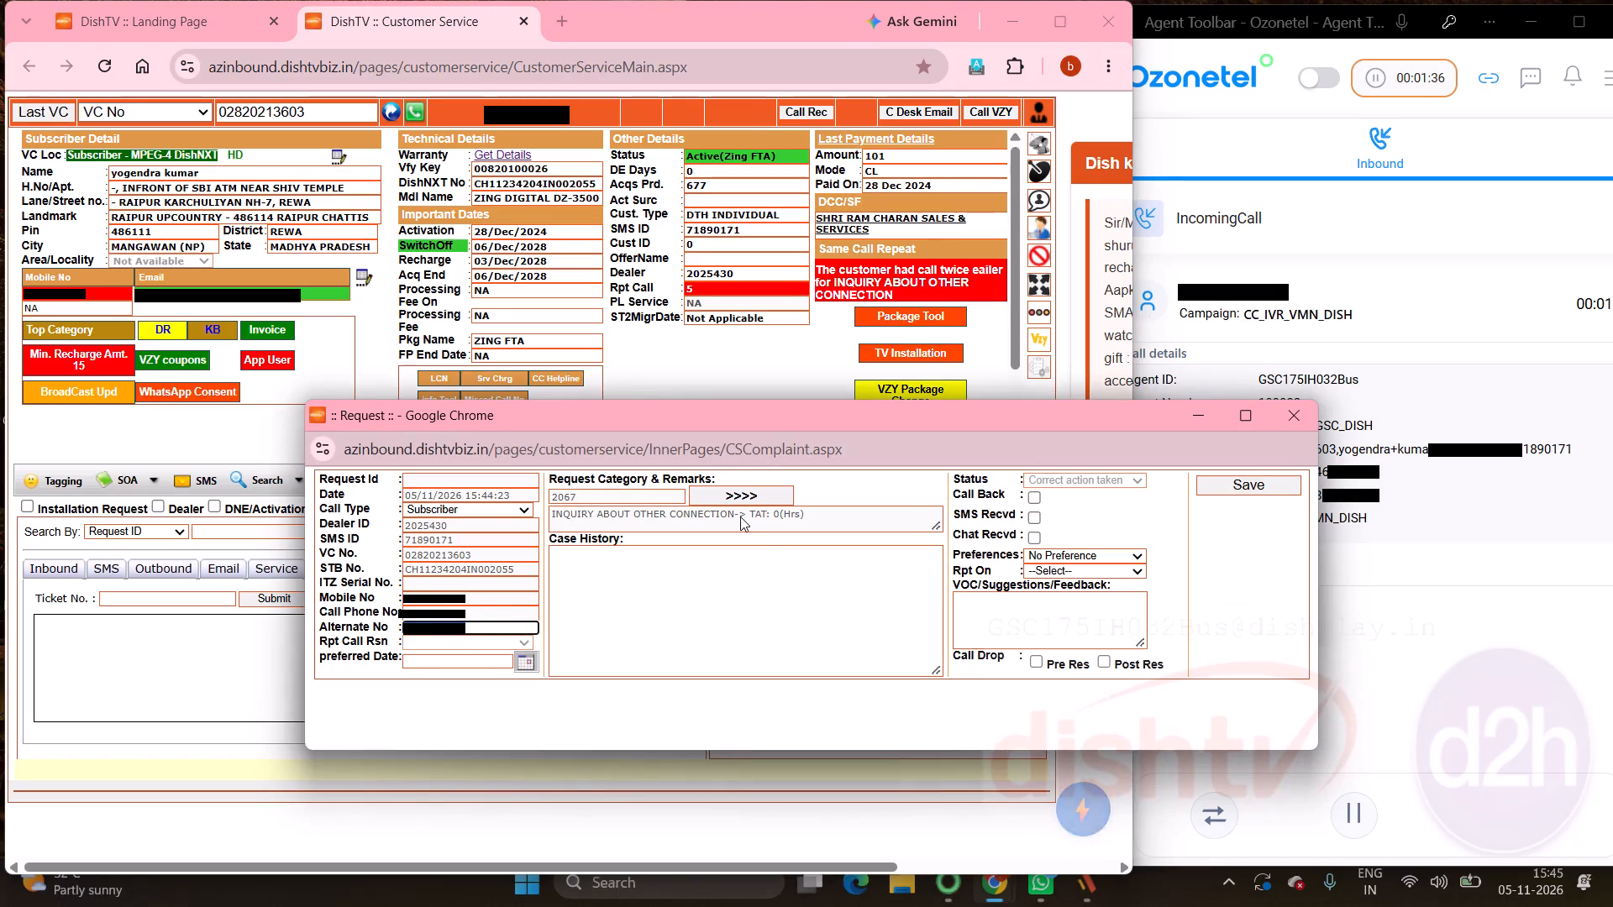
left_click_drag(739, 516, 488, 521)
left_click_drag(626, 516, 703, 640)
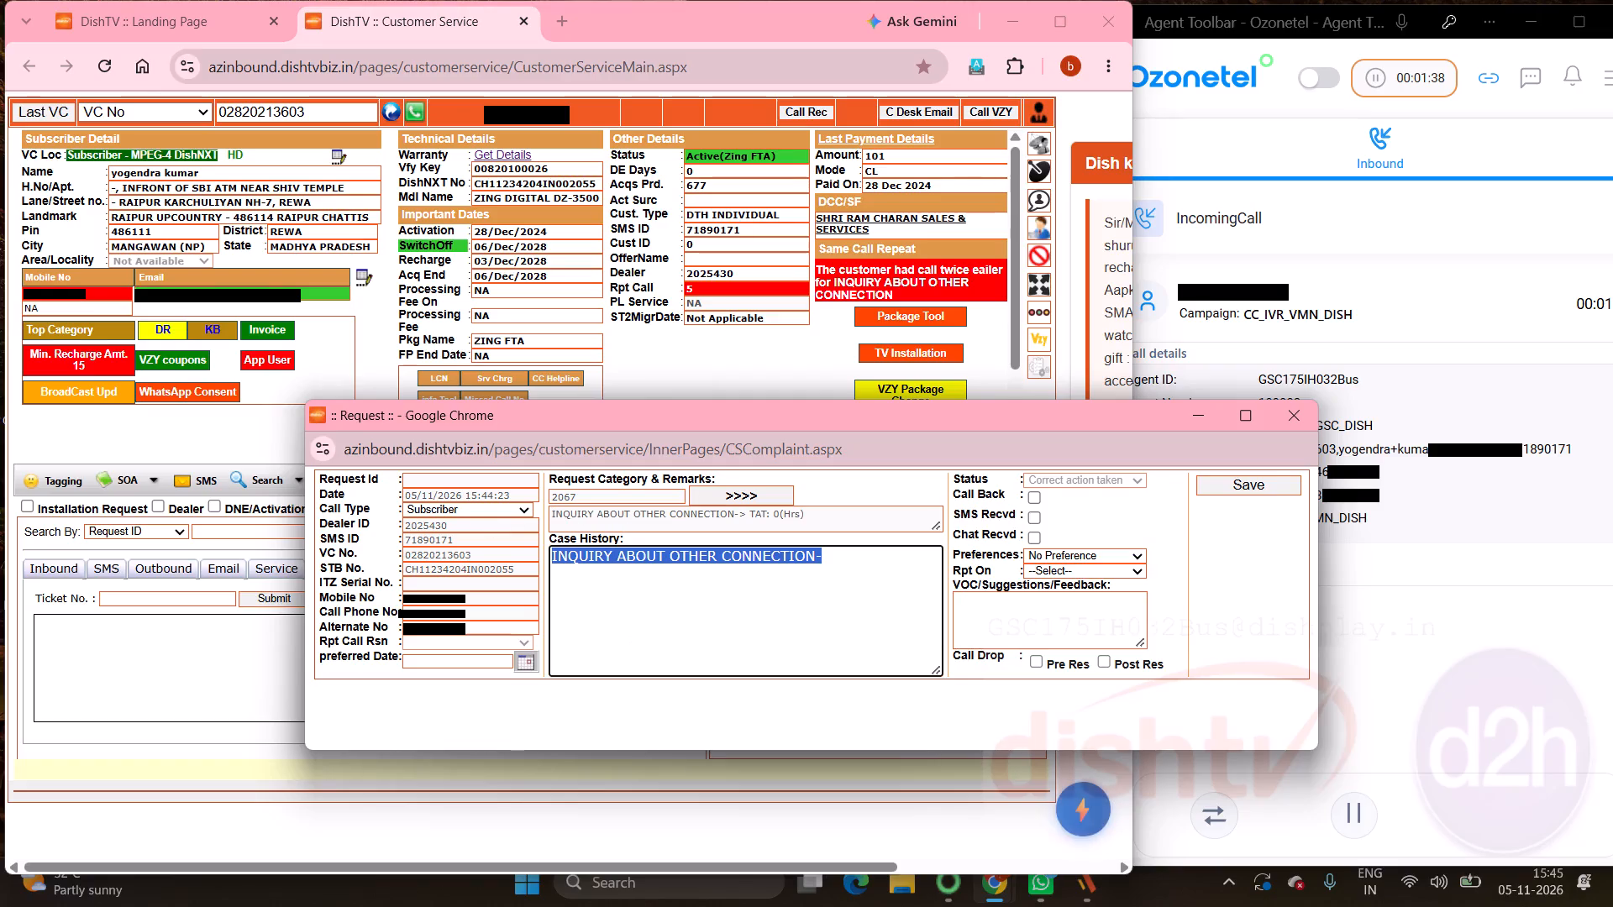
left_click(1235, 485)
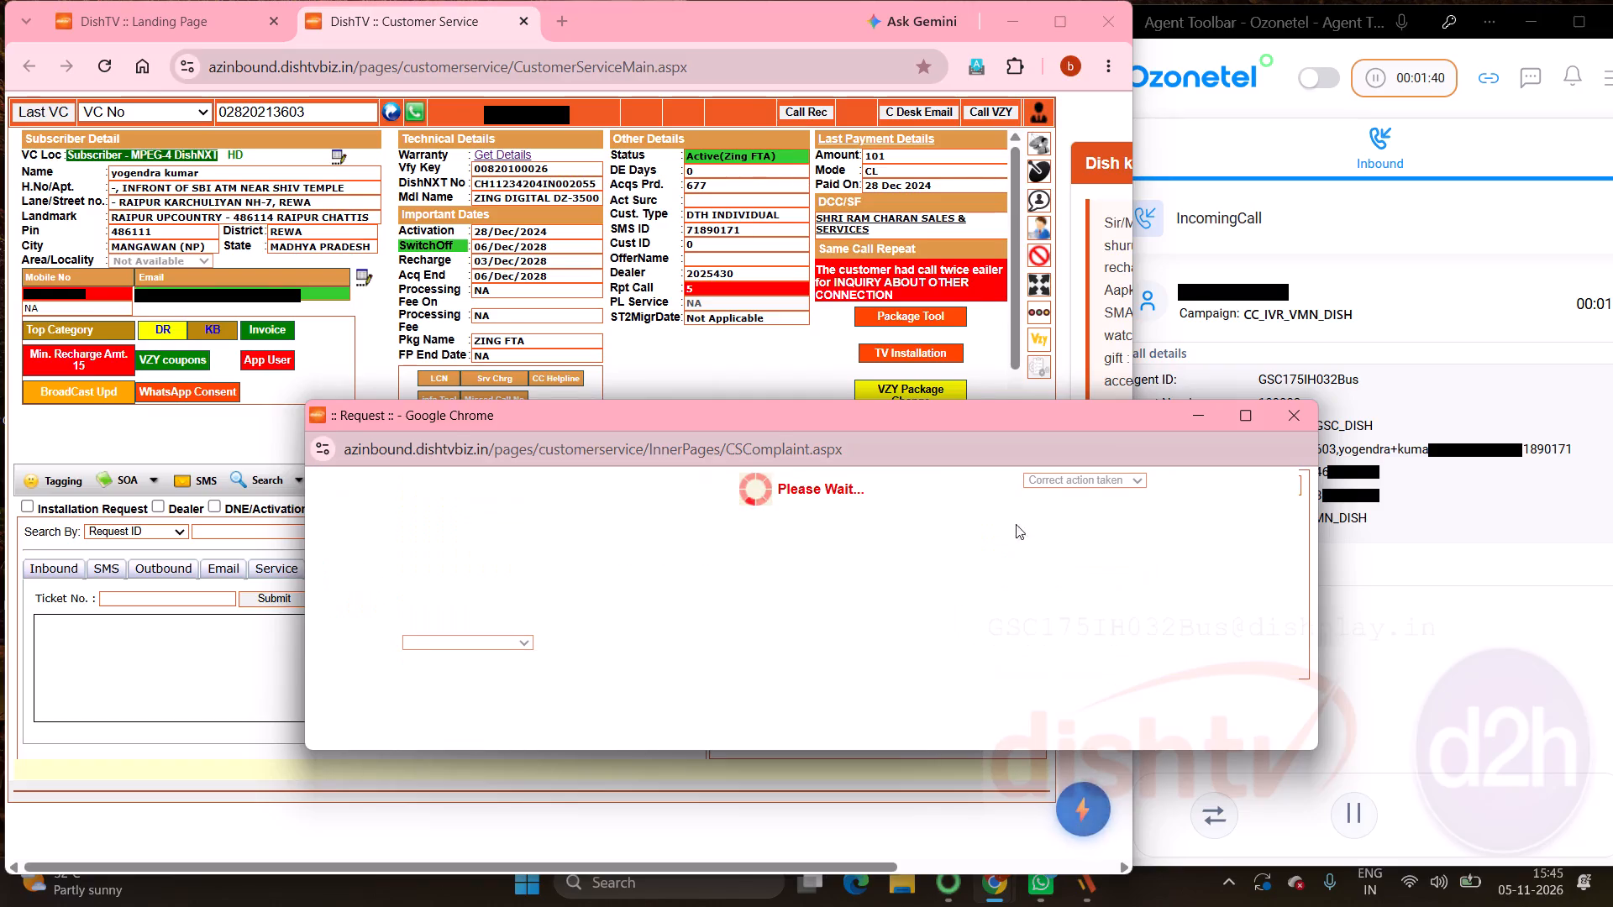
left_click(1000, 584)
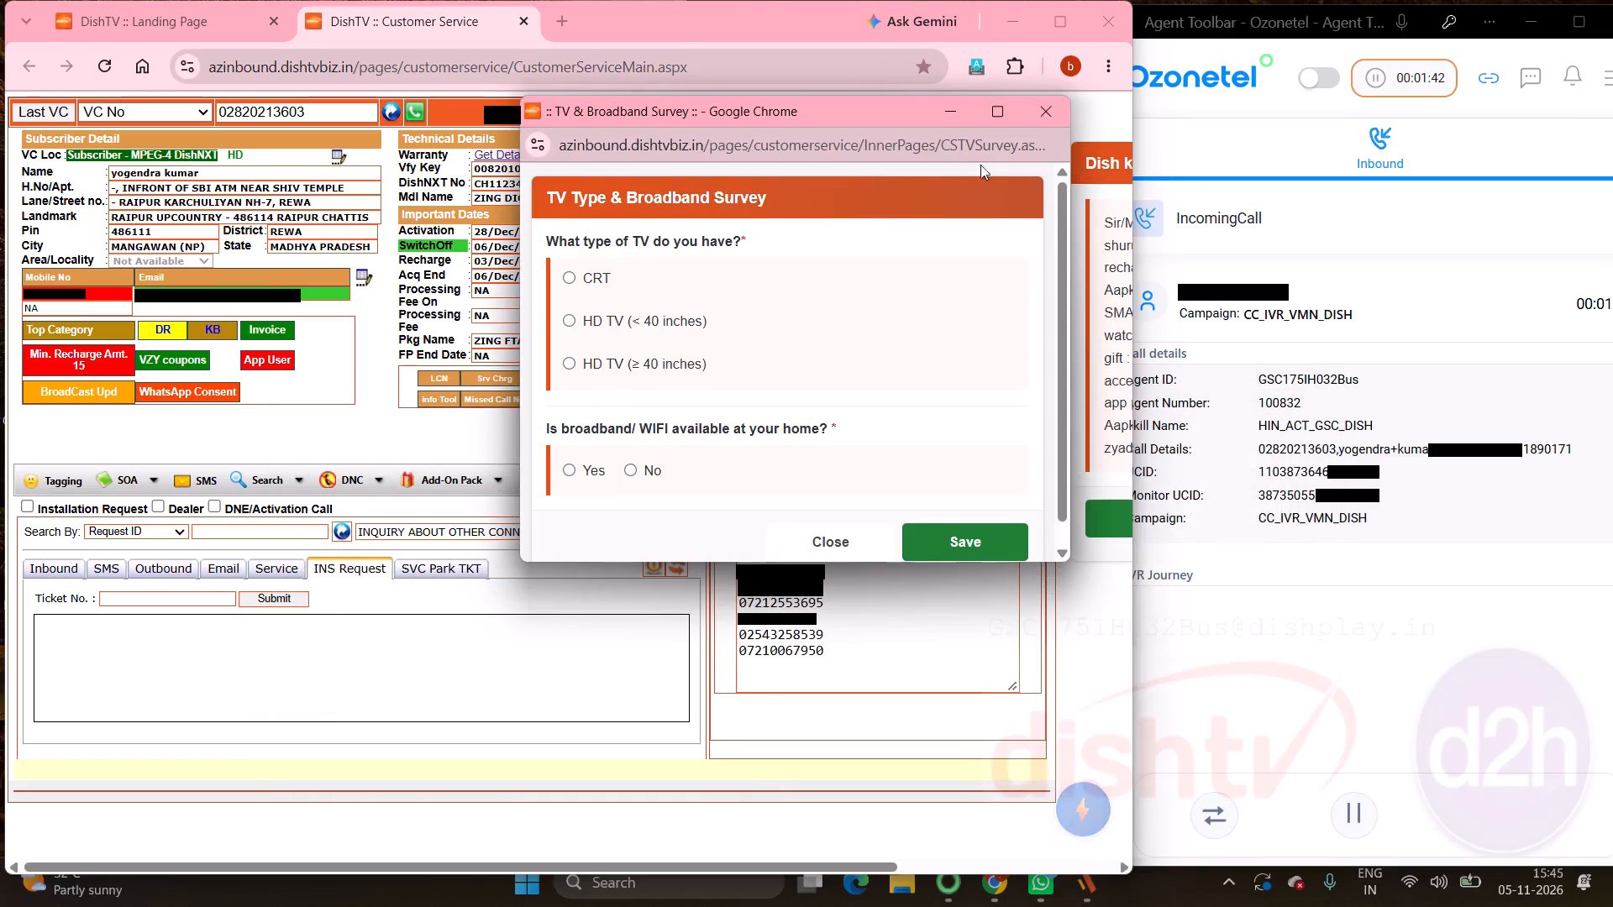
left_click(1049, 106)
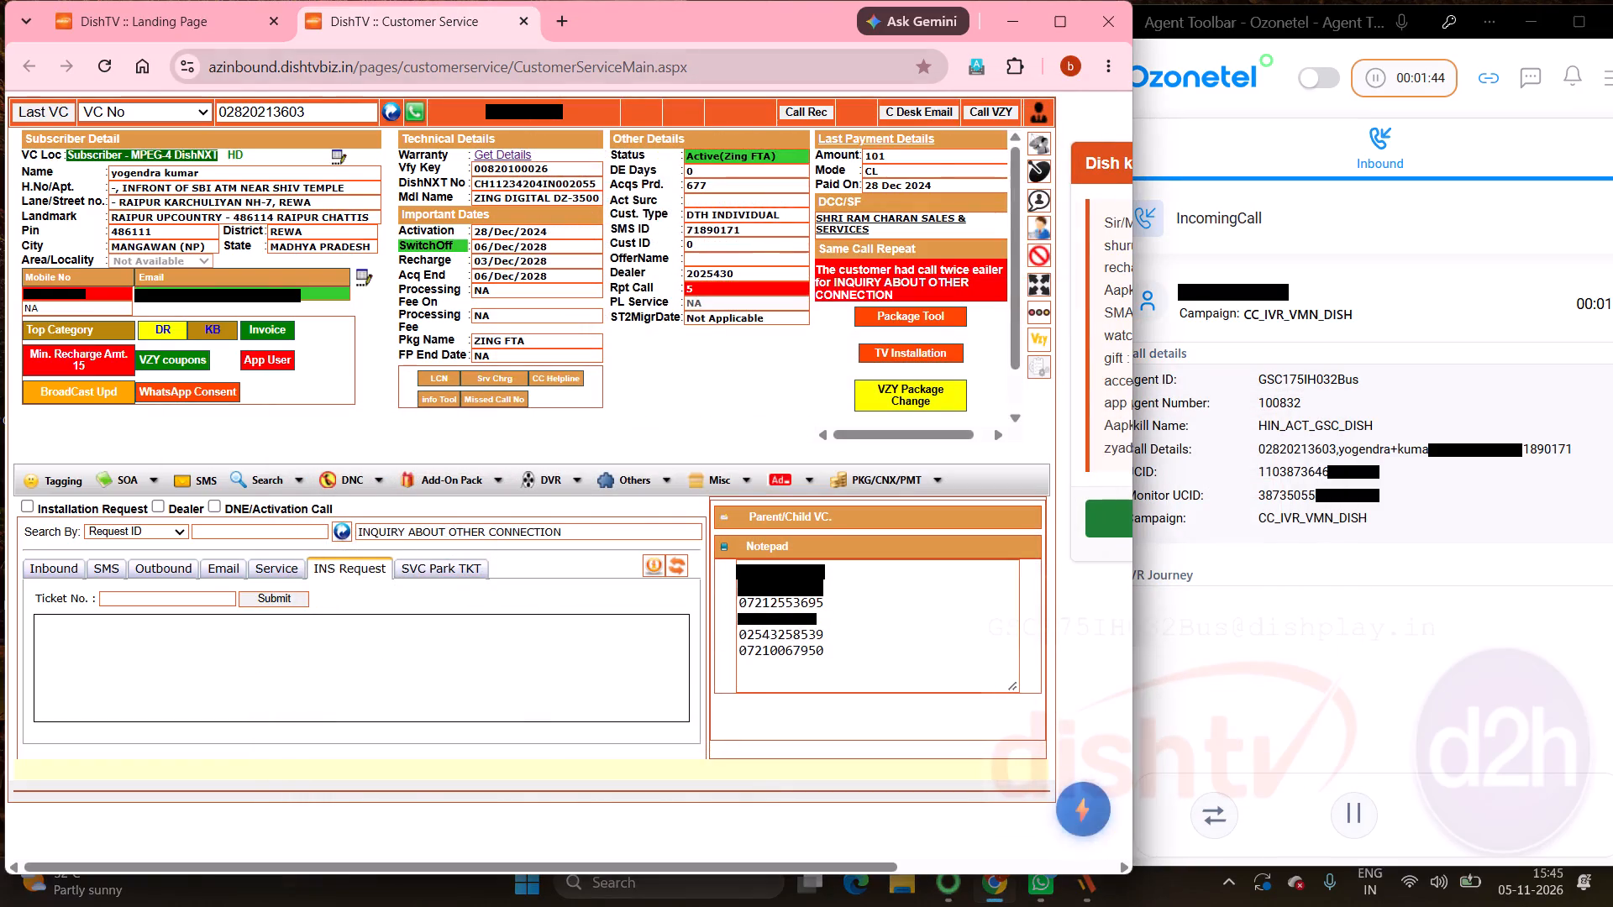
Load the other connection's account using the copied VC number, dismissing the repeat-call alert and the Mobile Updation form.
left_click_drag(316, 115, 142, 110)
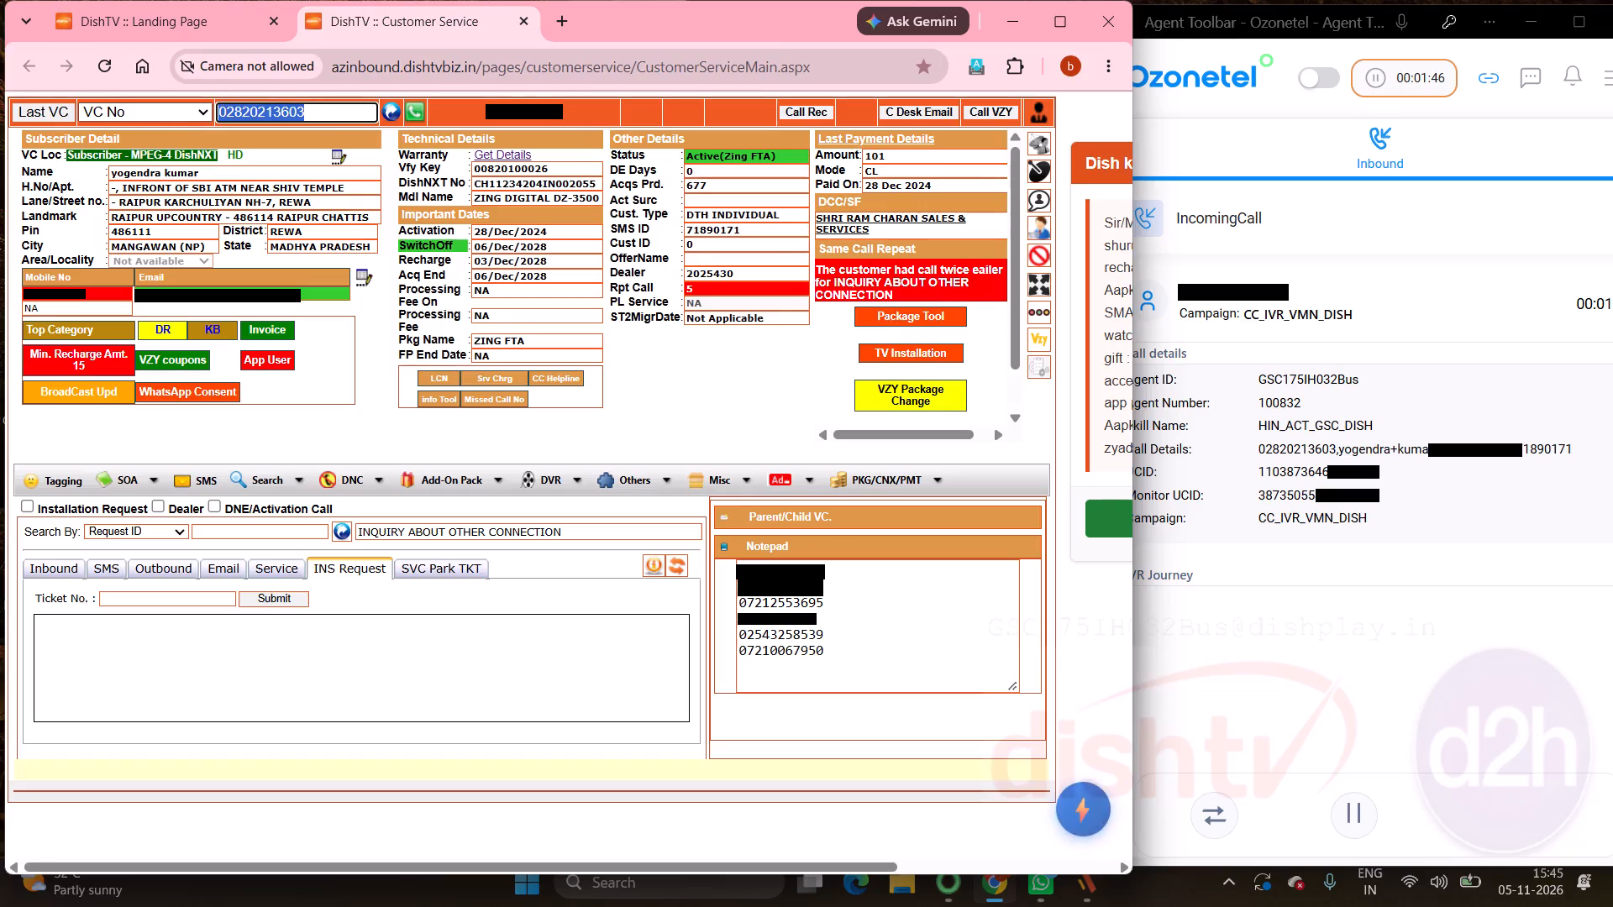
key("BackSpace")
key("ctrl+v")
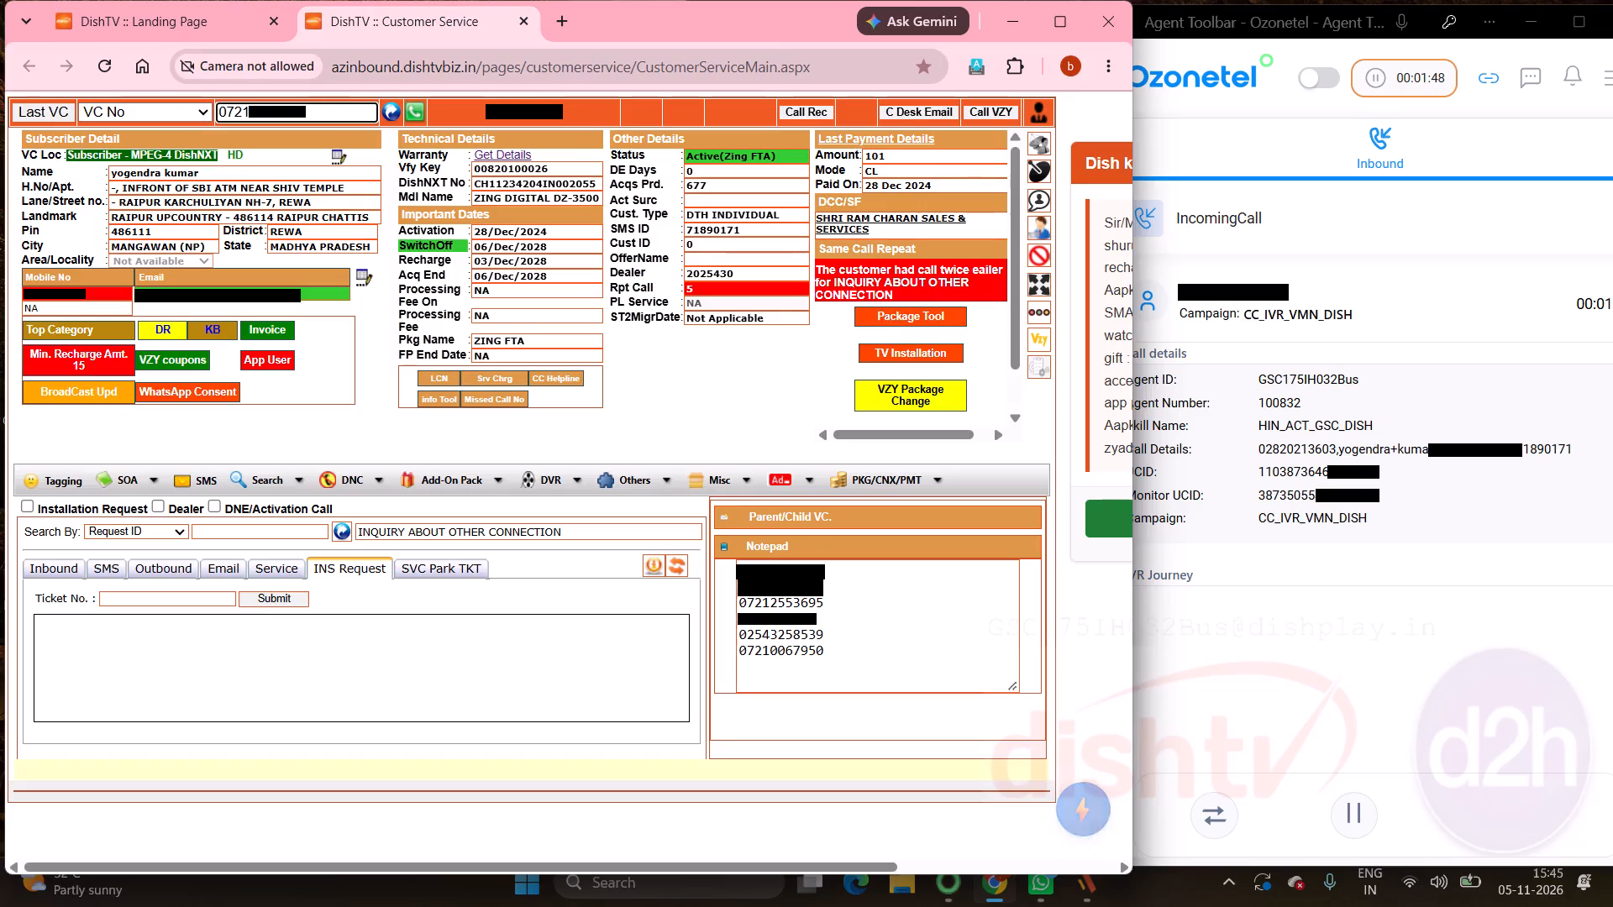
left_click(391, 110)
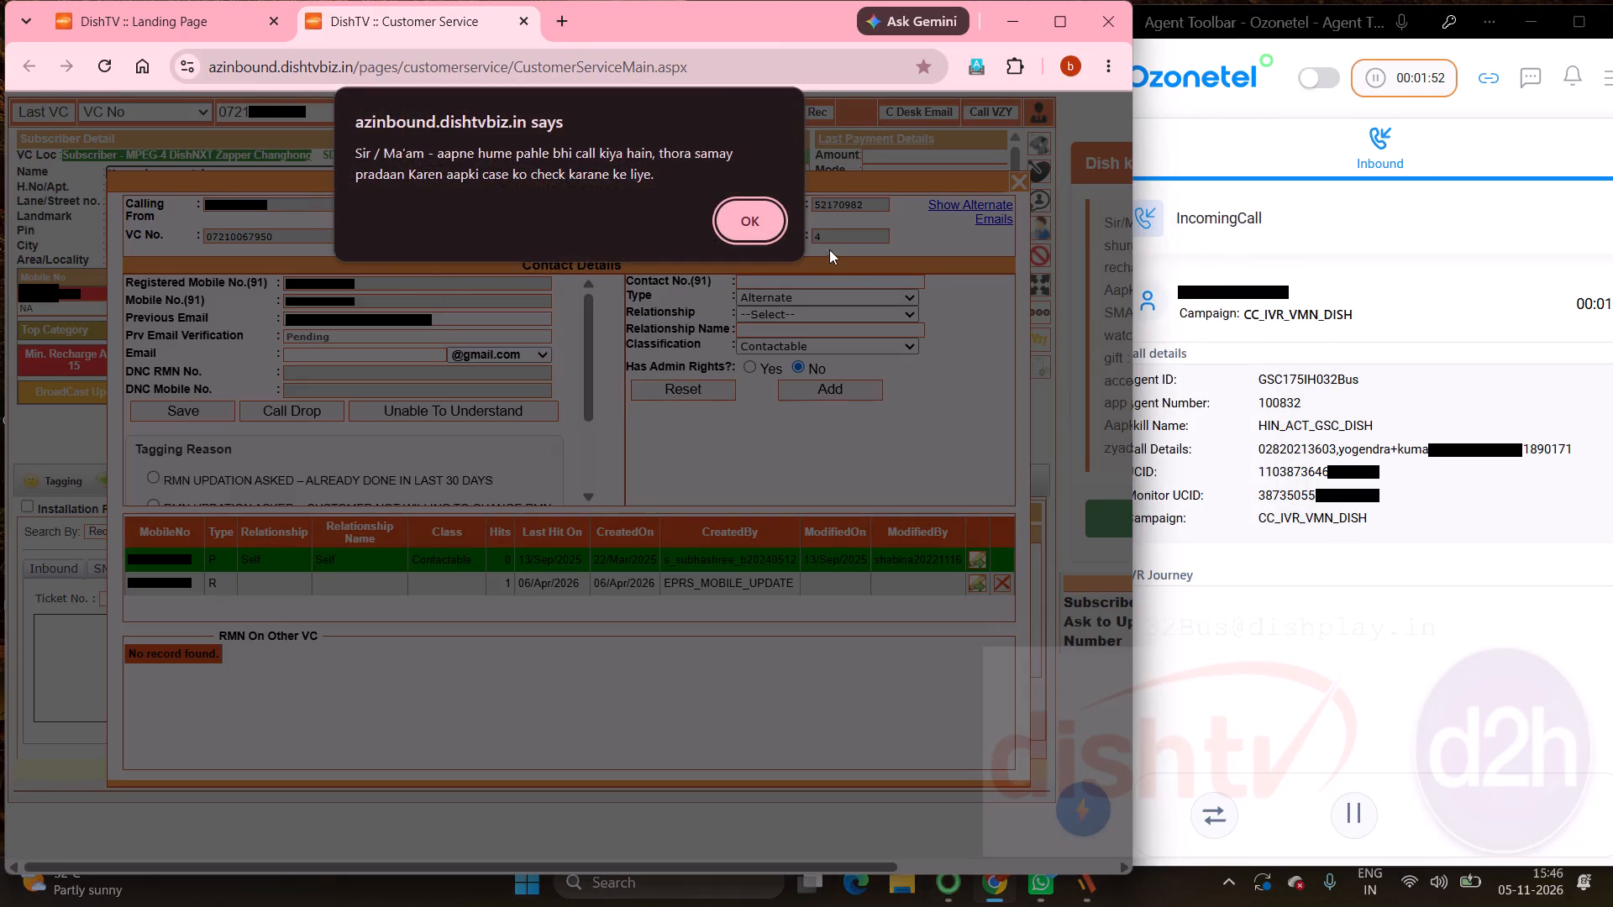
left_click(749, 229)
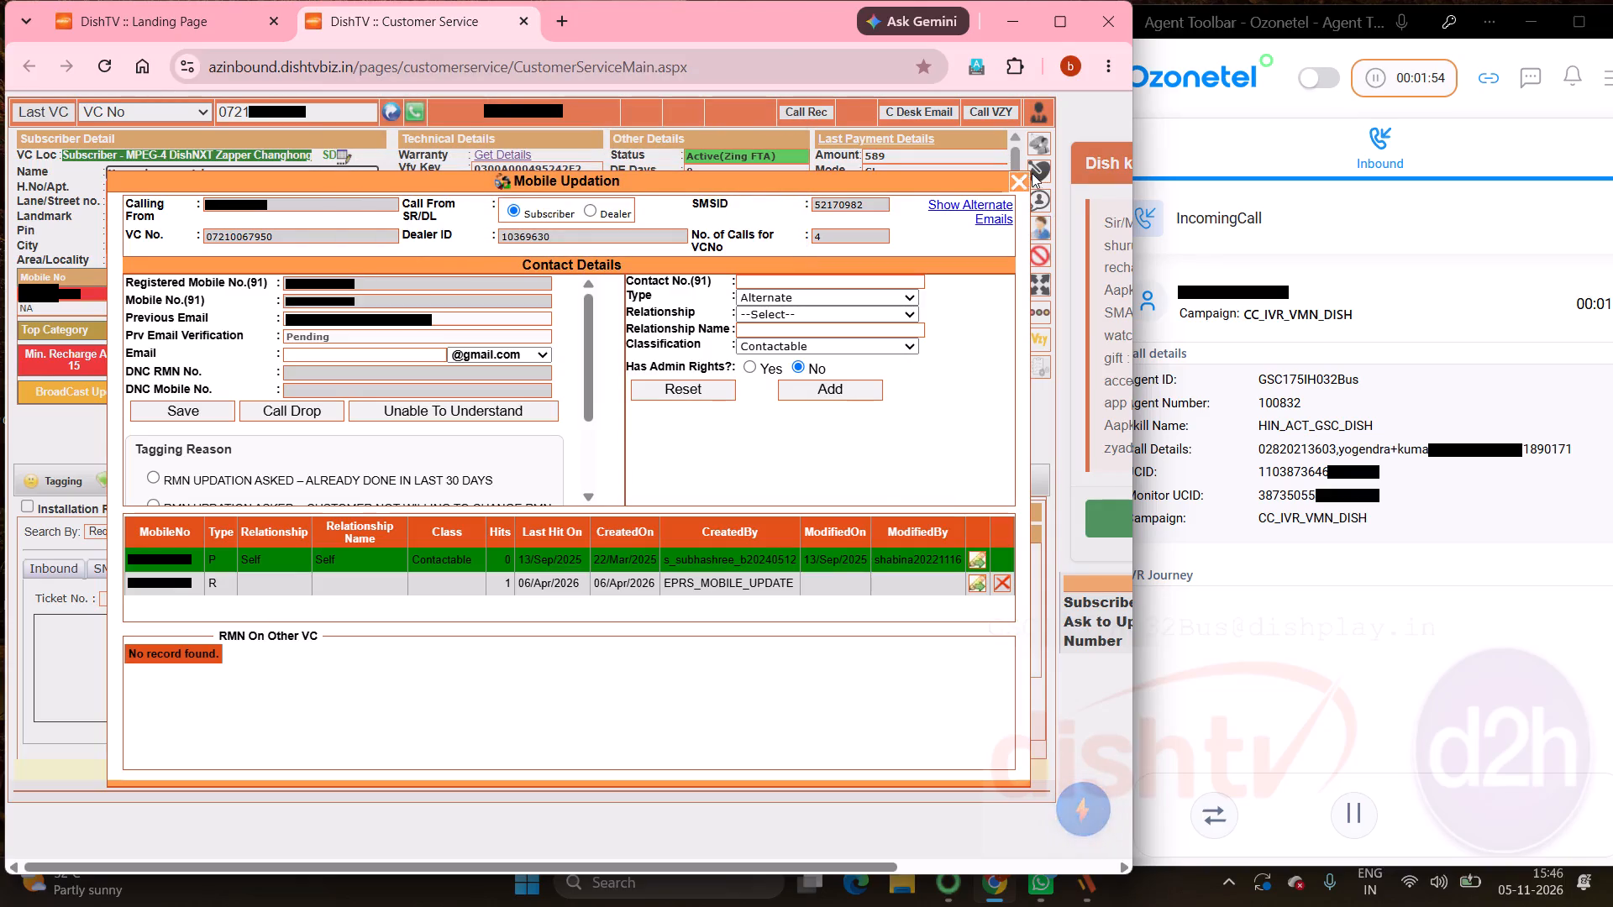
left_click(1023, 178)
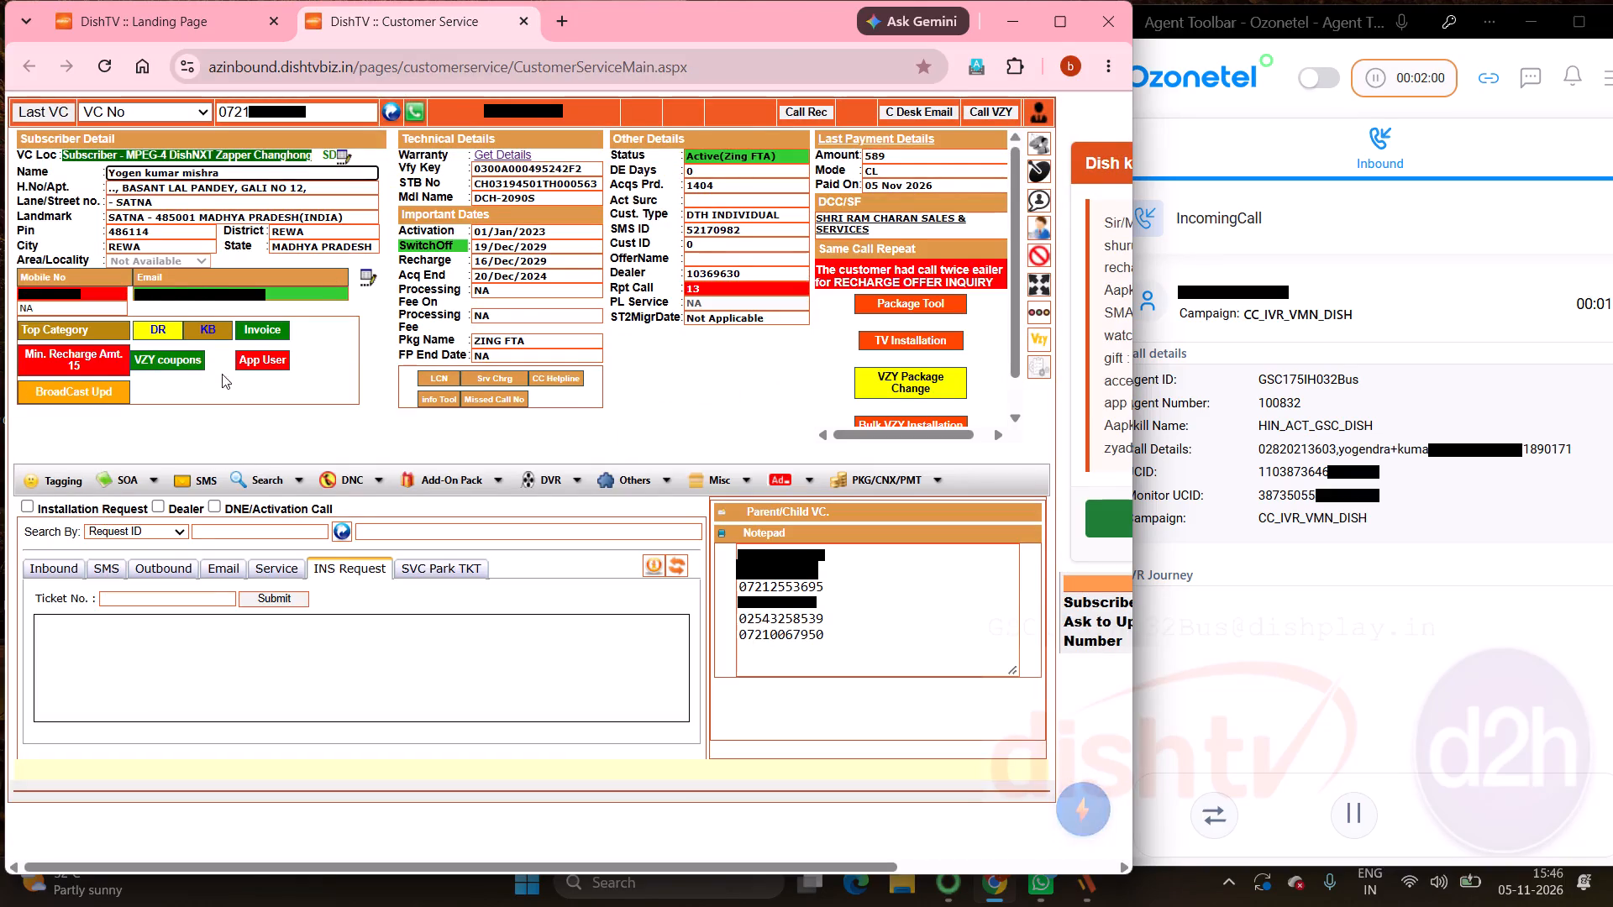
Reload this account and tag the Mobile Updation with RMN UPDATION ASKED – CUSTOMER NOT WILLING TO CHANGE RMN.
left_click(390, 108)
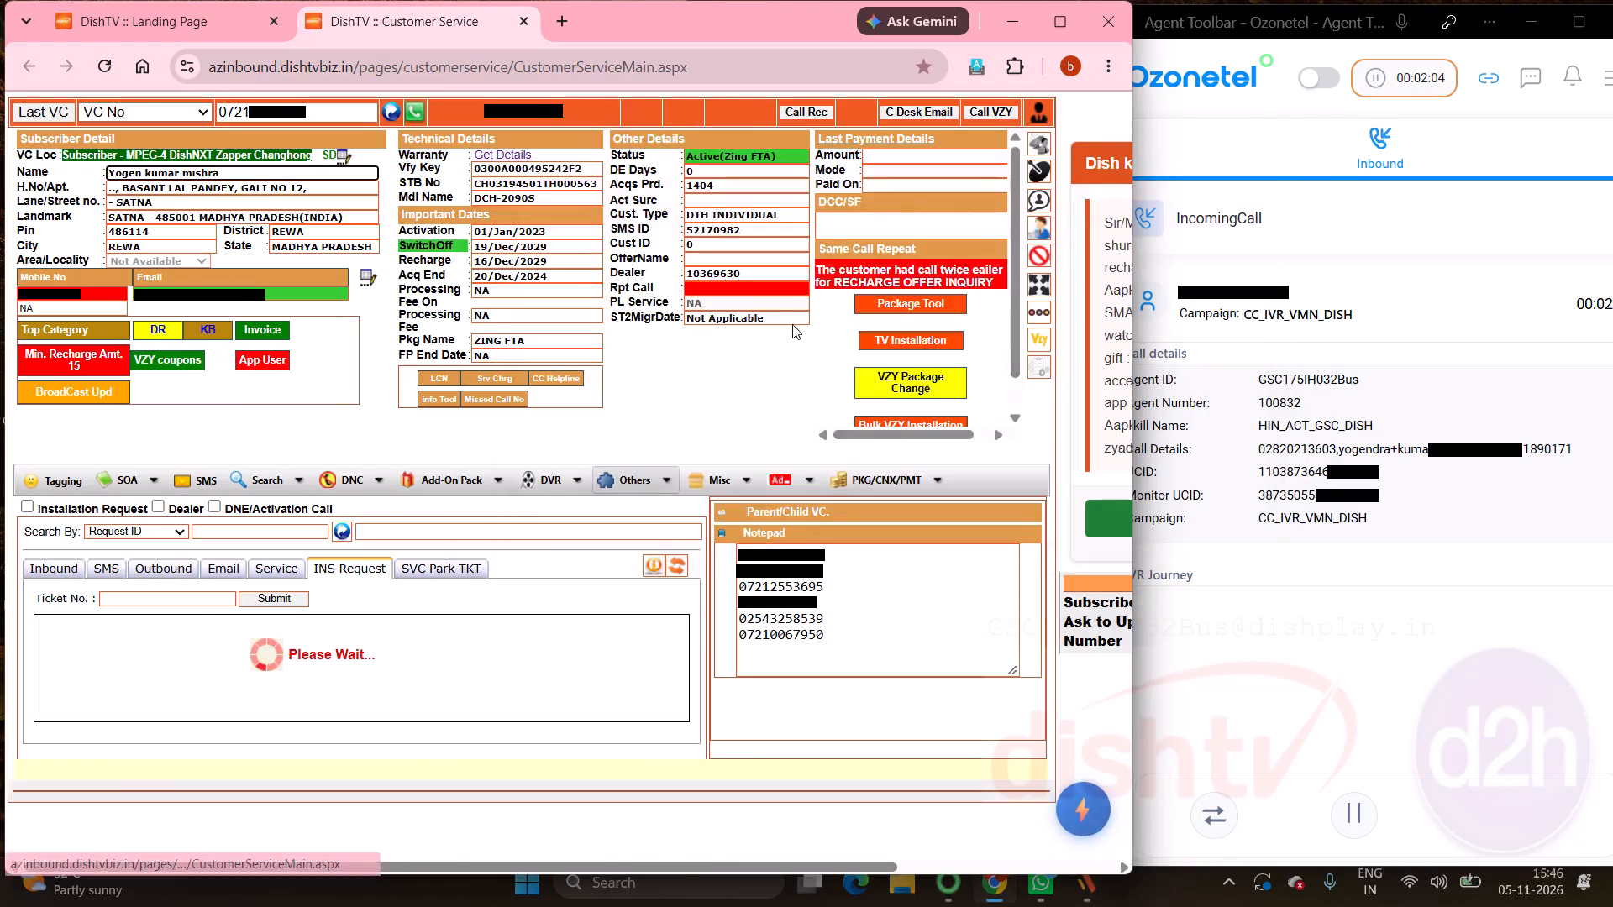
left_click(764, 219)
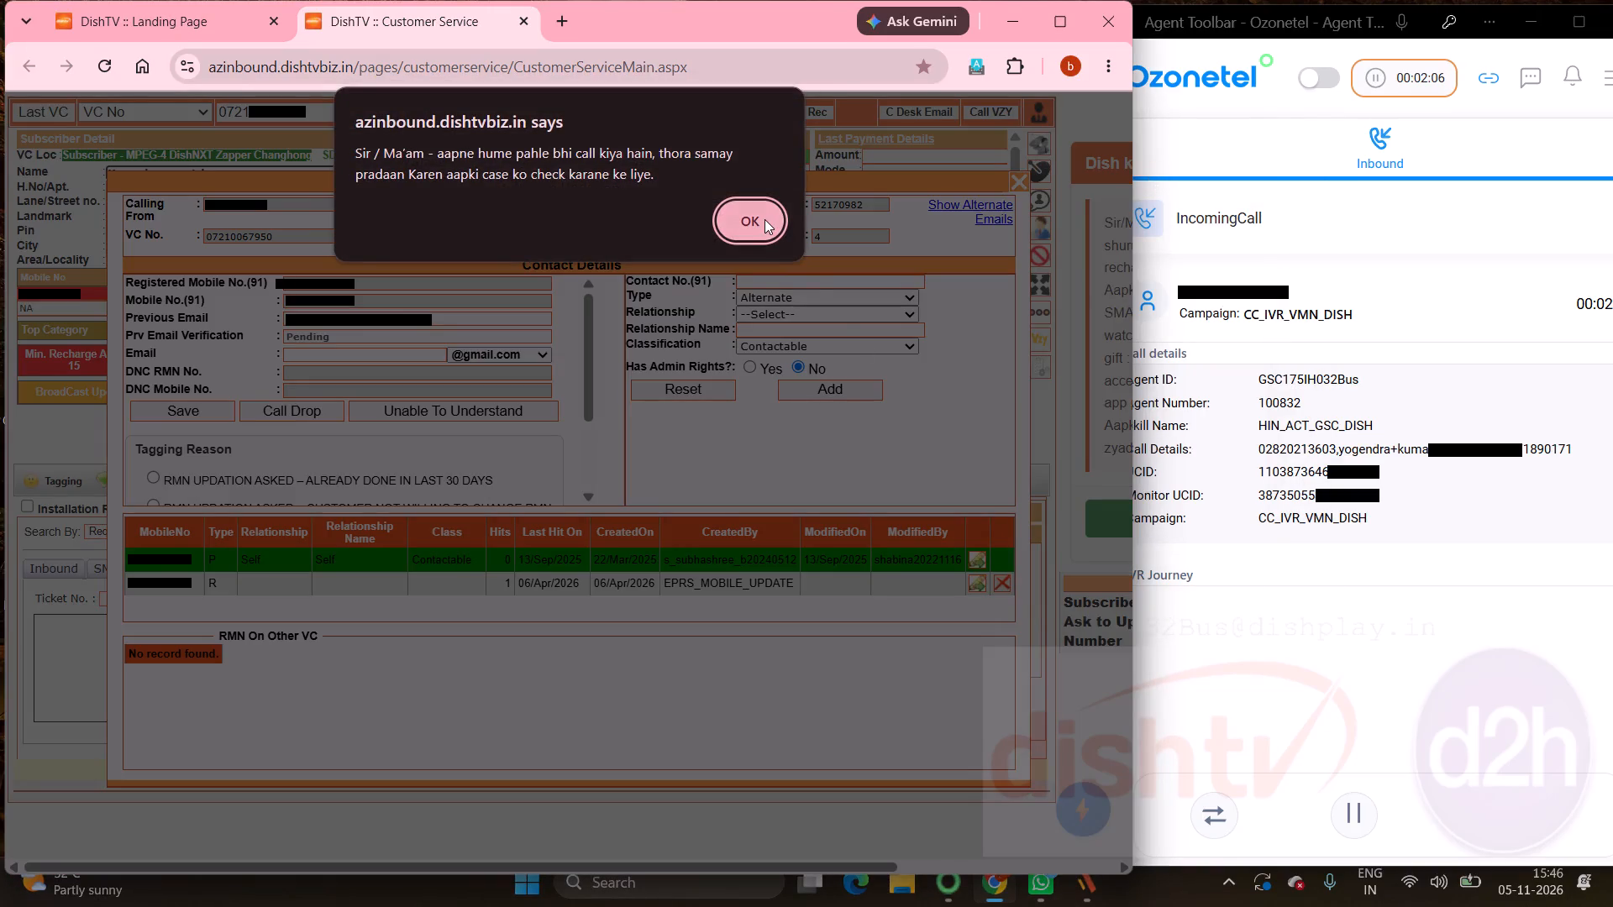
scroll(438, 493, "down", 2)
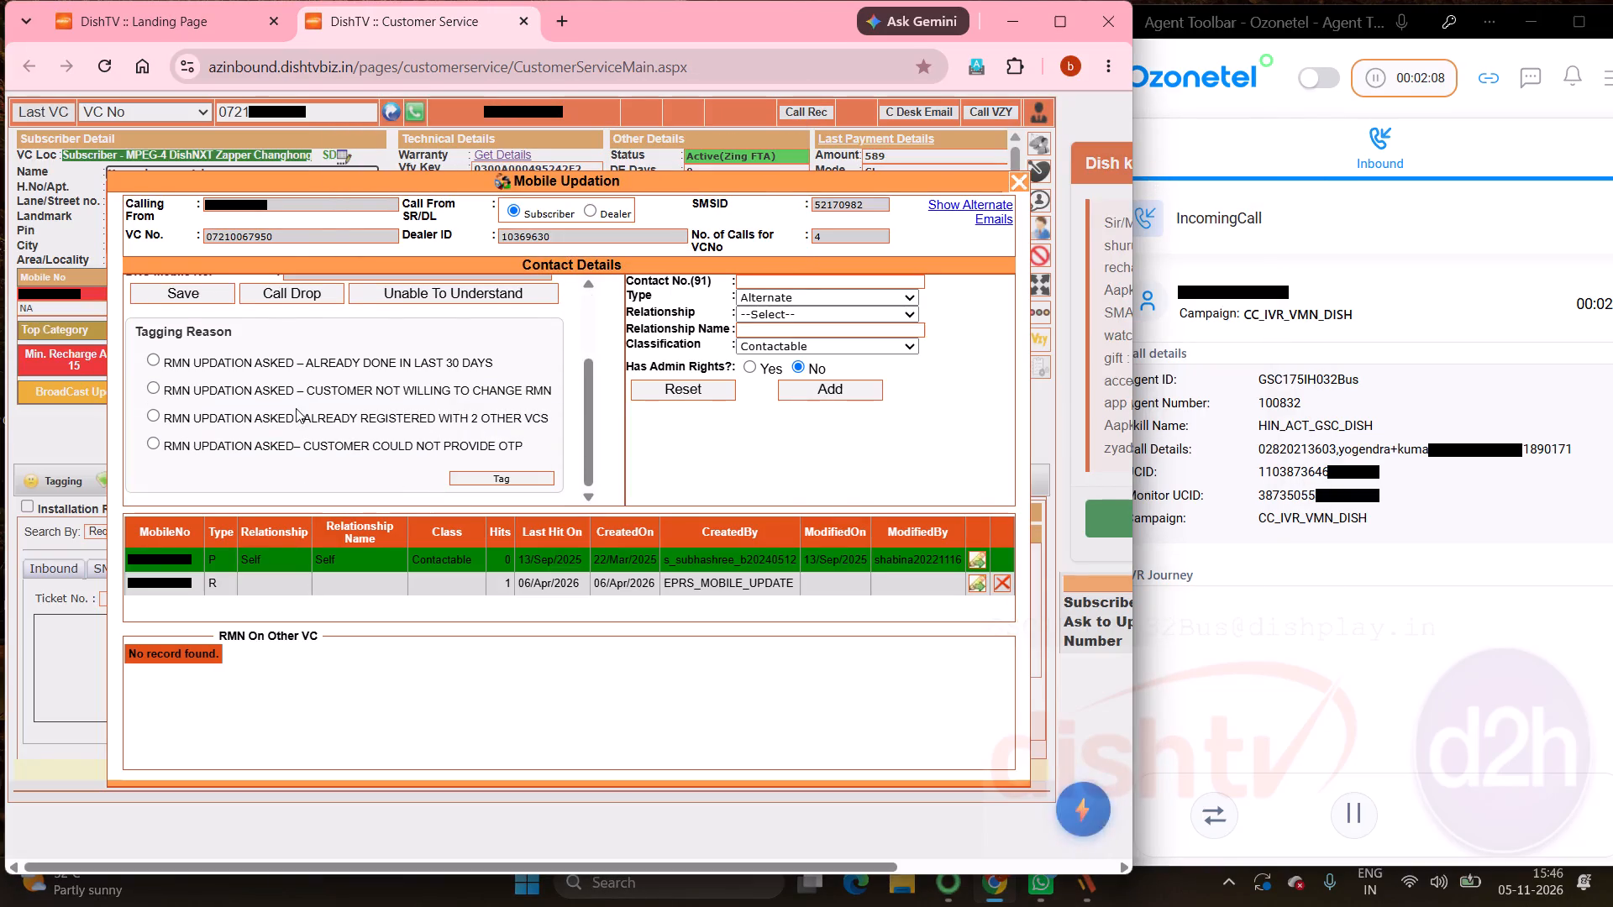
left_click(153, 386)
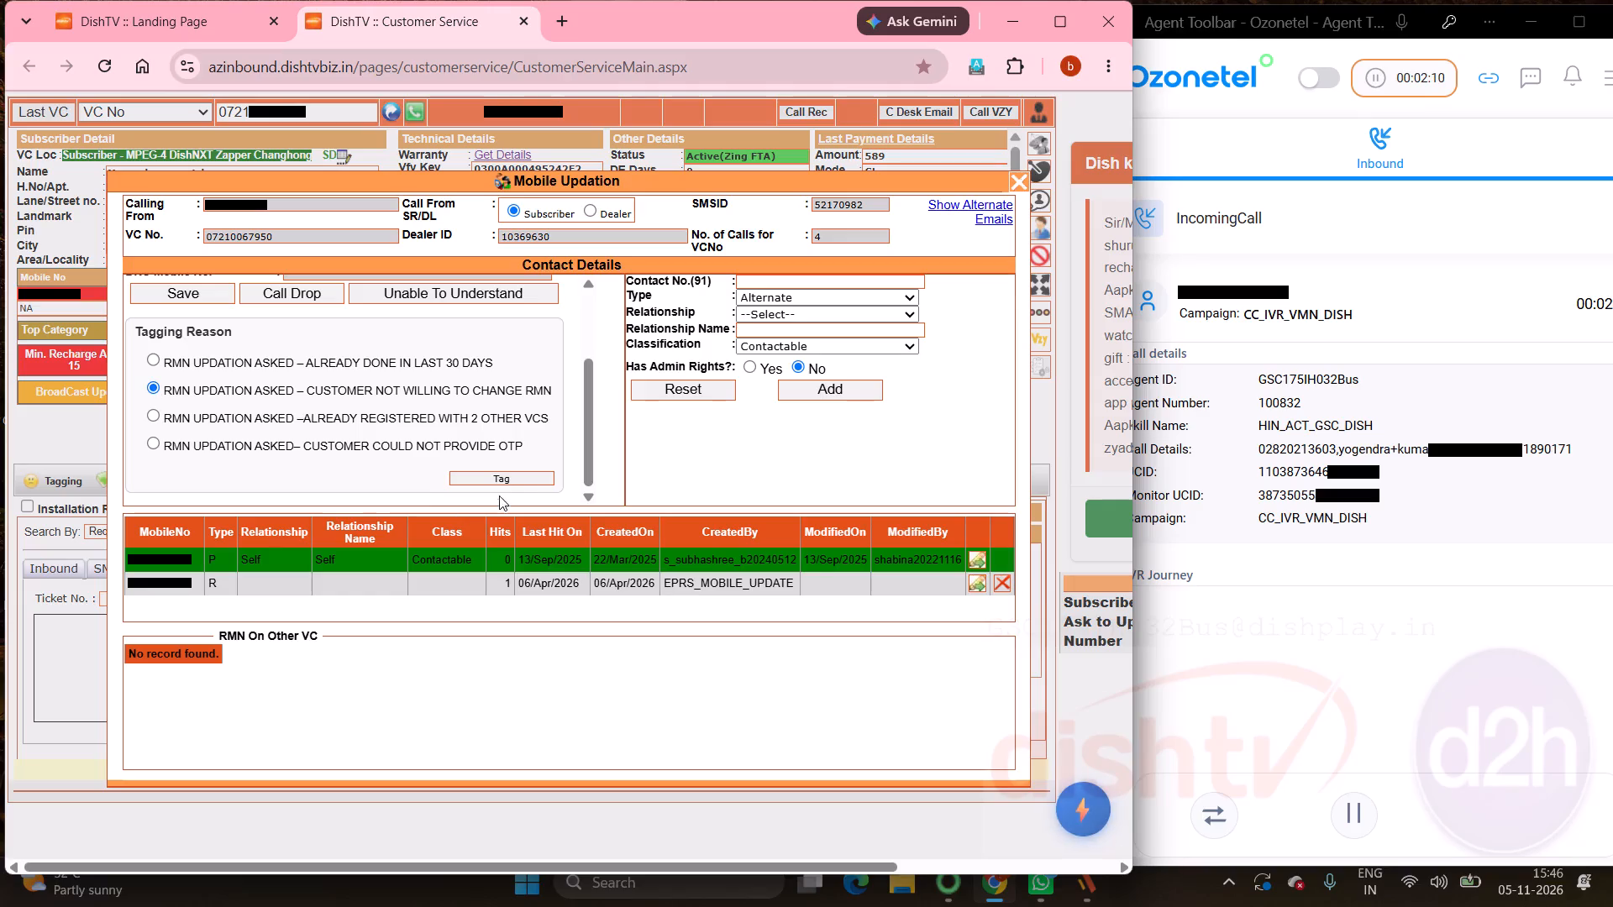
left_click(504, 474)
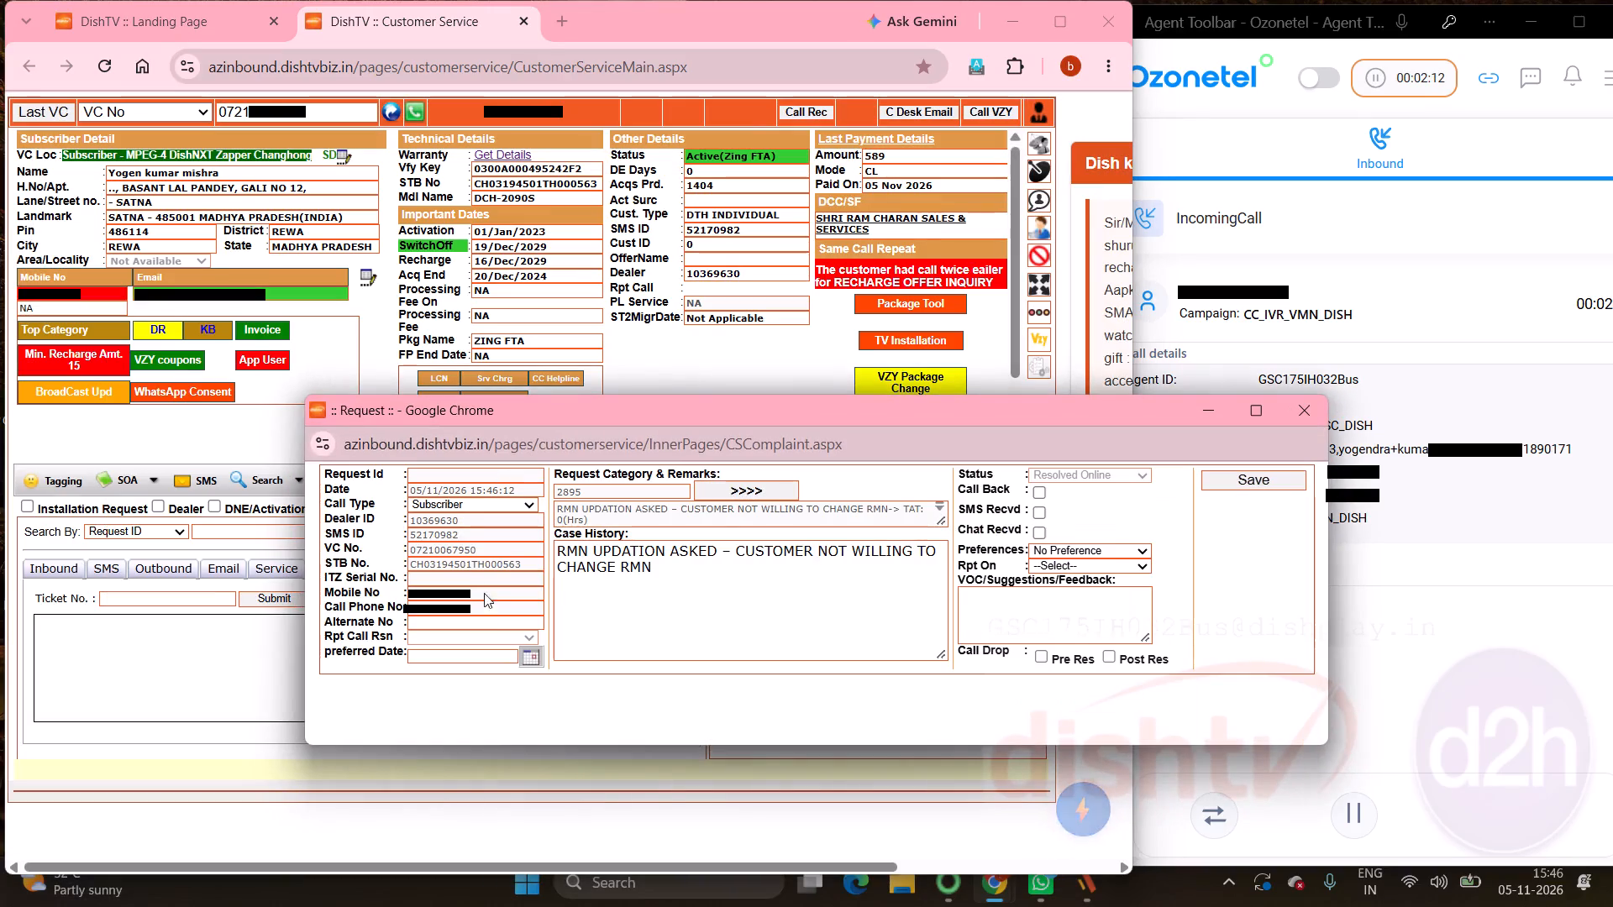
Reuse the mobile number as Alternate No, save the RMN UPDATION ASKED request, and skip the survey window.
left_click_drag(485, 588, 363, 588)
left_click_drag(448, 593, 454, 626)
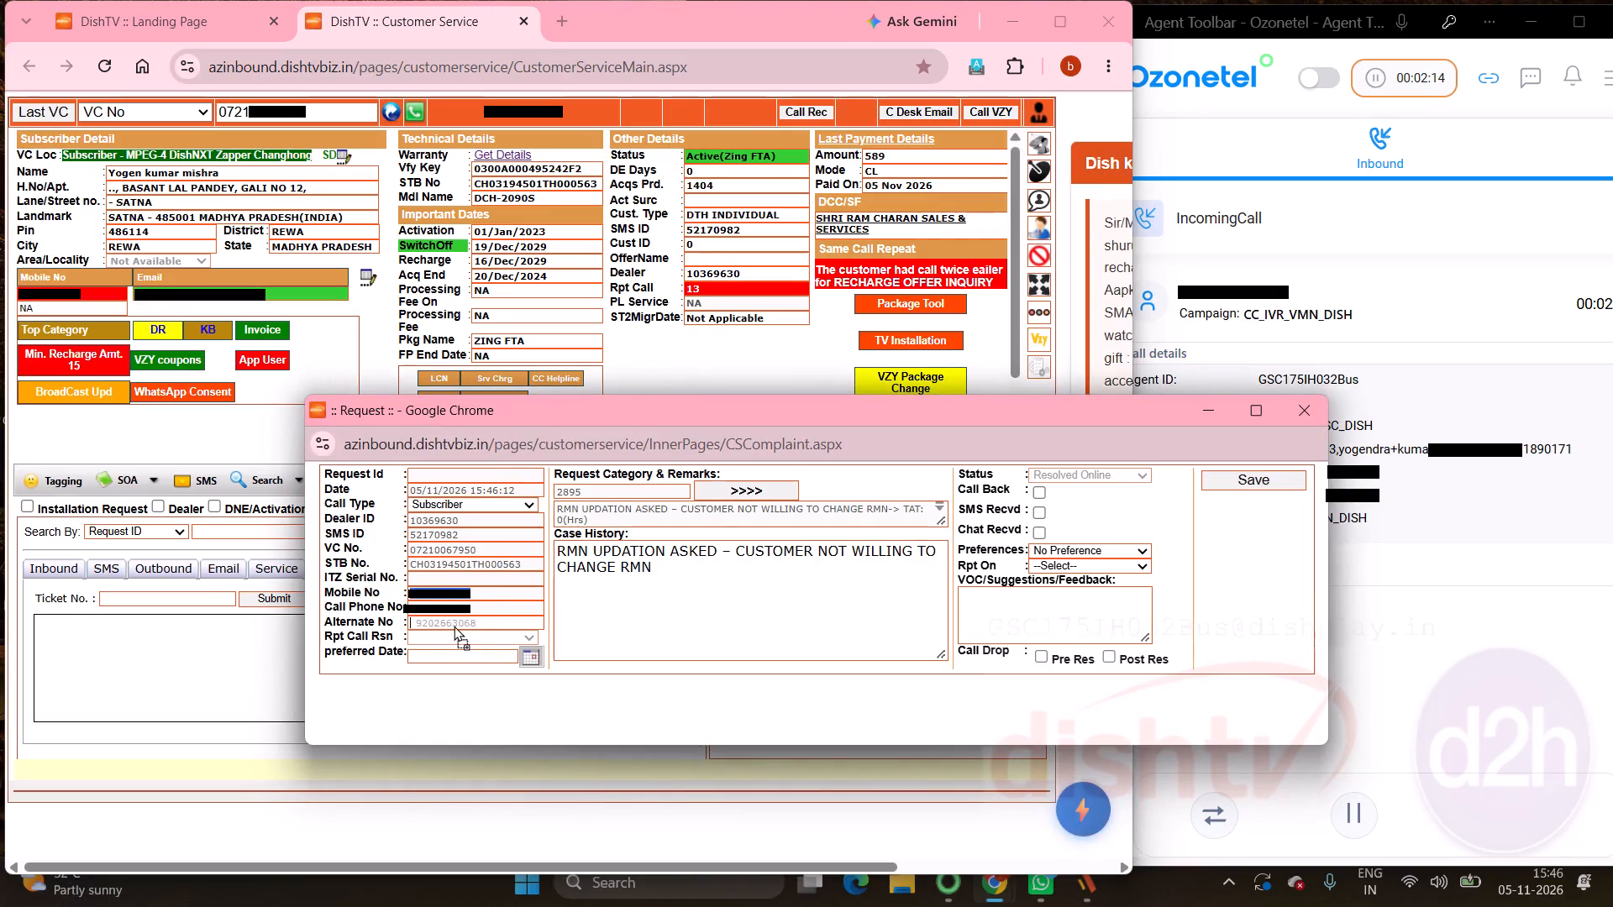
left_click_drag(454, 626, 452, 623)
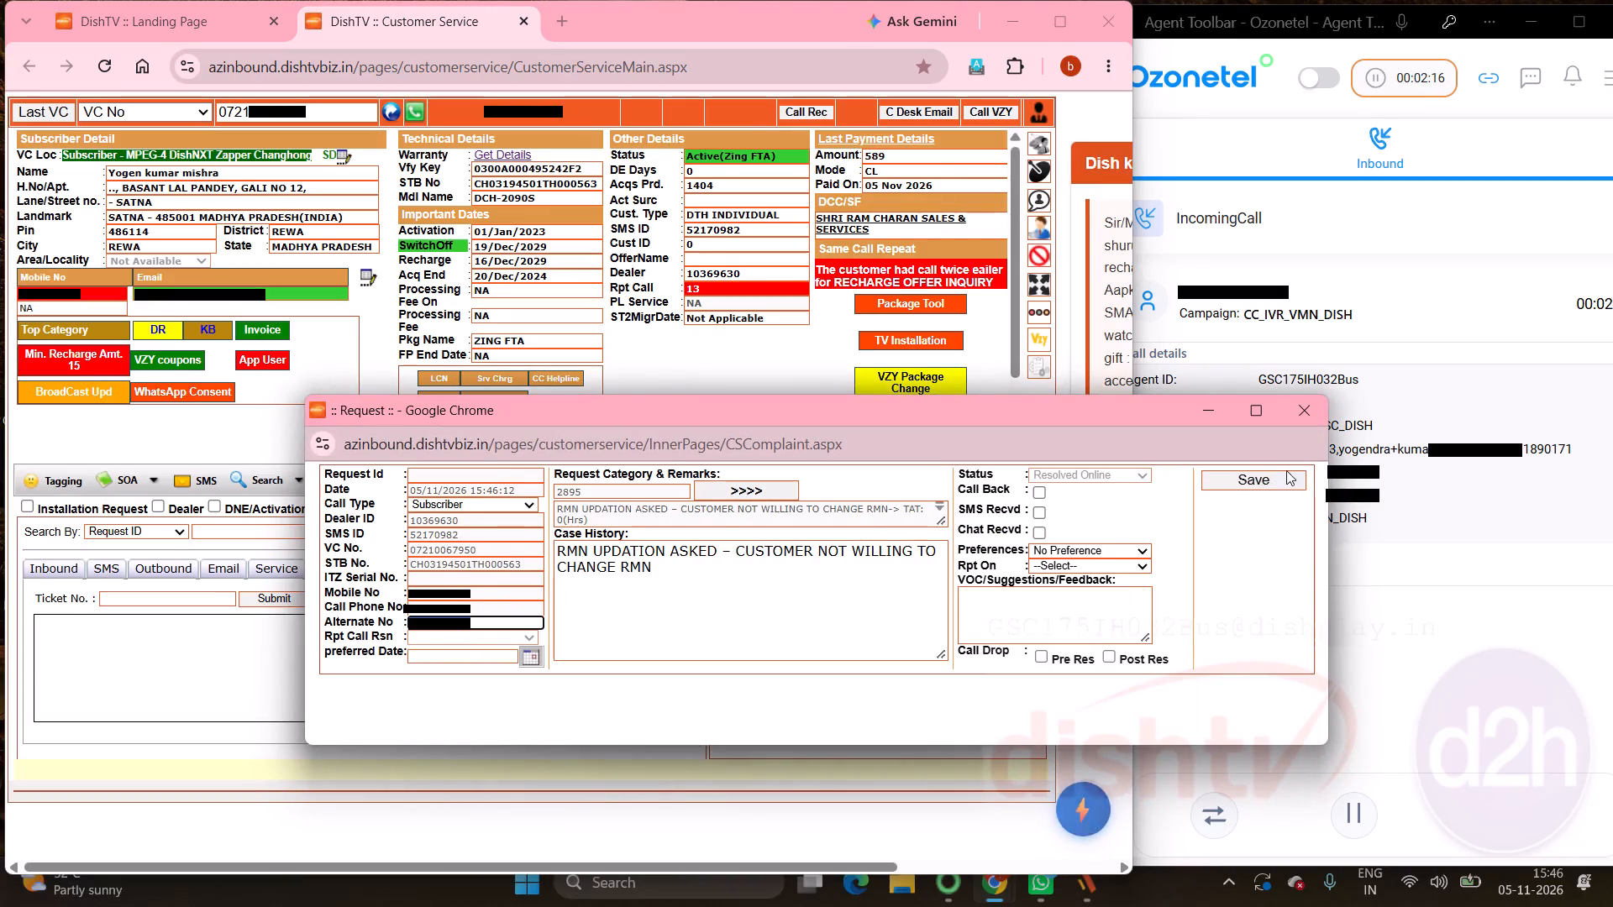
left_click(1274, 480)
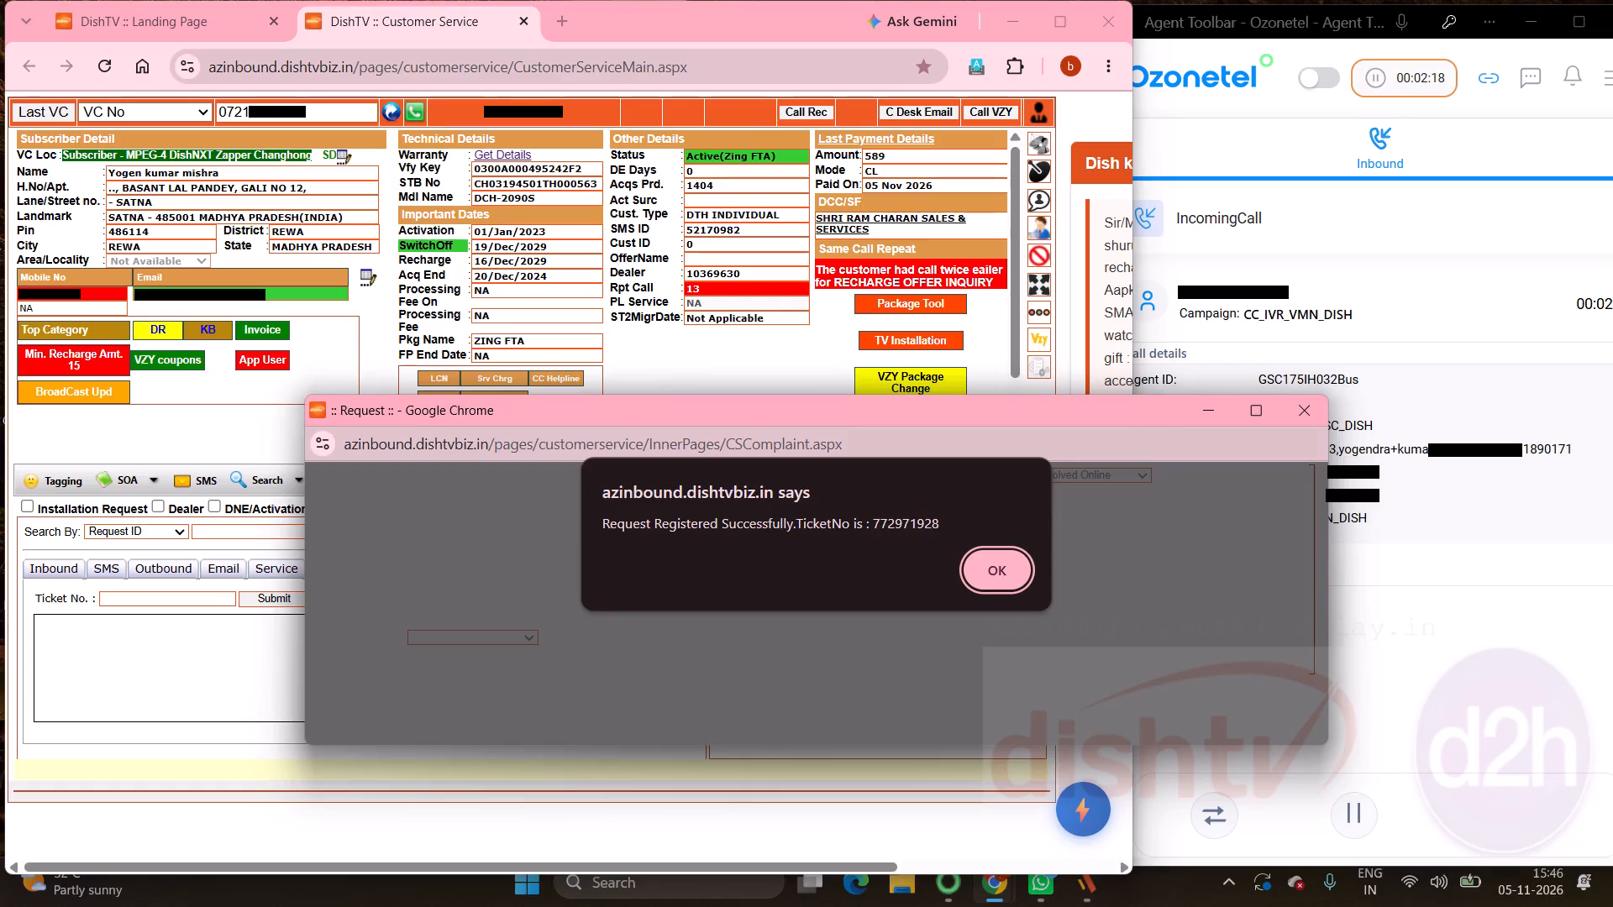
left_click(994, 582)
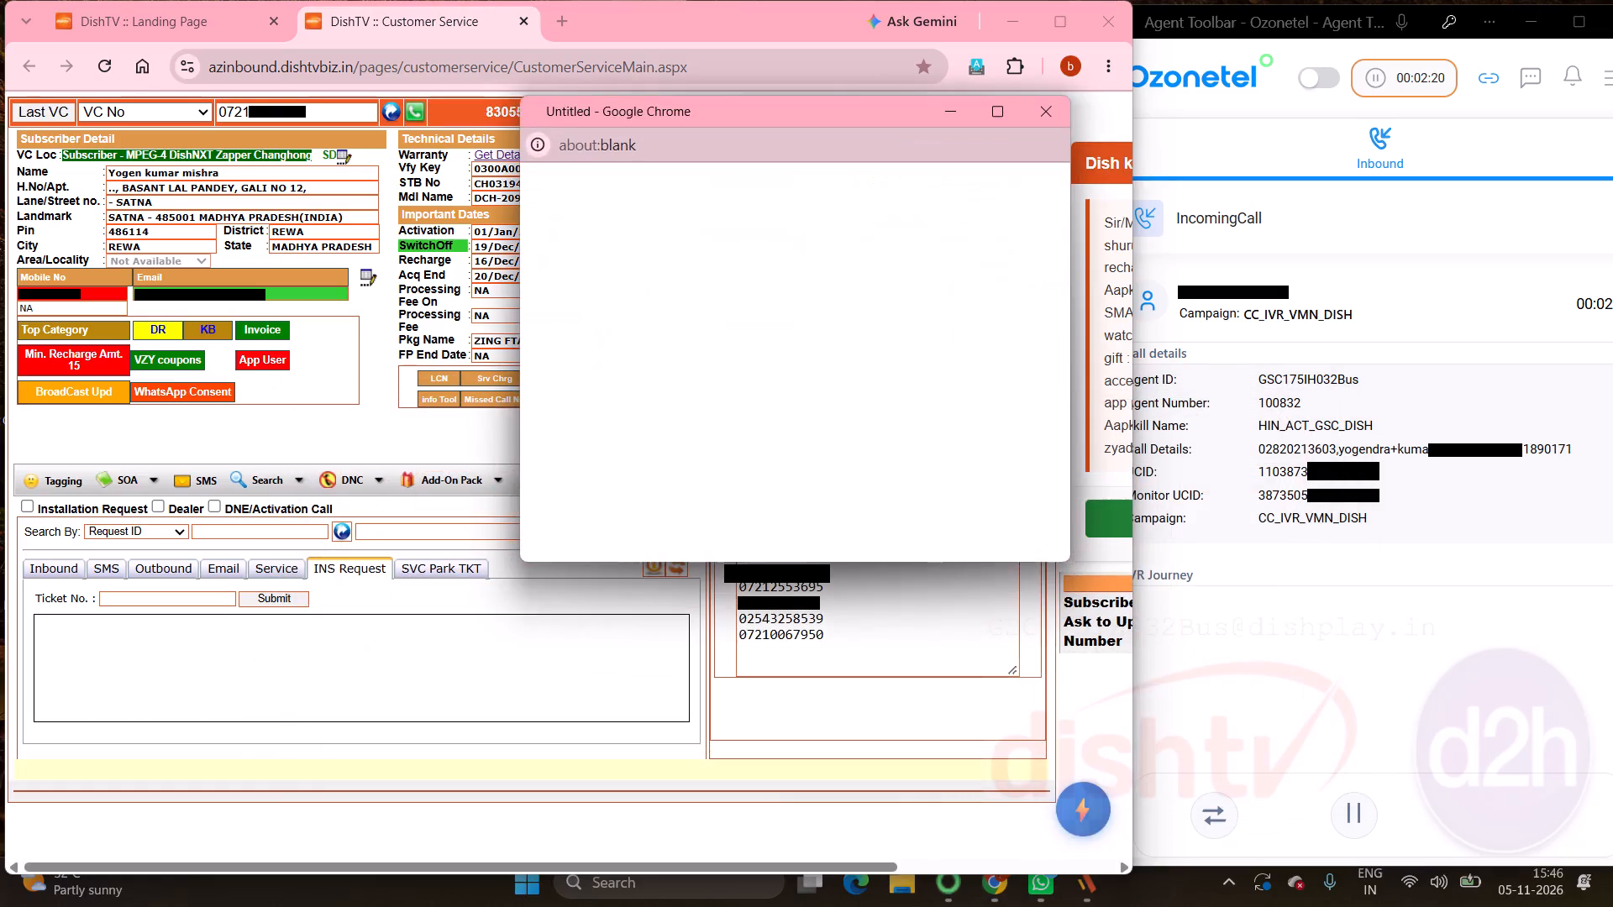
left_click(1040, 113)
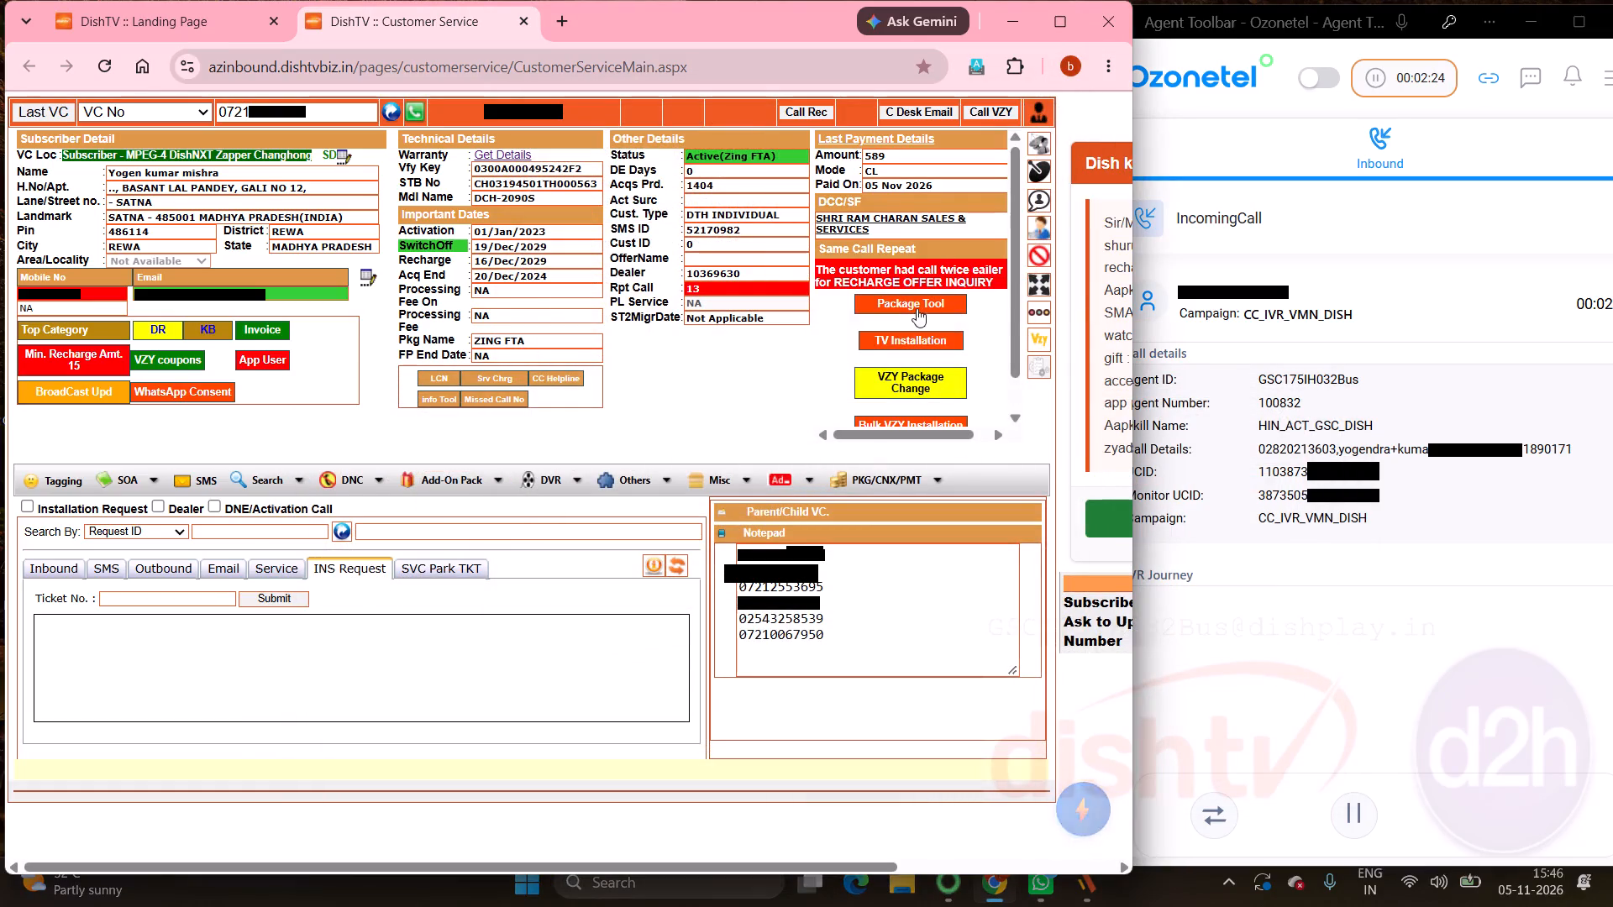
Check the current package details of this connection in the Package Tool and close it.
left_click(914, 309)
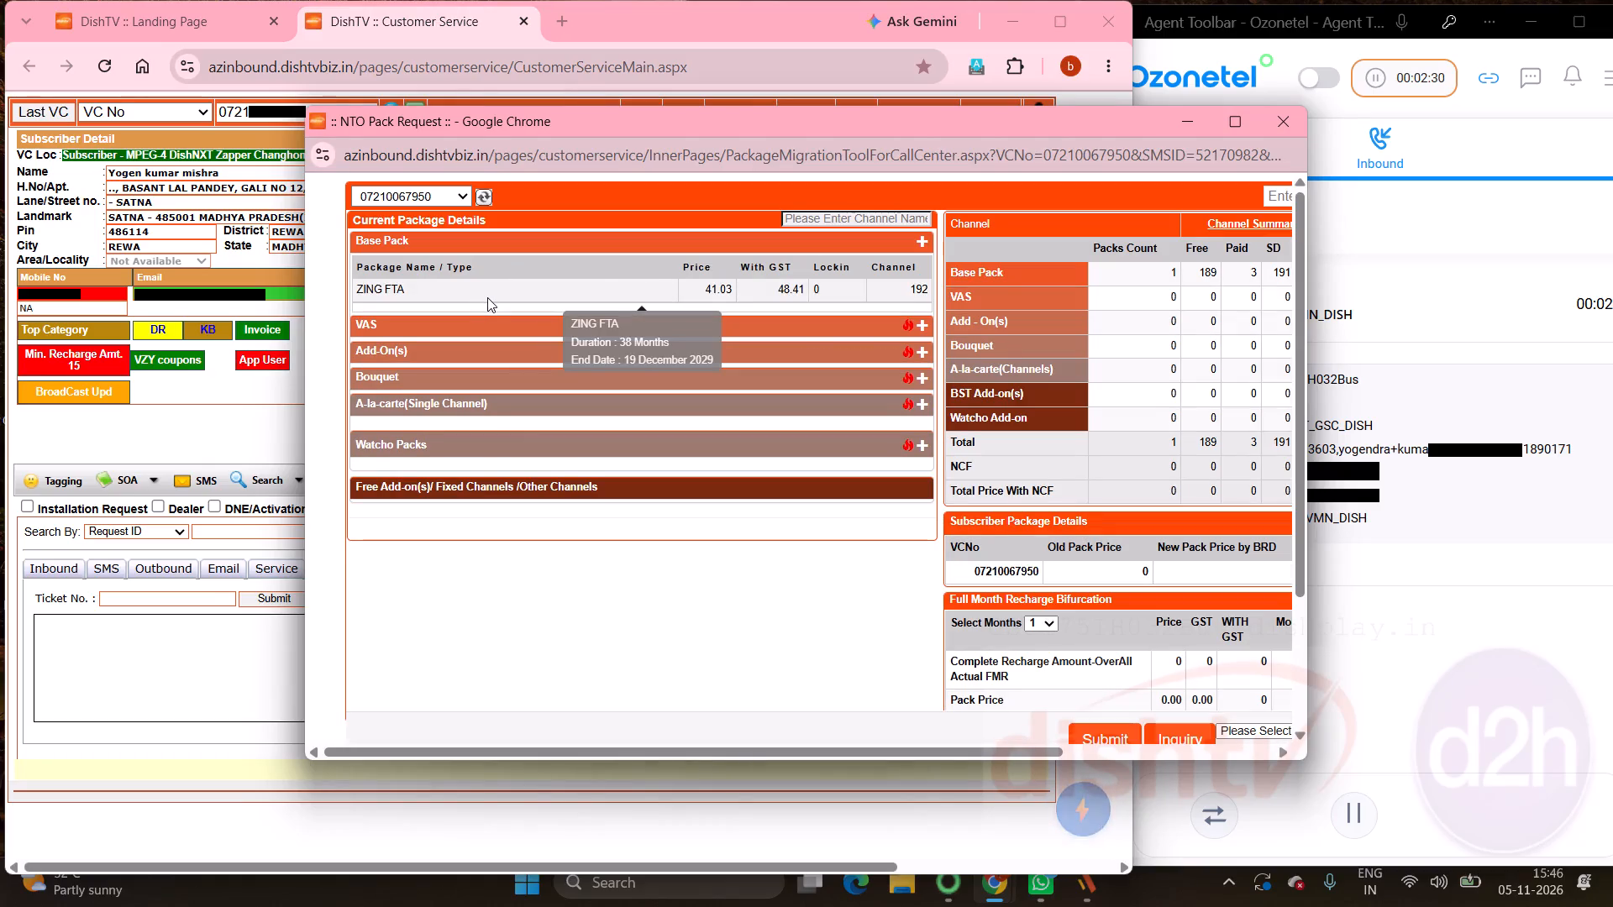
left_click(1289, 121)
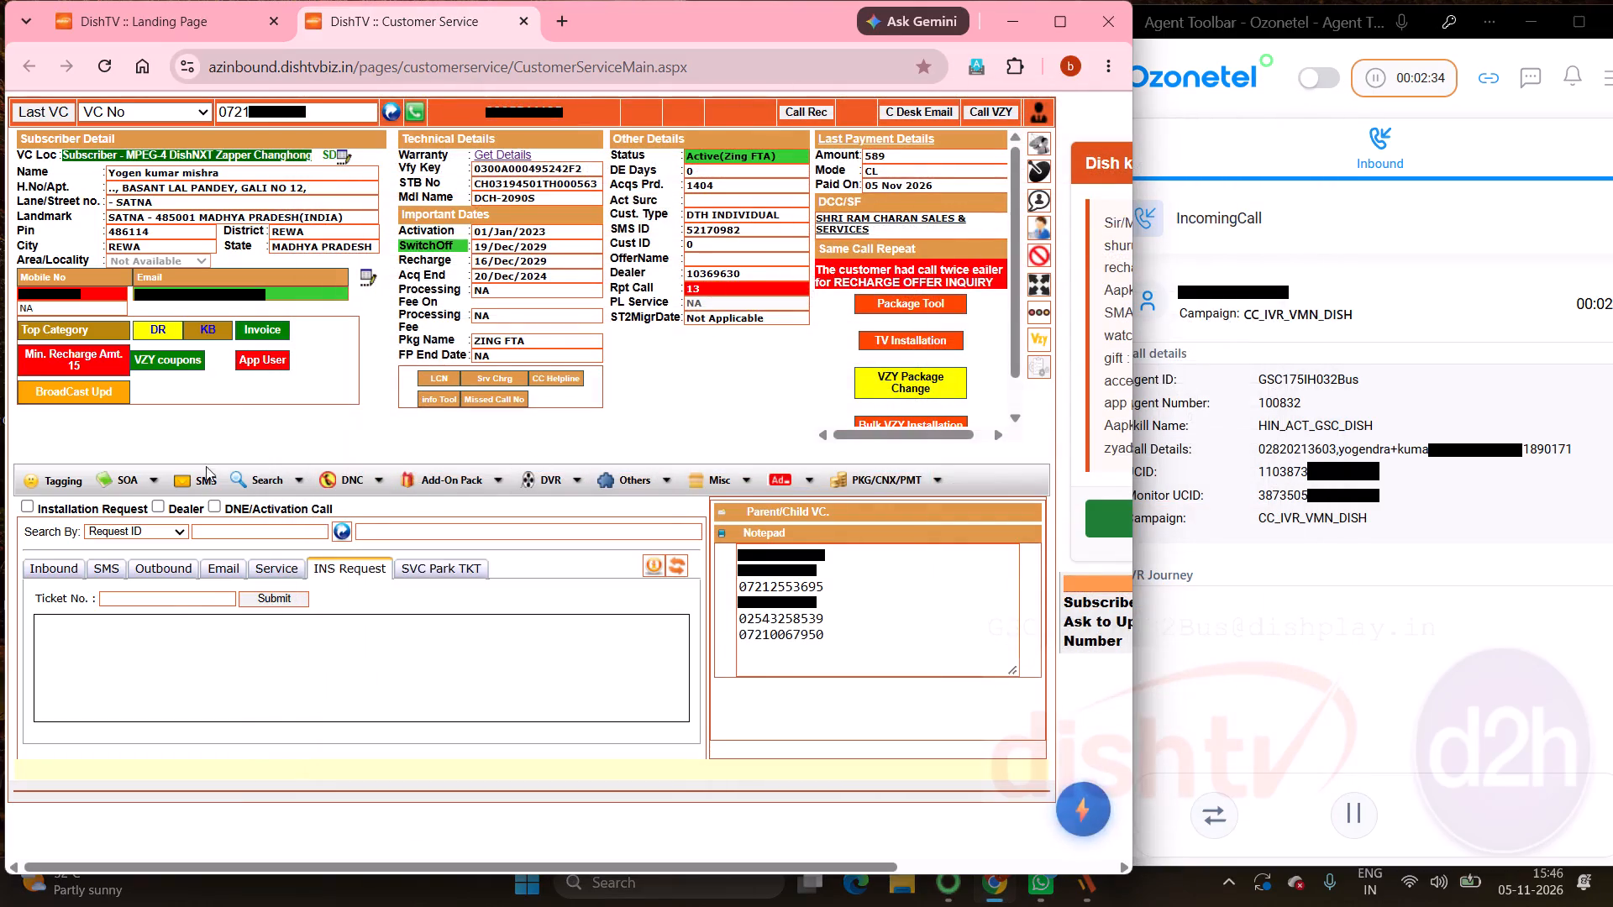
Open the account's SOA details and view the Summarized statement to examine recent payments and charges.
left_click(138, 480)
left_click(150, 506)
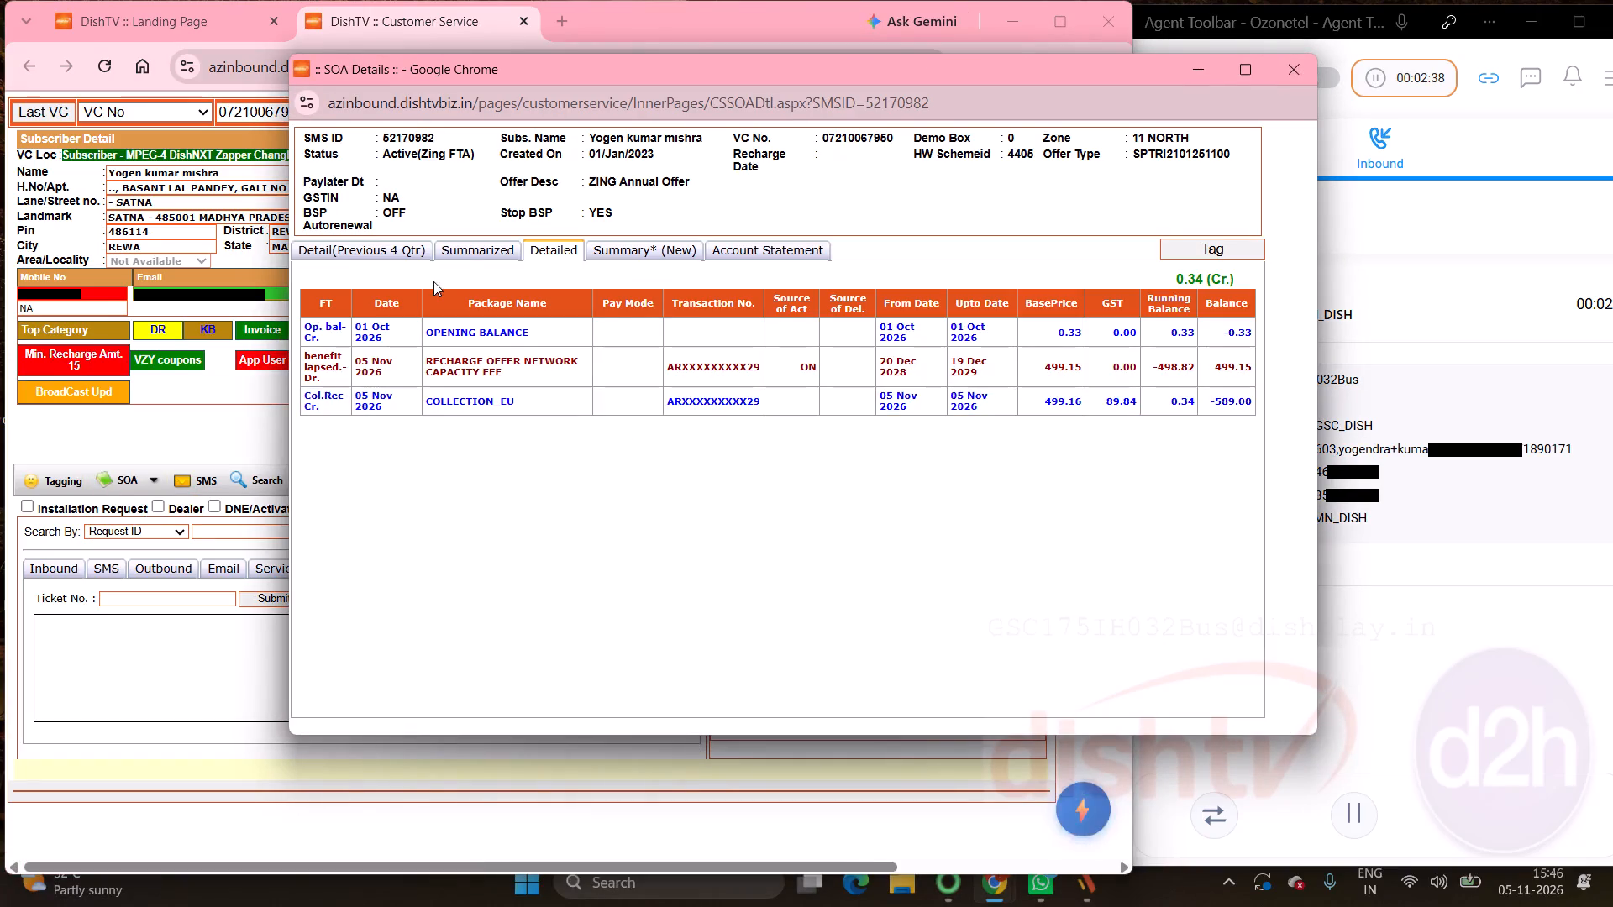
left_click(473, 248)
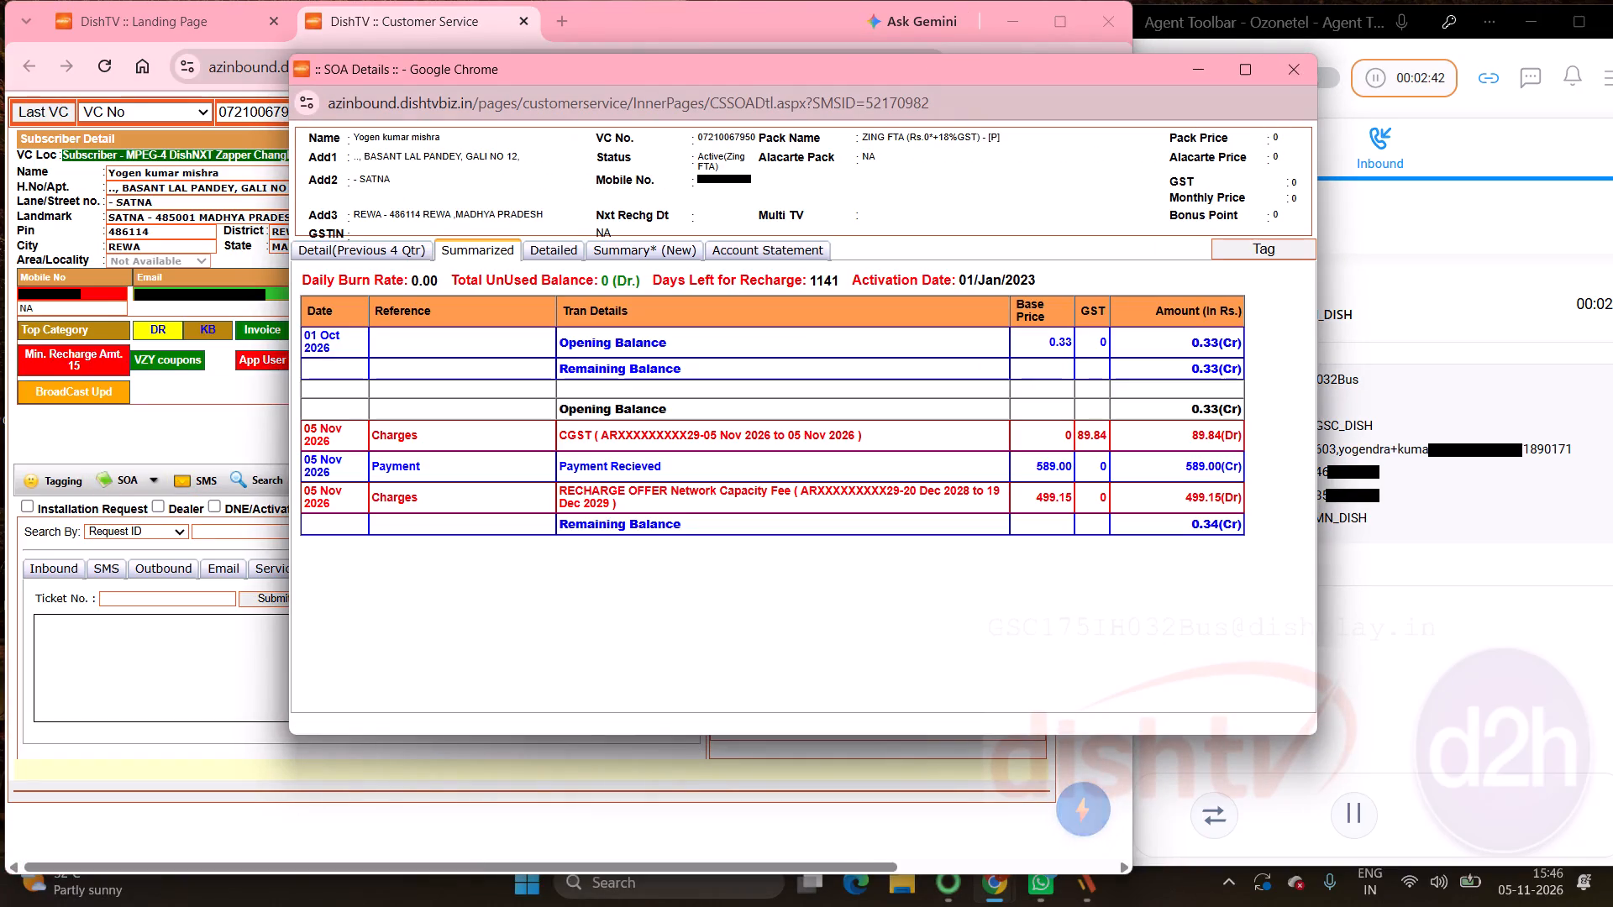
Close the SOA statement and check the account's DKD Offer Claim records, dismissing them after review.
left_click(1293, 68)
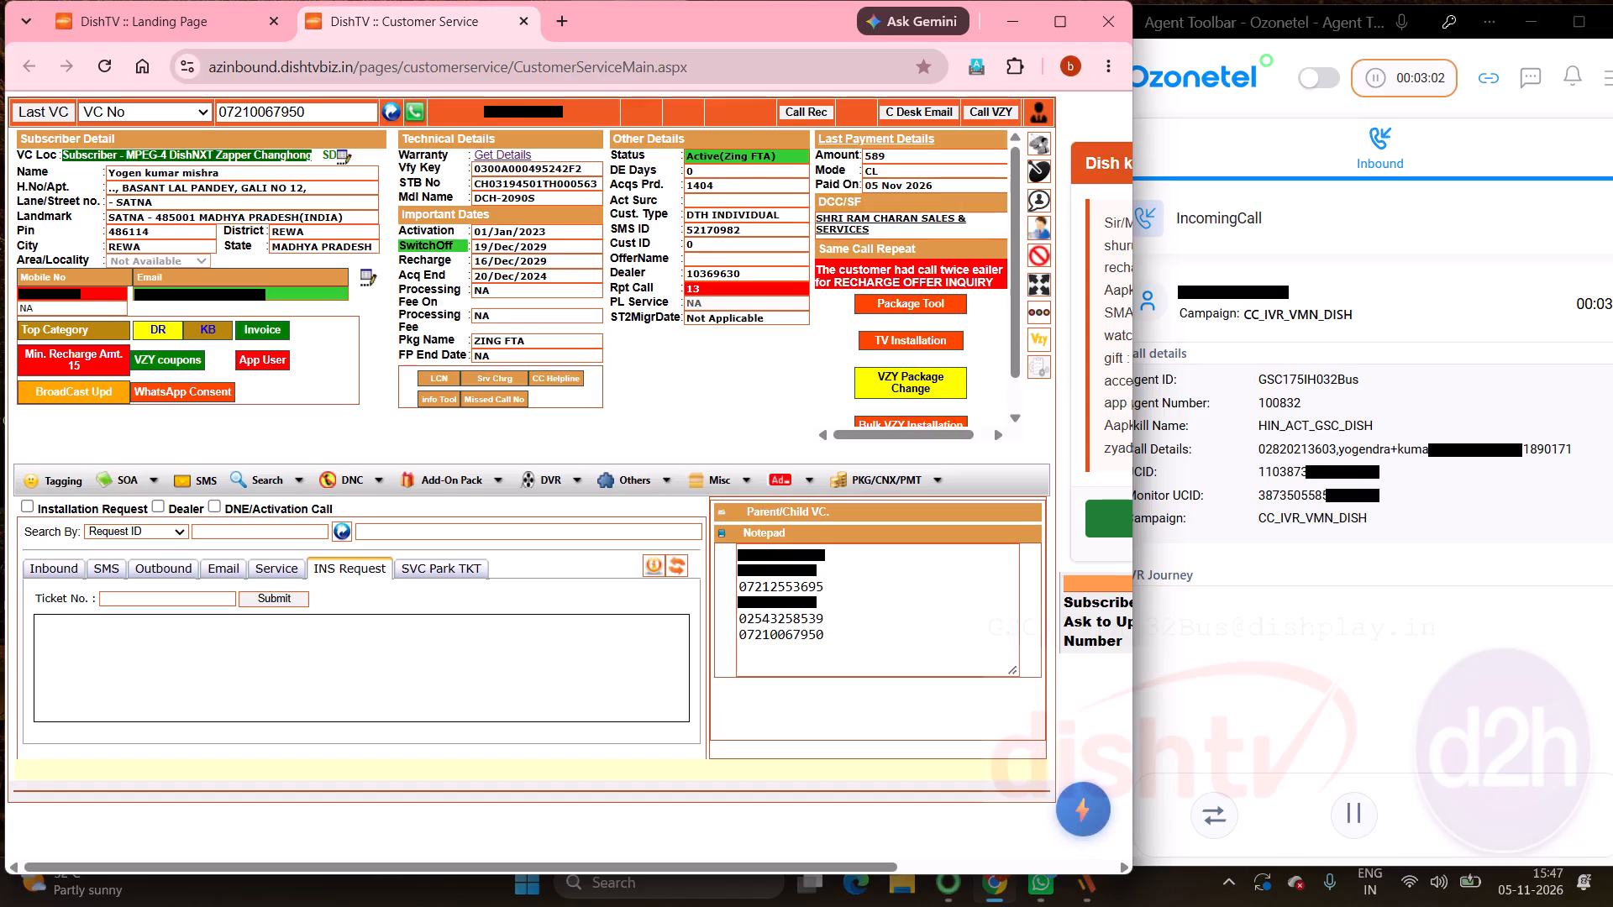
scroll(828, 557, "left", 3)
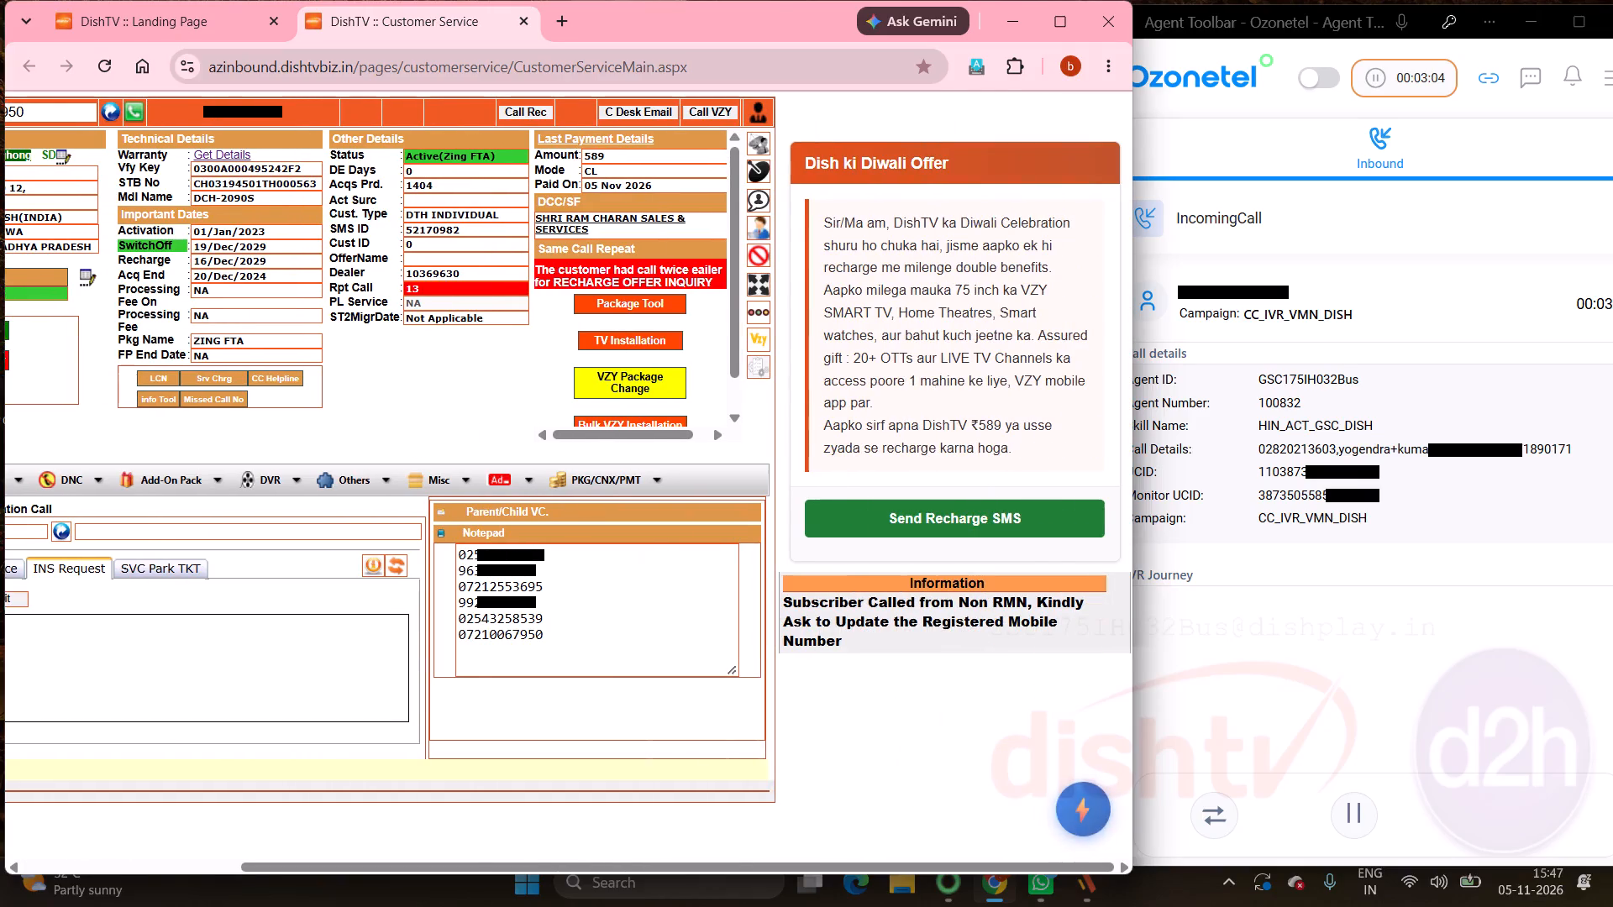
scroll(612, 401, "down", 3)
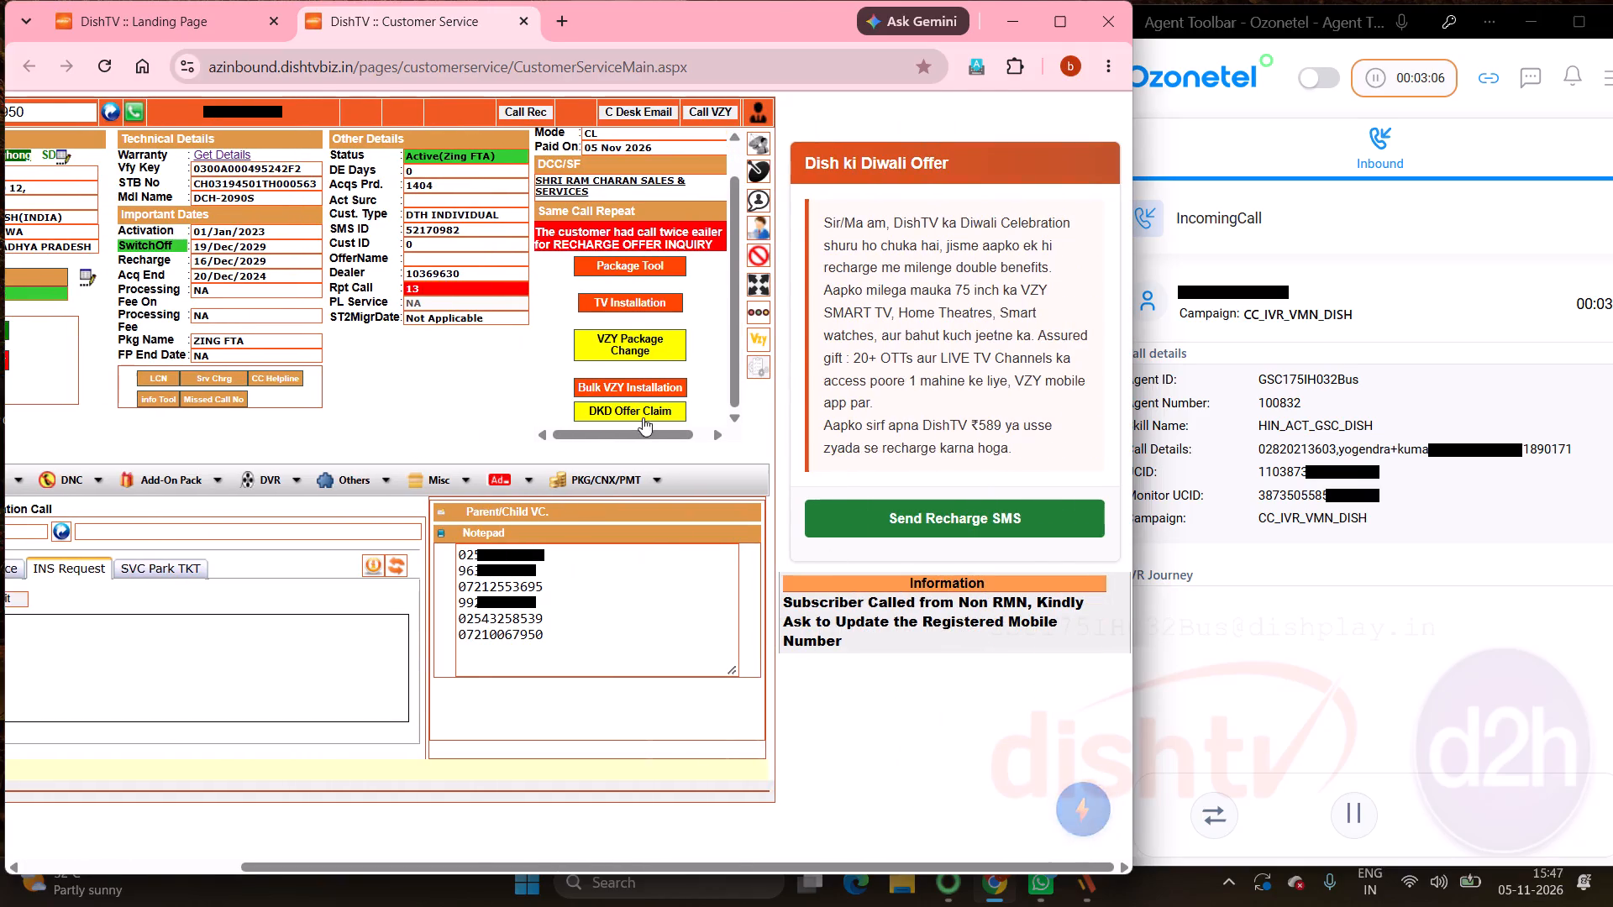
left_click(645, 412)
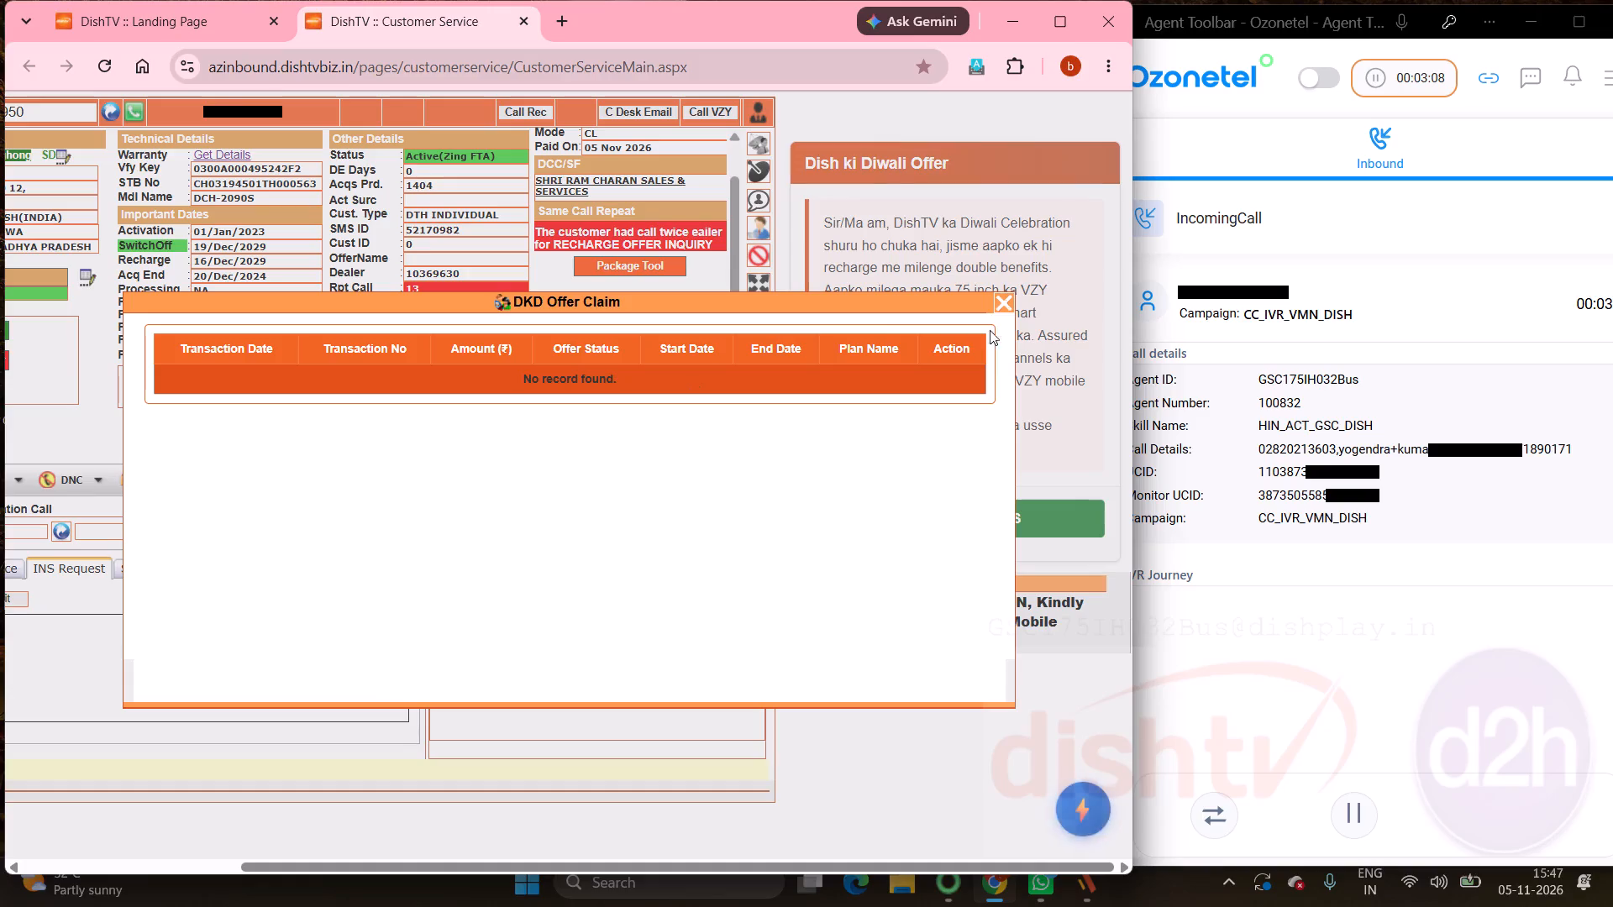
left_click(1006, 309)
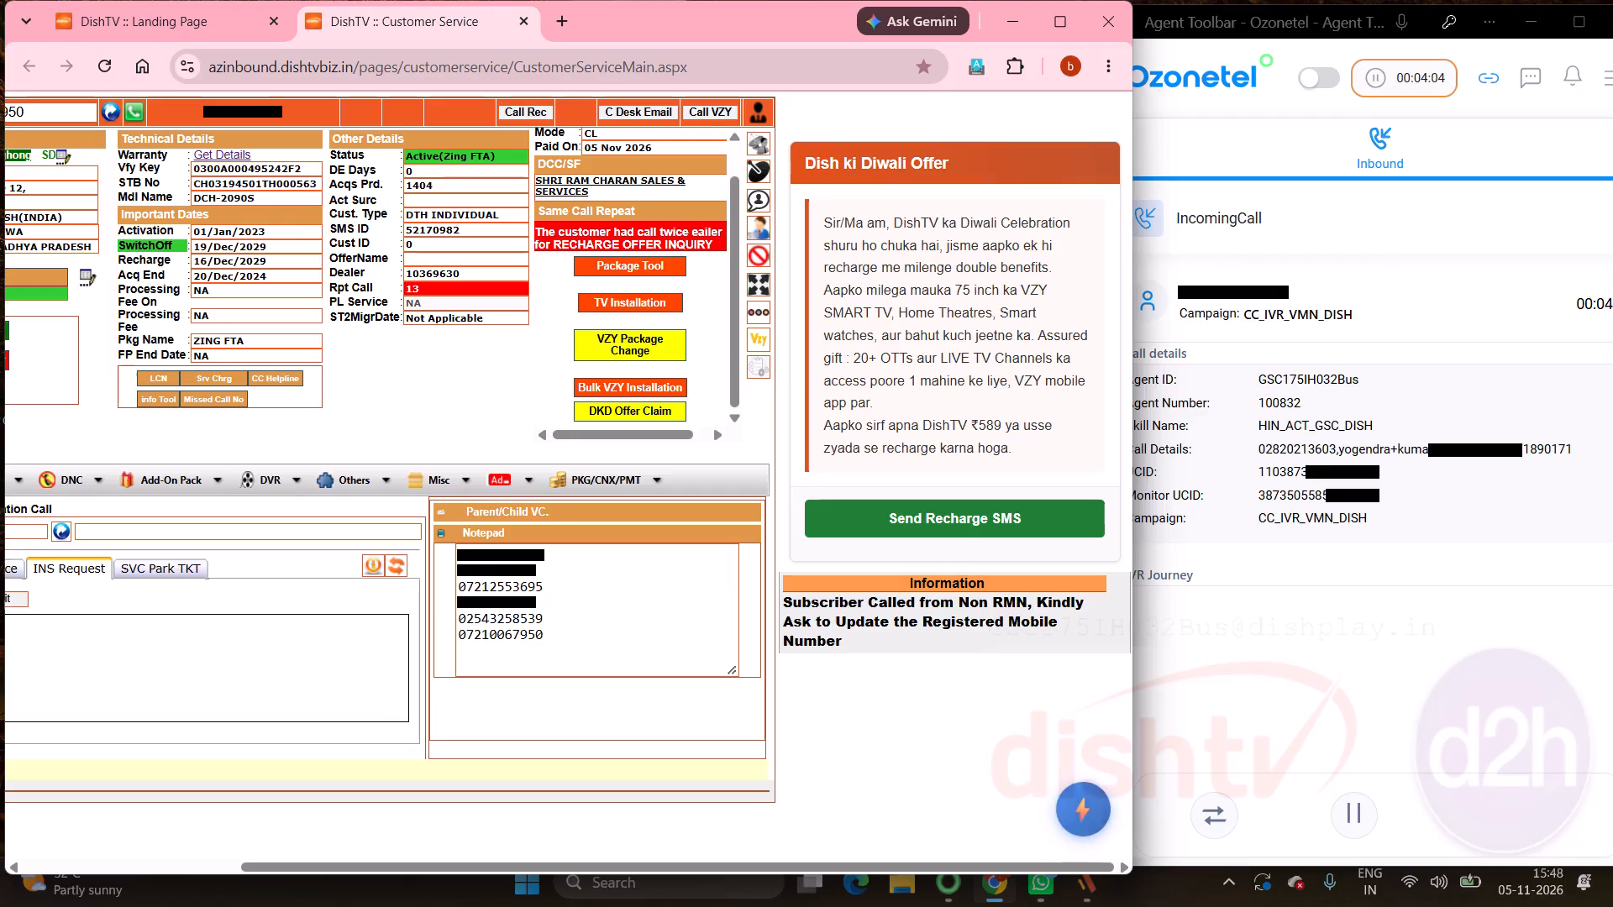
Open a SwitchOff date inquiry request for this account, accepting the prompt, and reuse the mobile number as Alternate No.
scroll(528, 448, "right", 3)
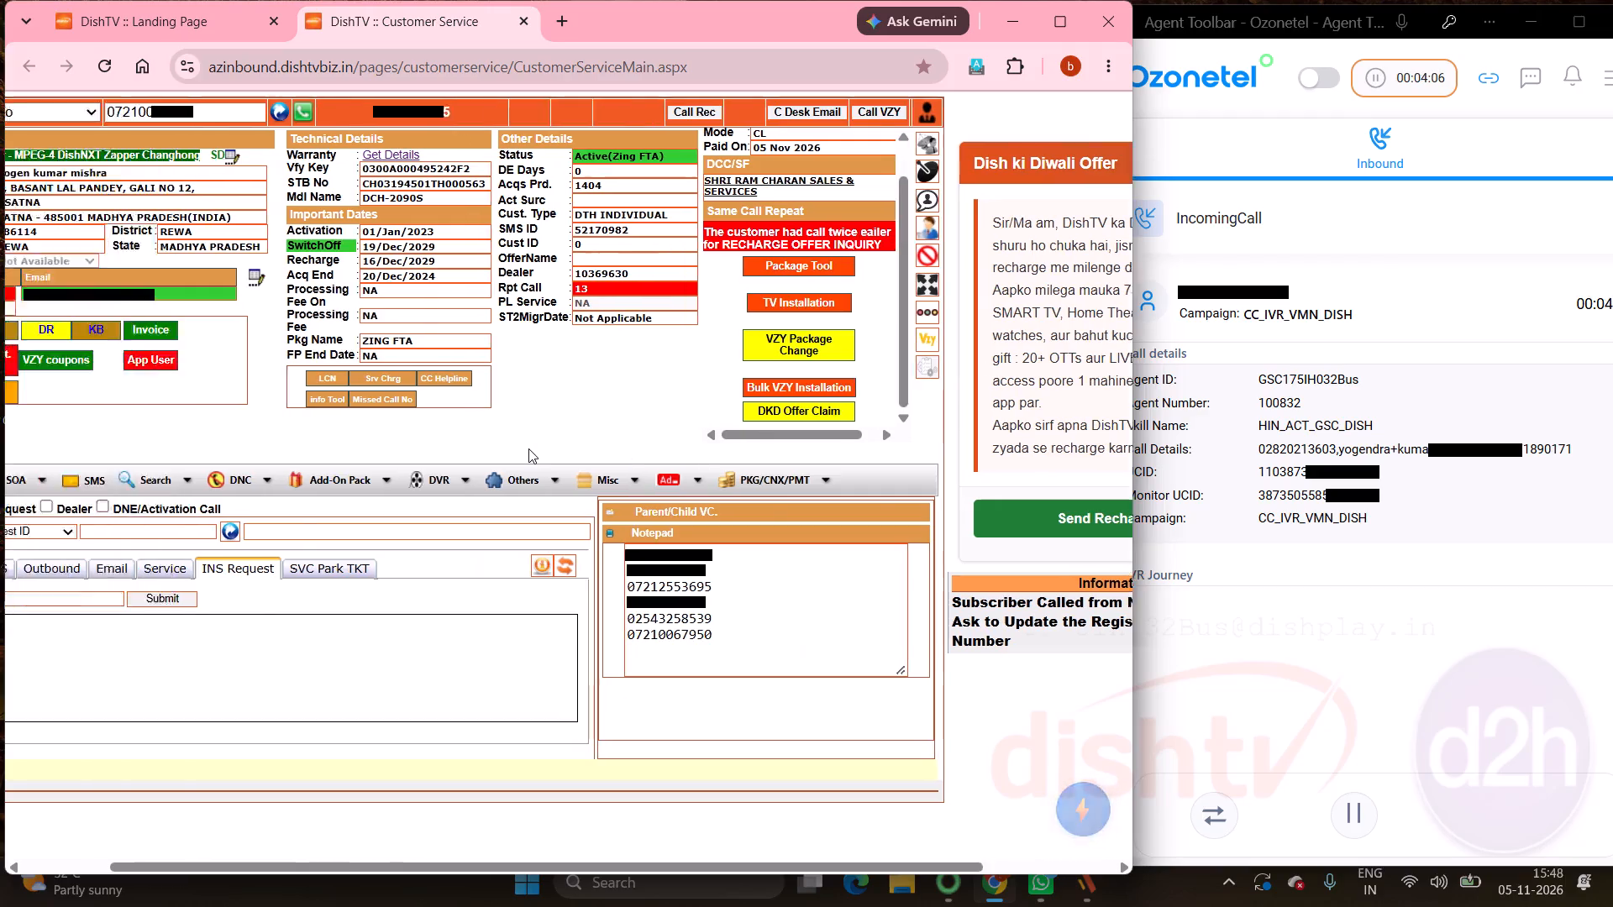
scroll(528, 448, "right", 3)
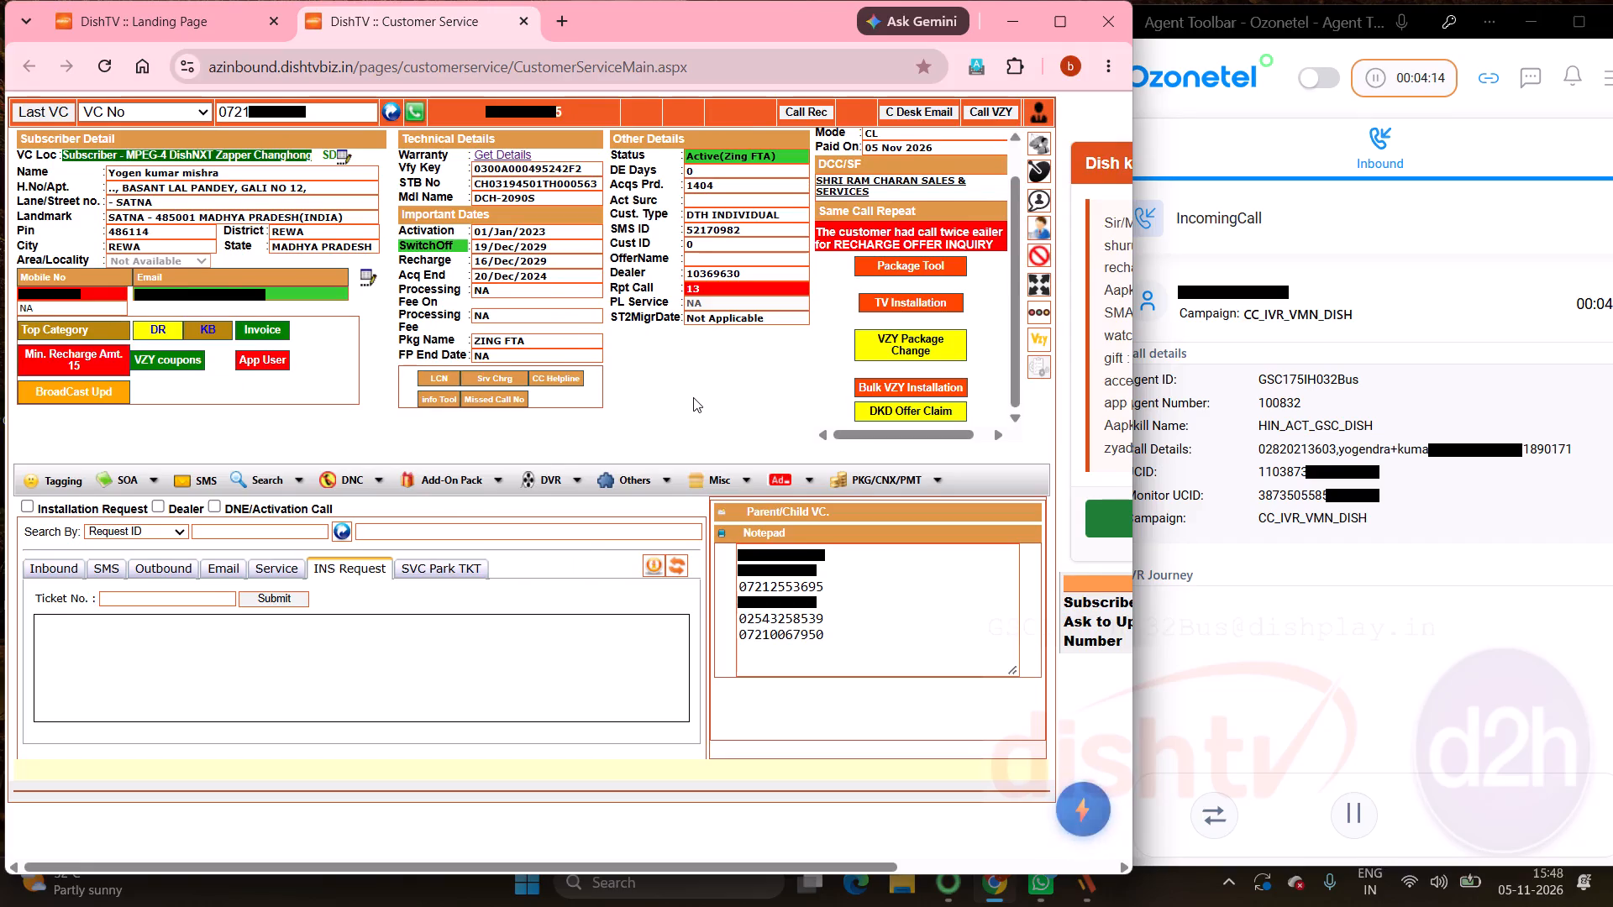
left_click(424, 245)
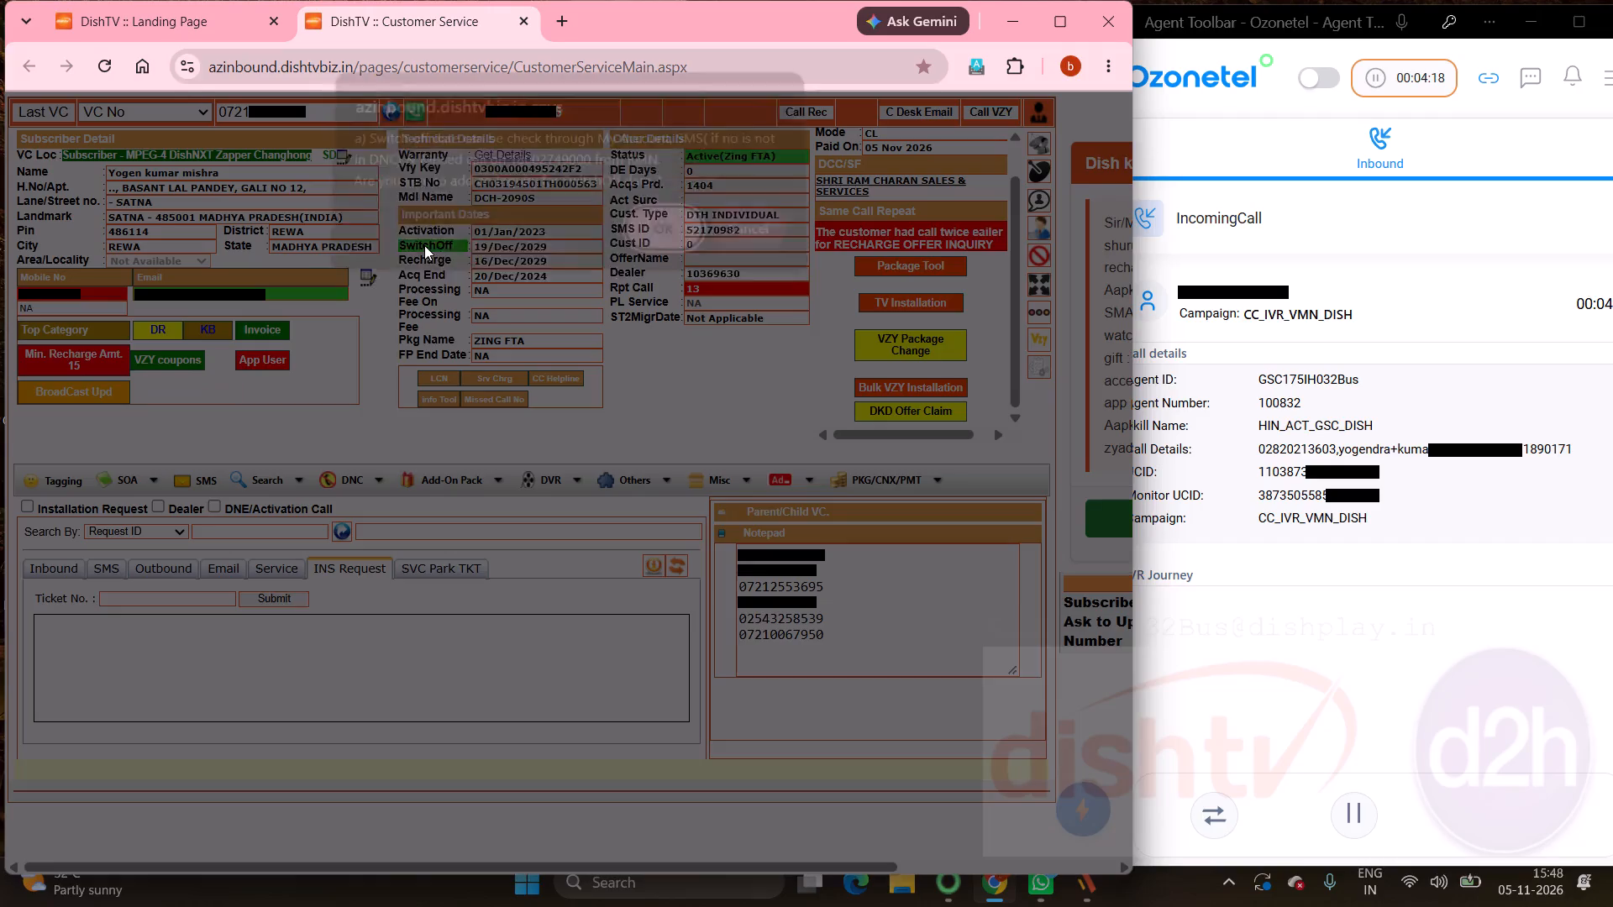
left_click(680, 239)
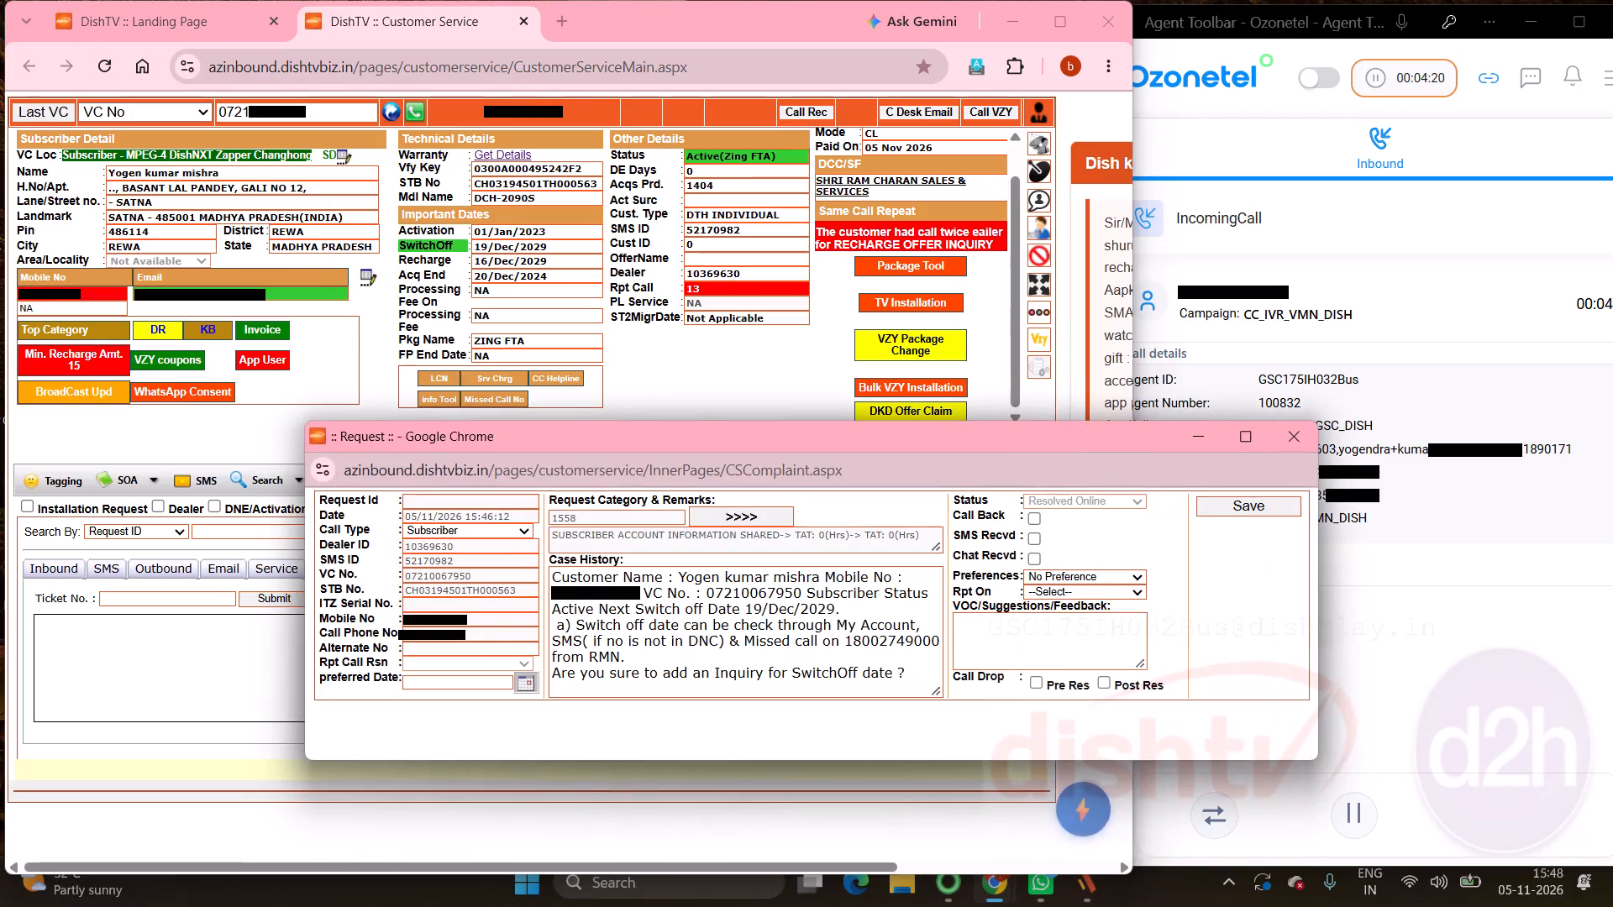
left_click_drag(475, 621, 314, 634)
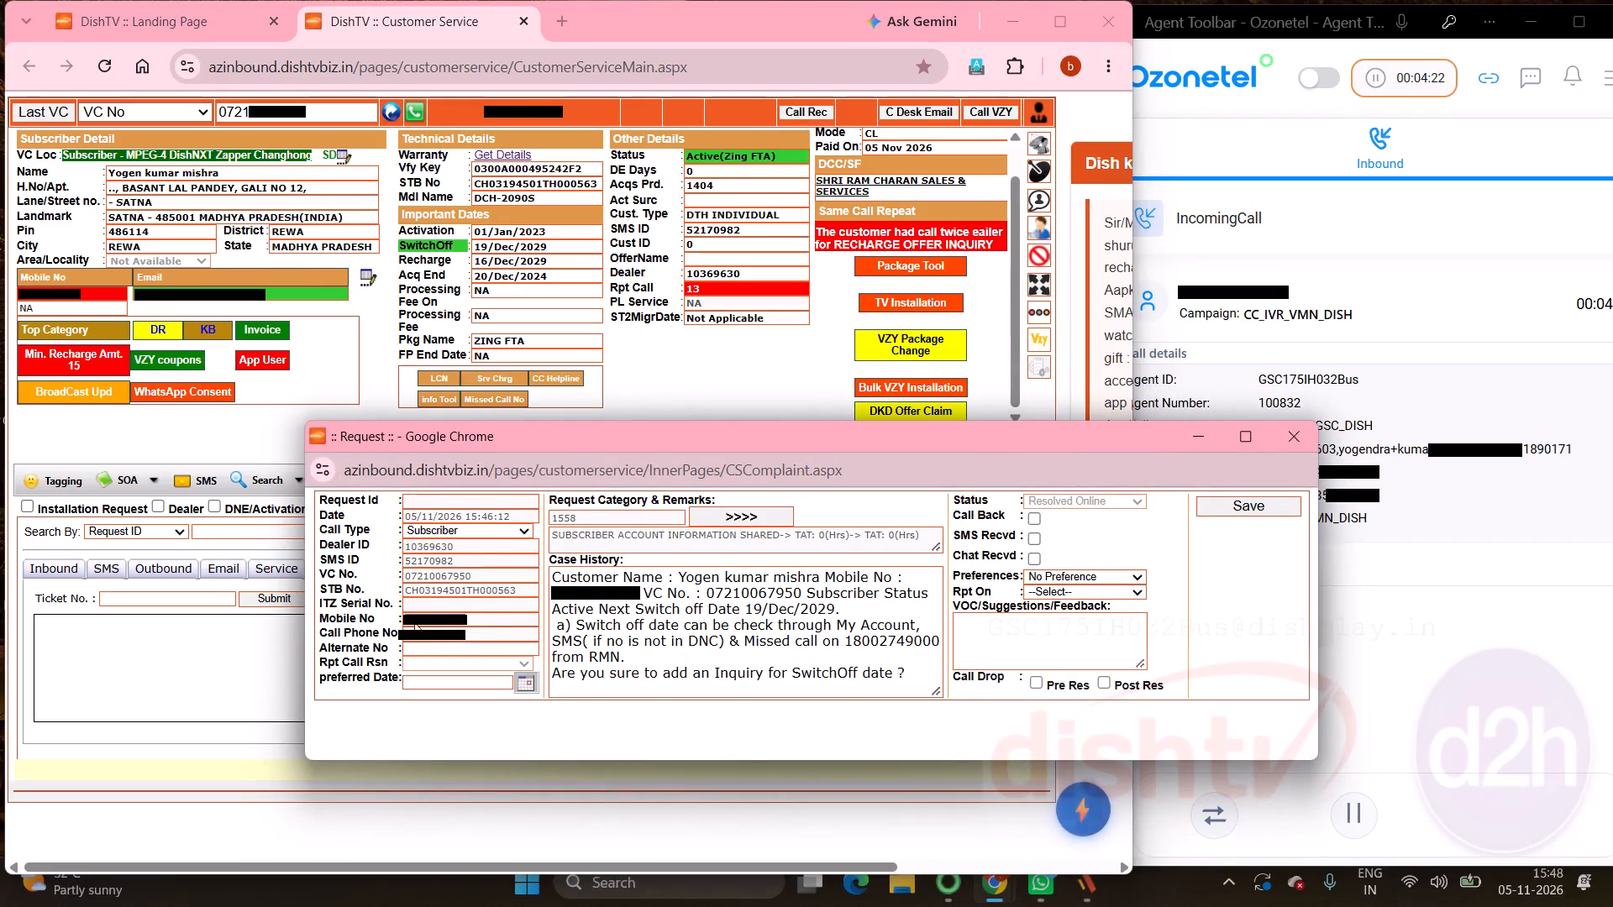
left_click_drag(446, 617, 454, 648)
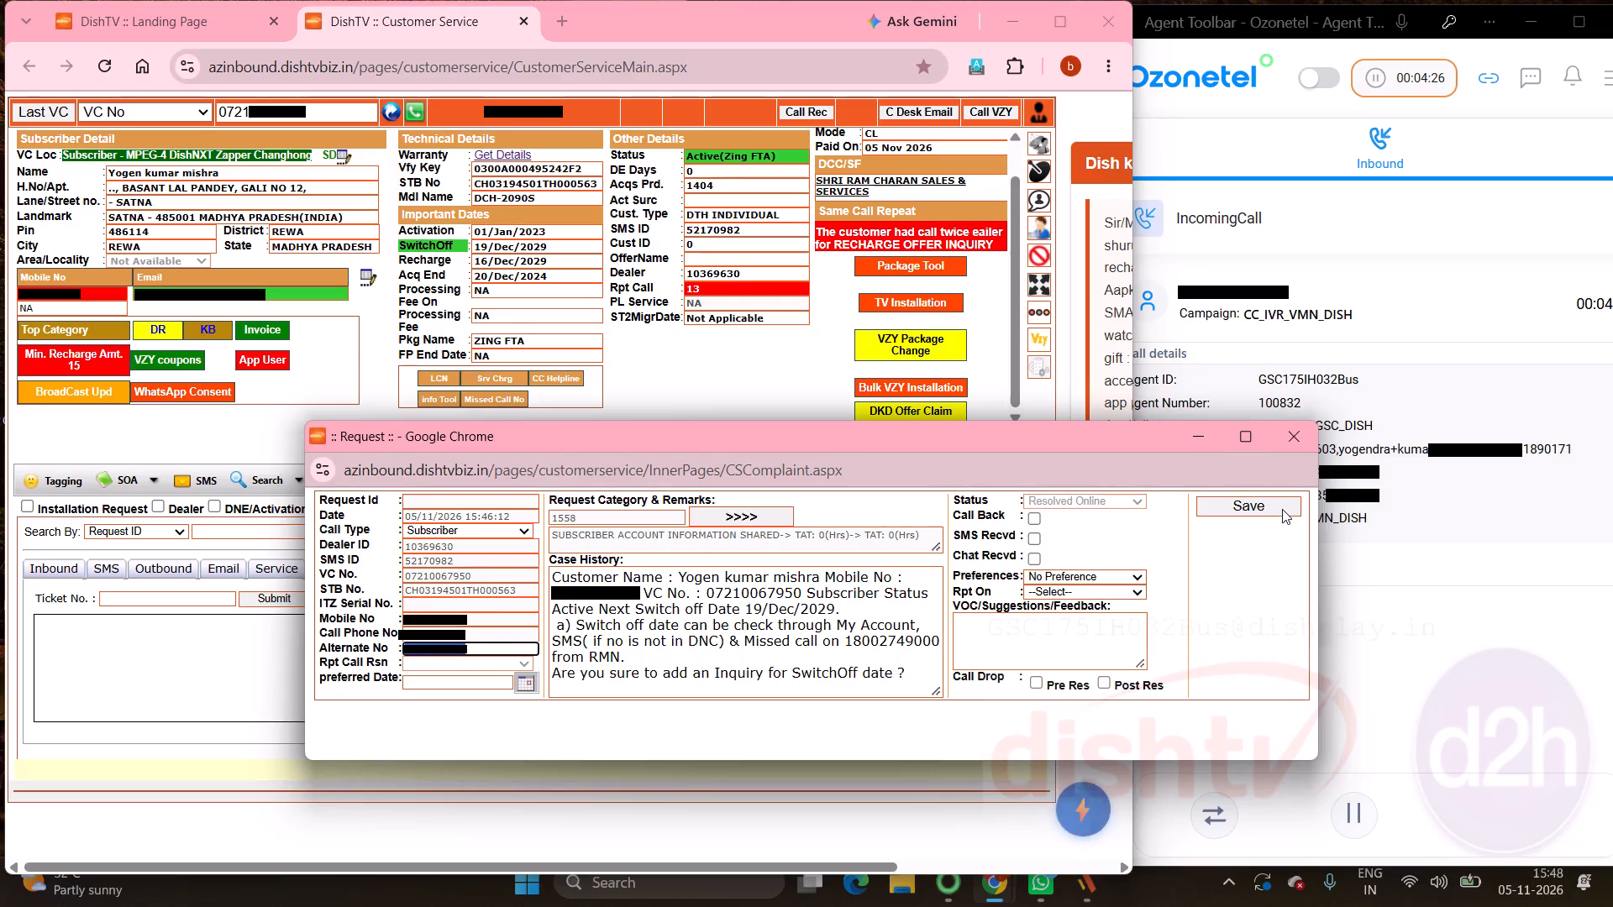
Save the SUBSCRIBER ACCOUNT INFORMATION SHARED request with all three Complaint Checklist items ticked, and skip the TV and broadband survey.
left_click(1282, 509)
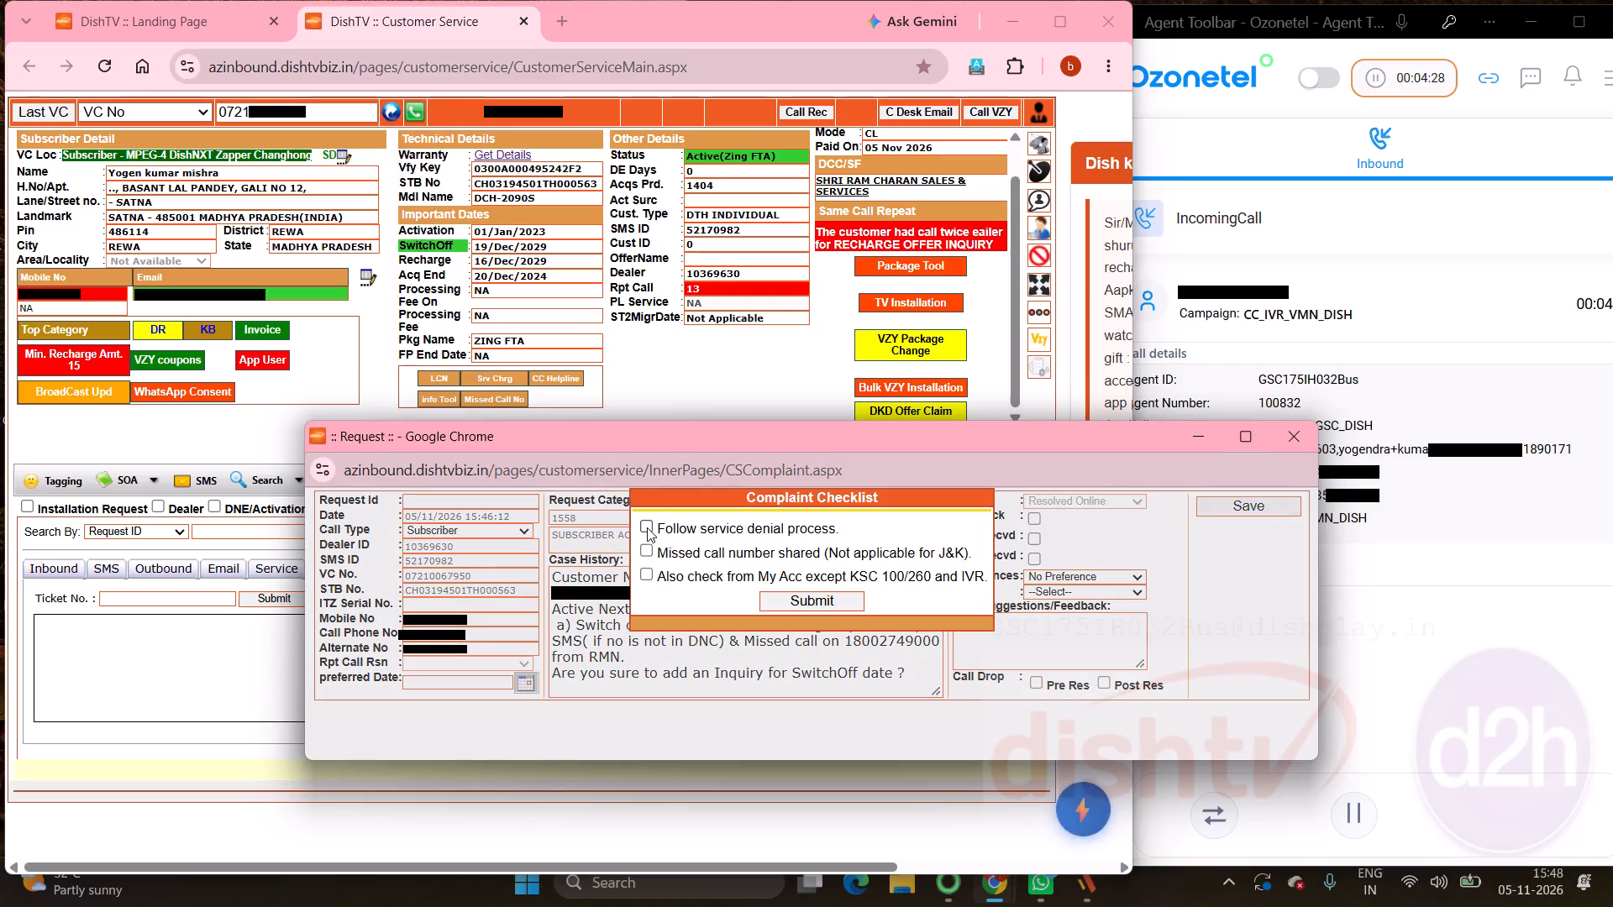
left_click(647, 526)
left_click(649, 552)
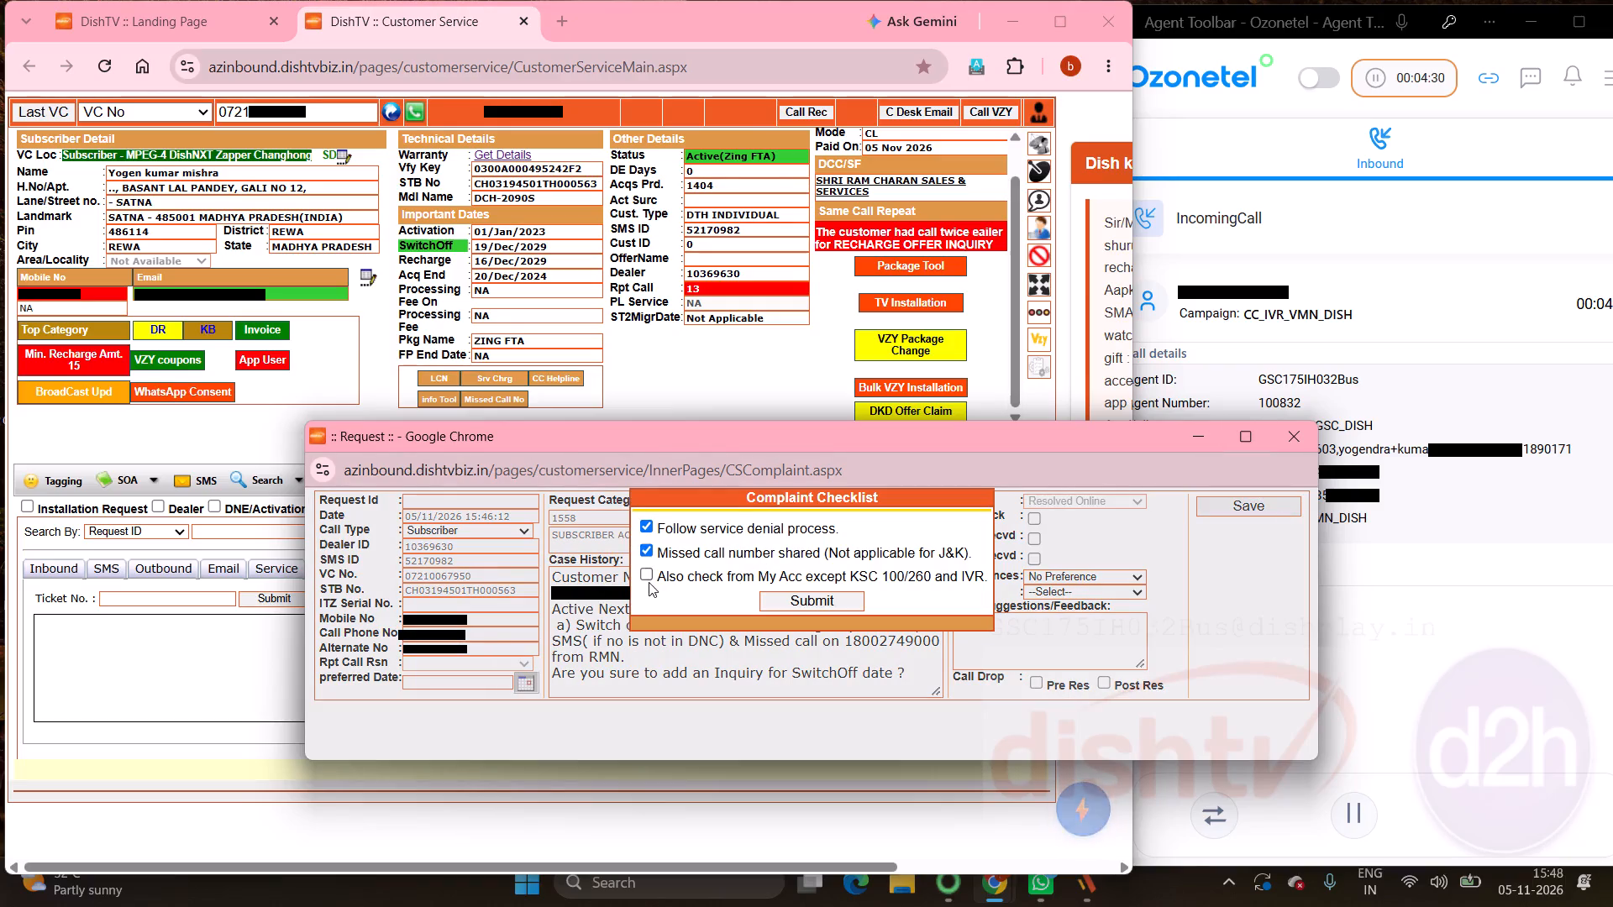
left_click(648, 574)
left_click(820, 603)
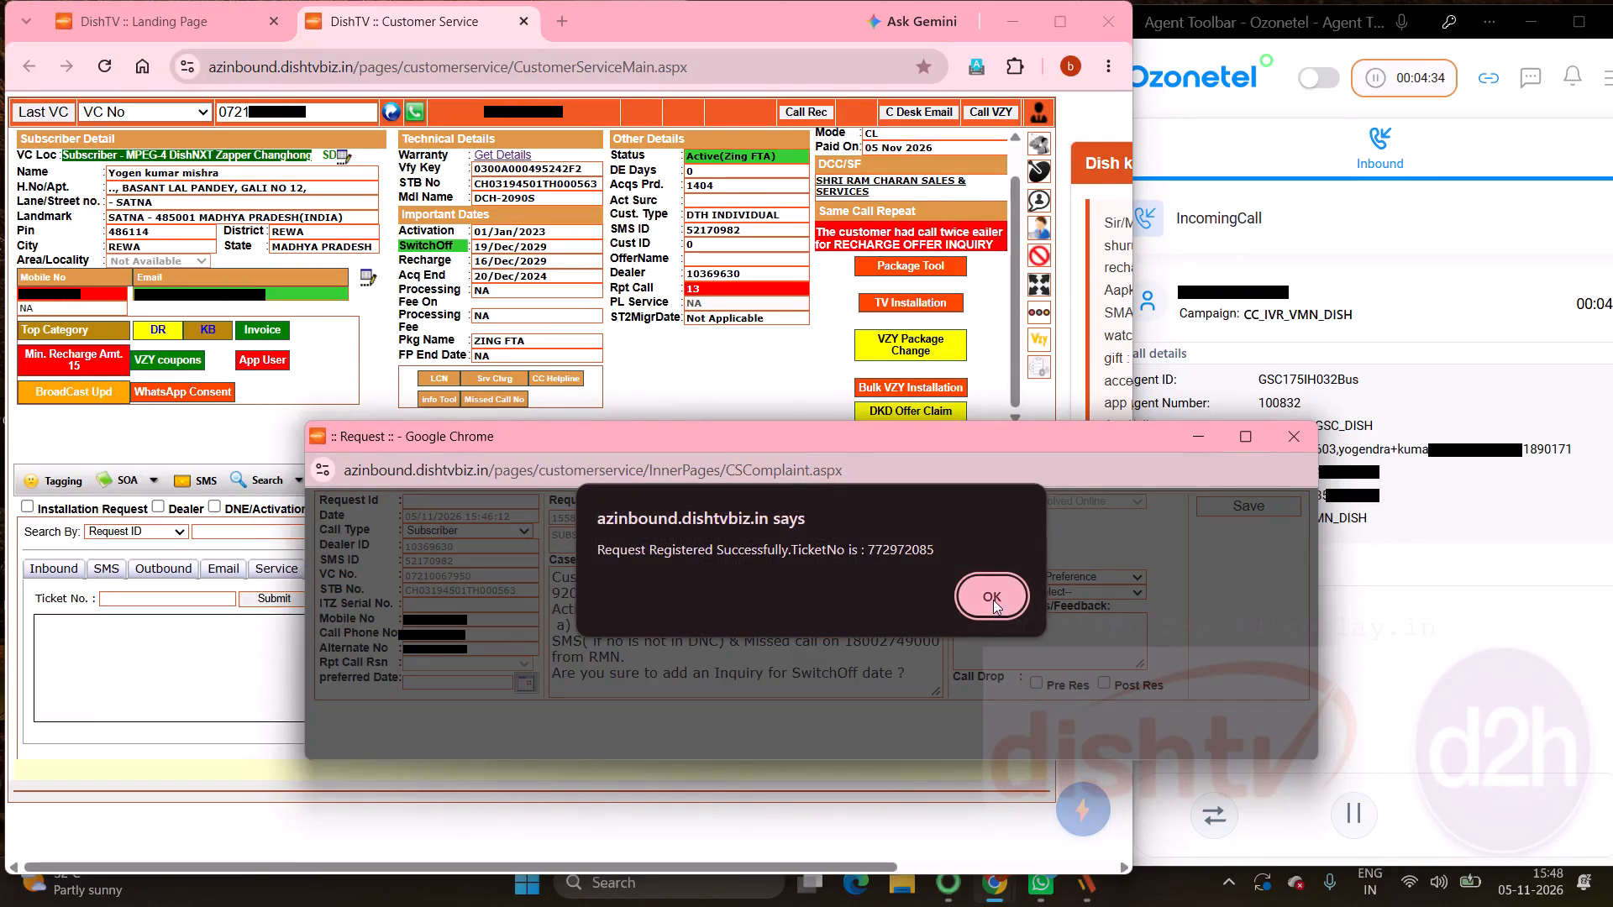
left_click(995, 598)
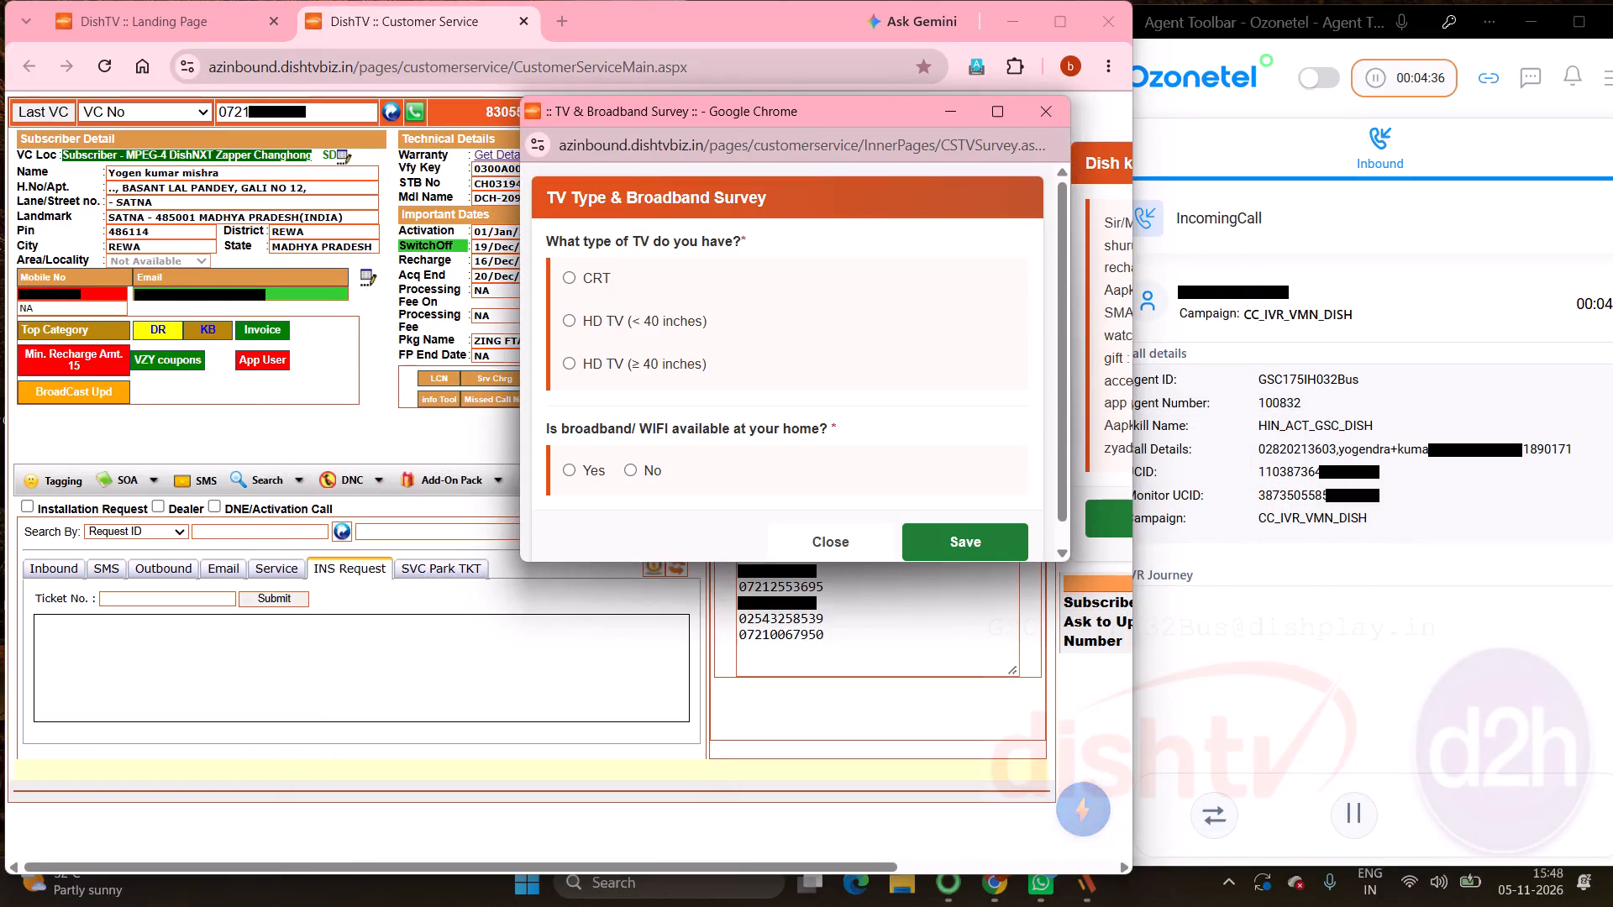
left_click(1047, 112)
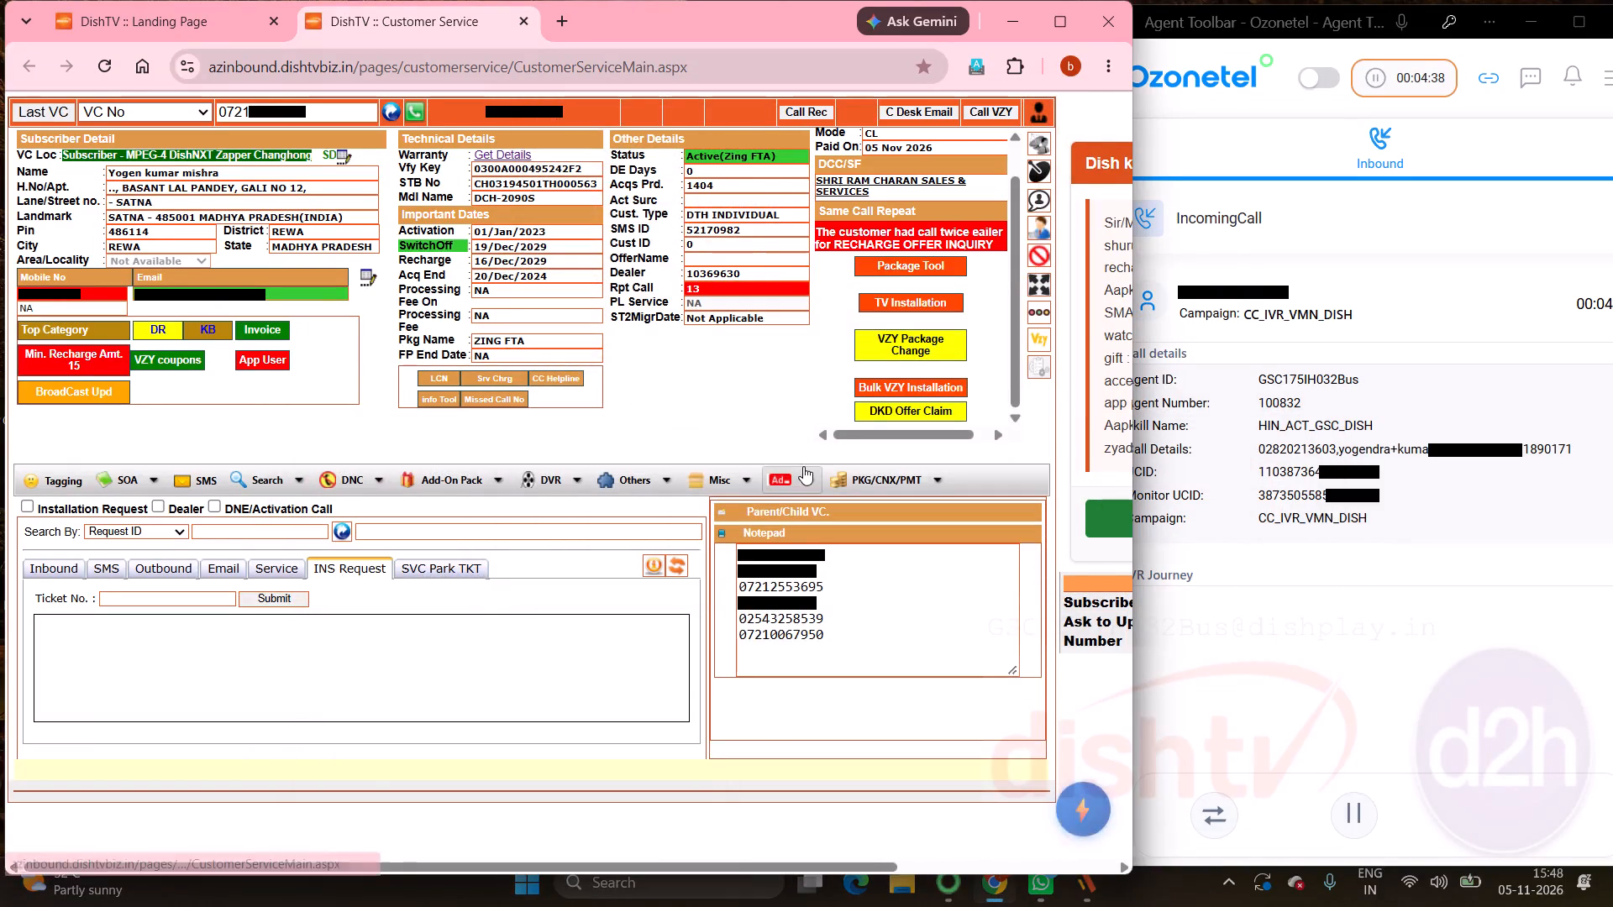
View the account's detailed complaint history to review the logged call categories, and close it.
left_click(651, 559)
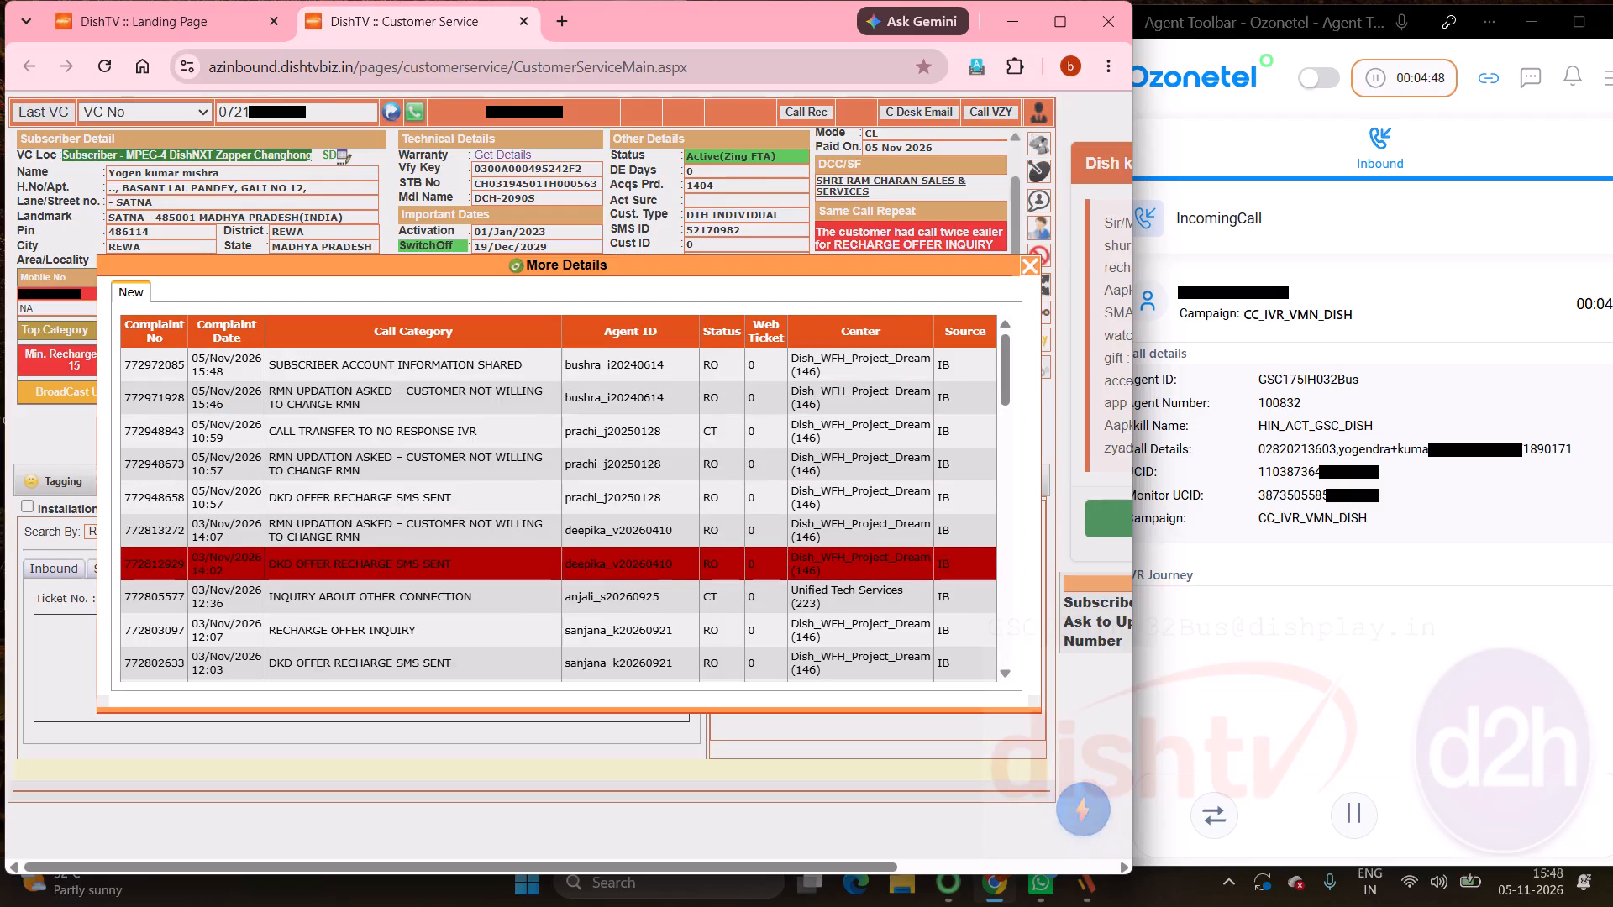
left_click(1032, 269)
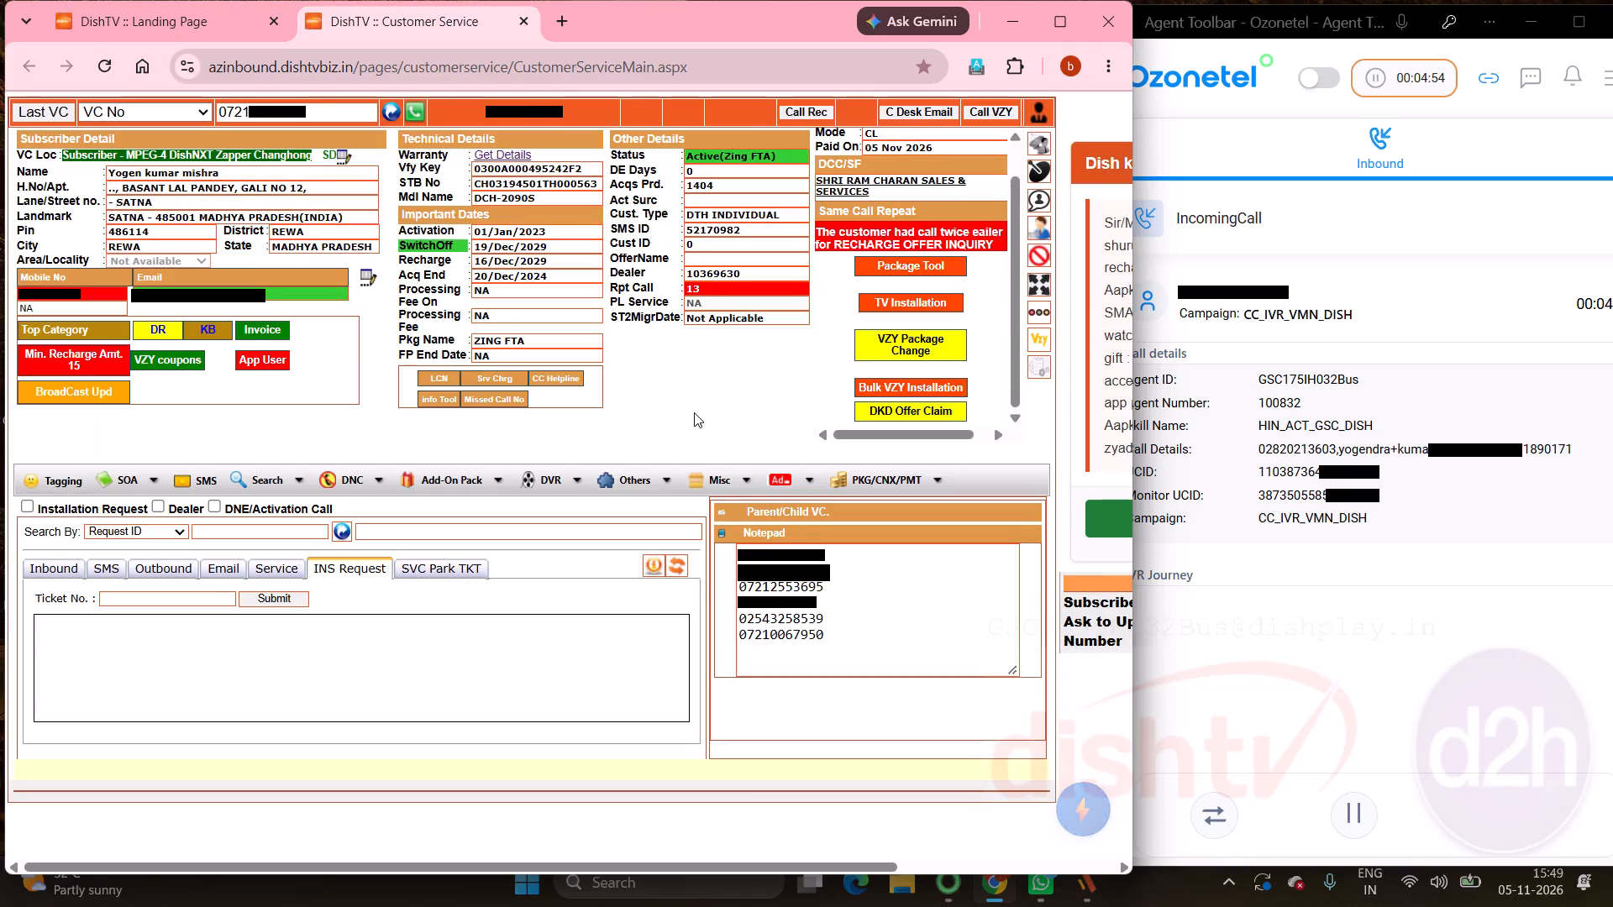
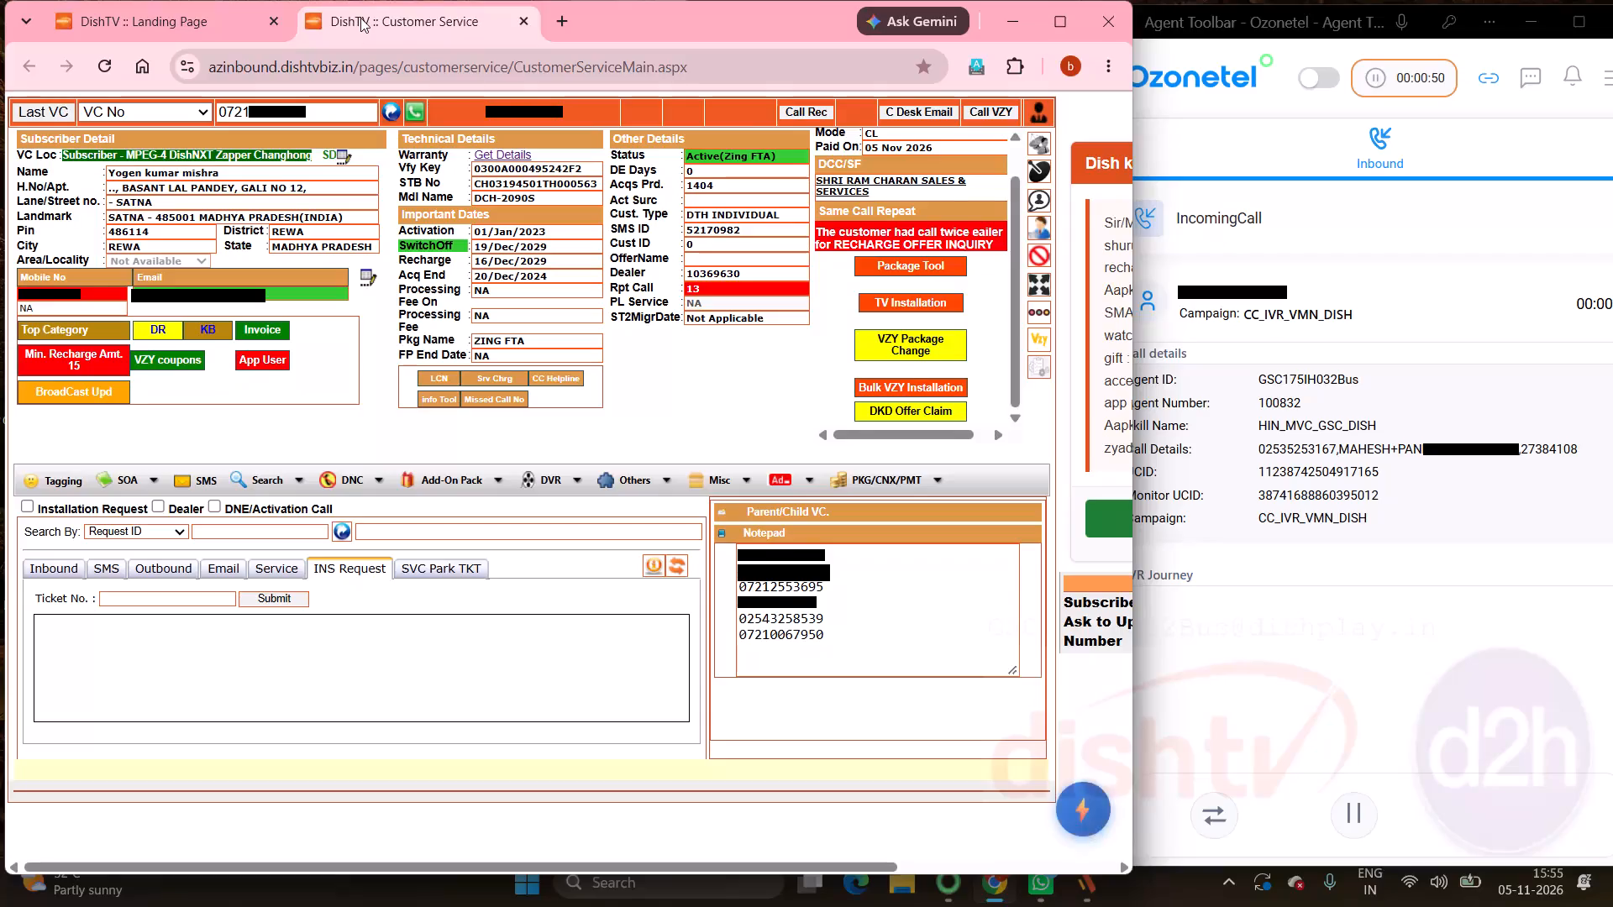
Load the incoming caller's account, dismiss the Mobile Updation form, and show the account's linked Parent/Child VC details.
left_click(415, 113)
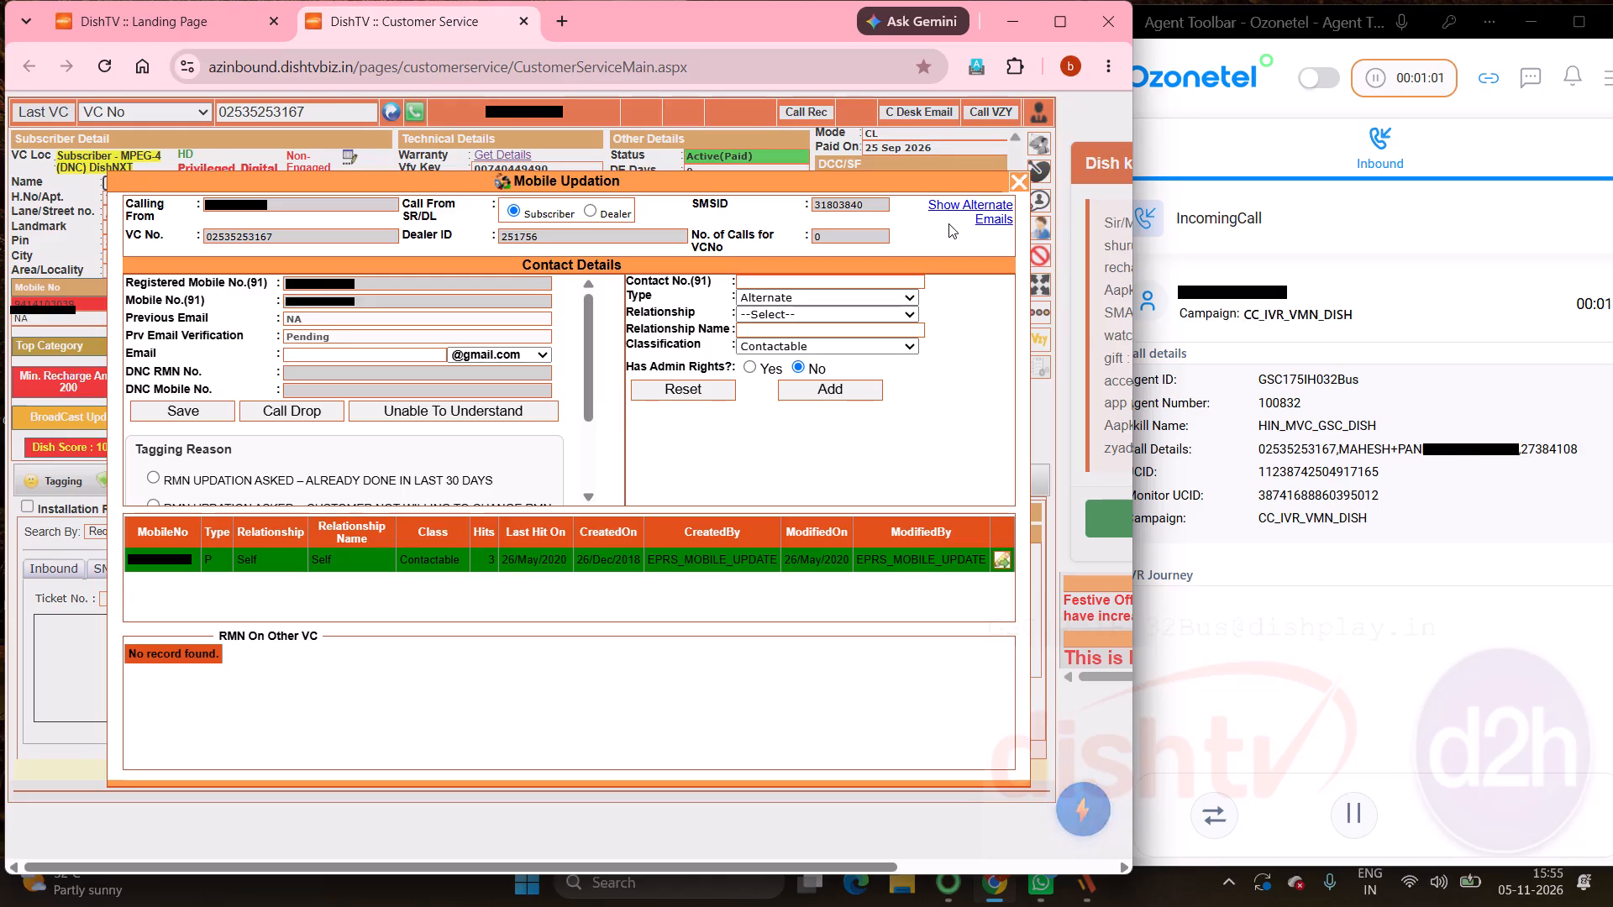
left_click(1023, 184)
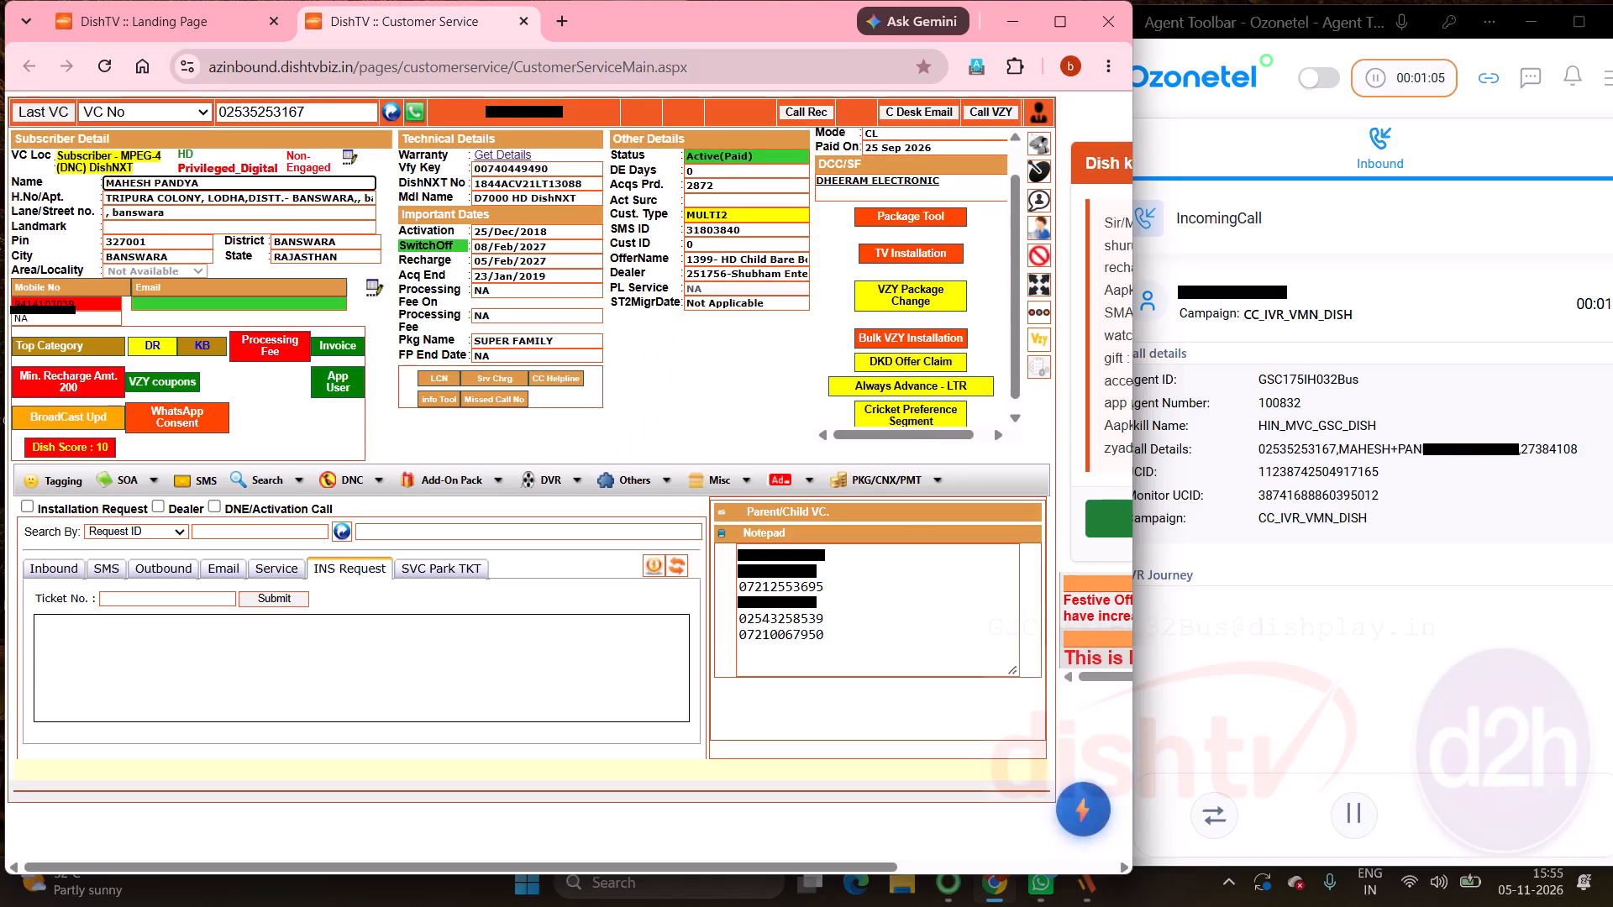
left_click(775, 515)
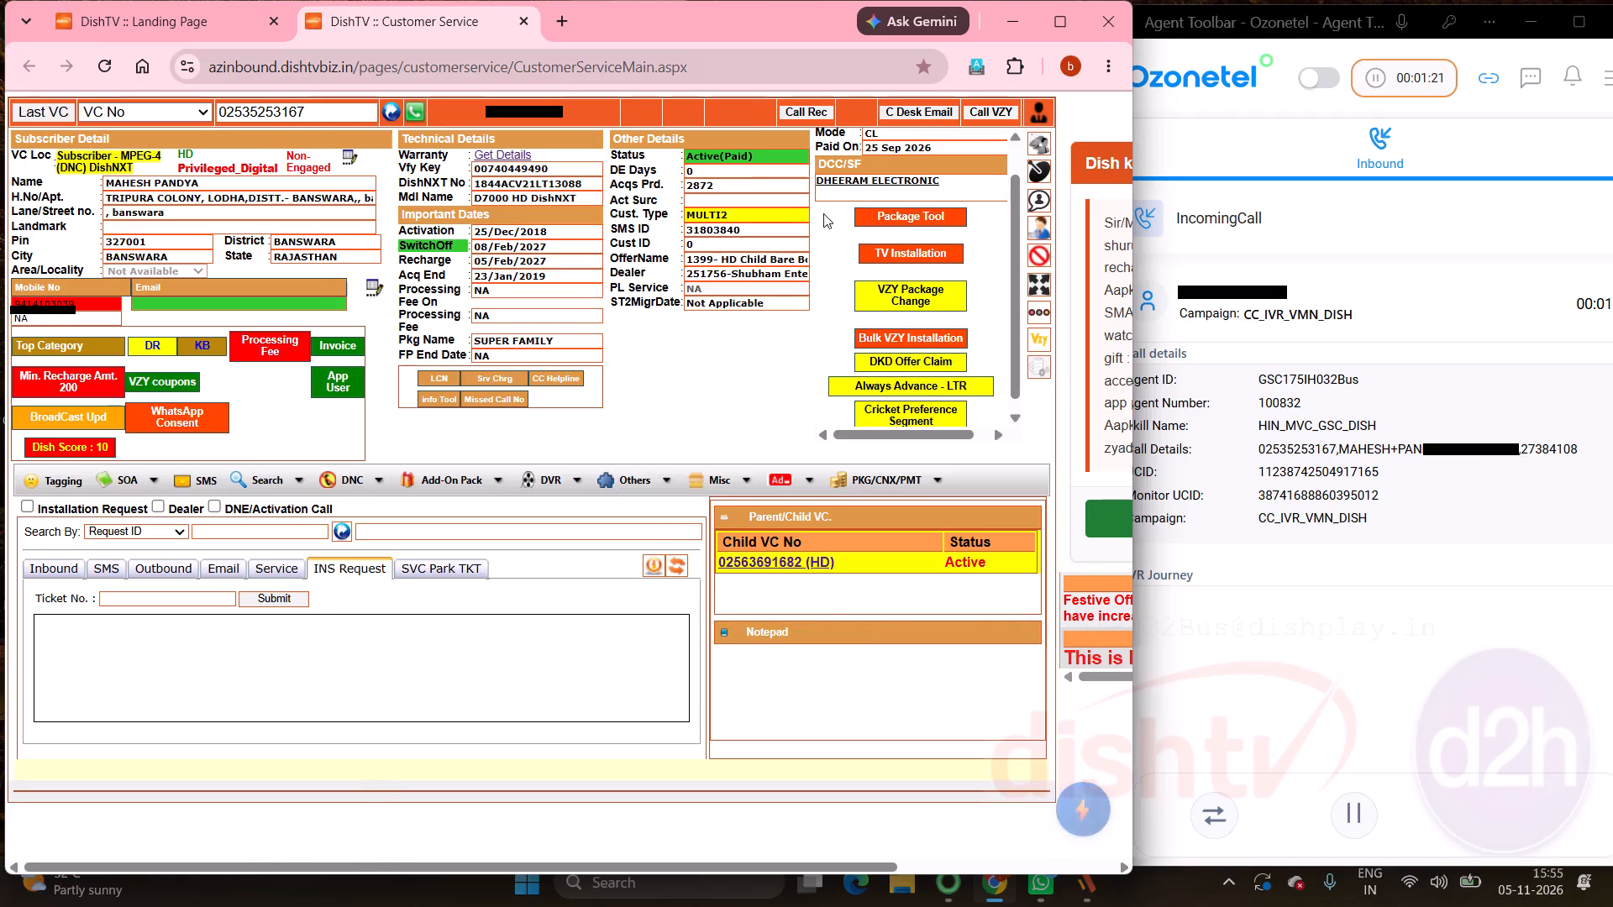
Open the STB Not Working troubleshooting form under Technical Calls for this account, confirming the VC number.
left_click(1038, 144)
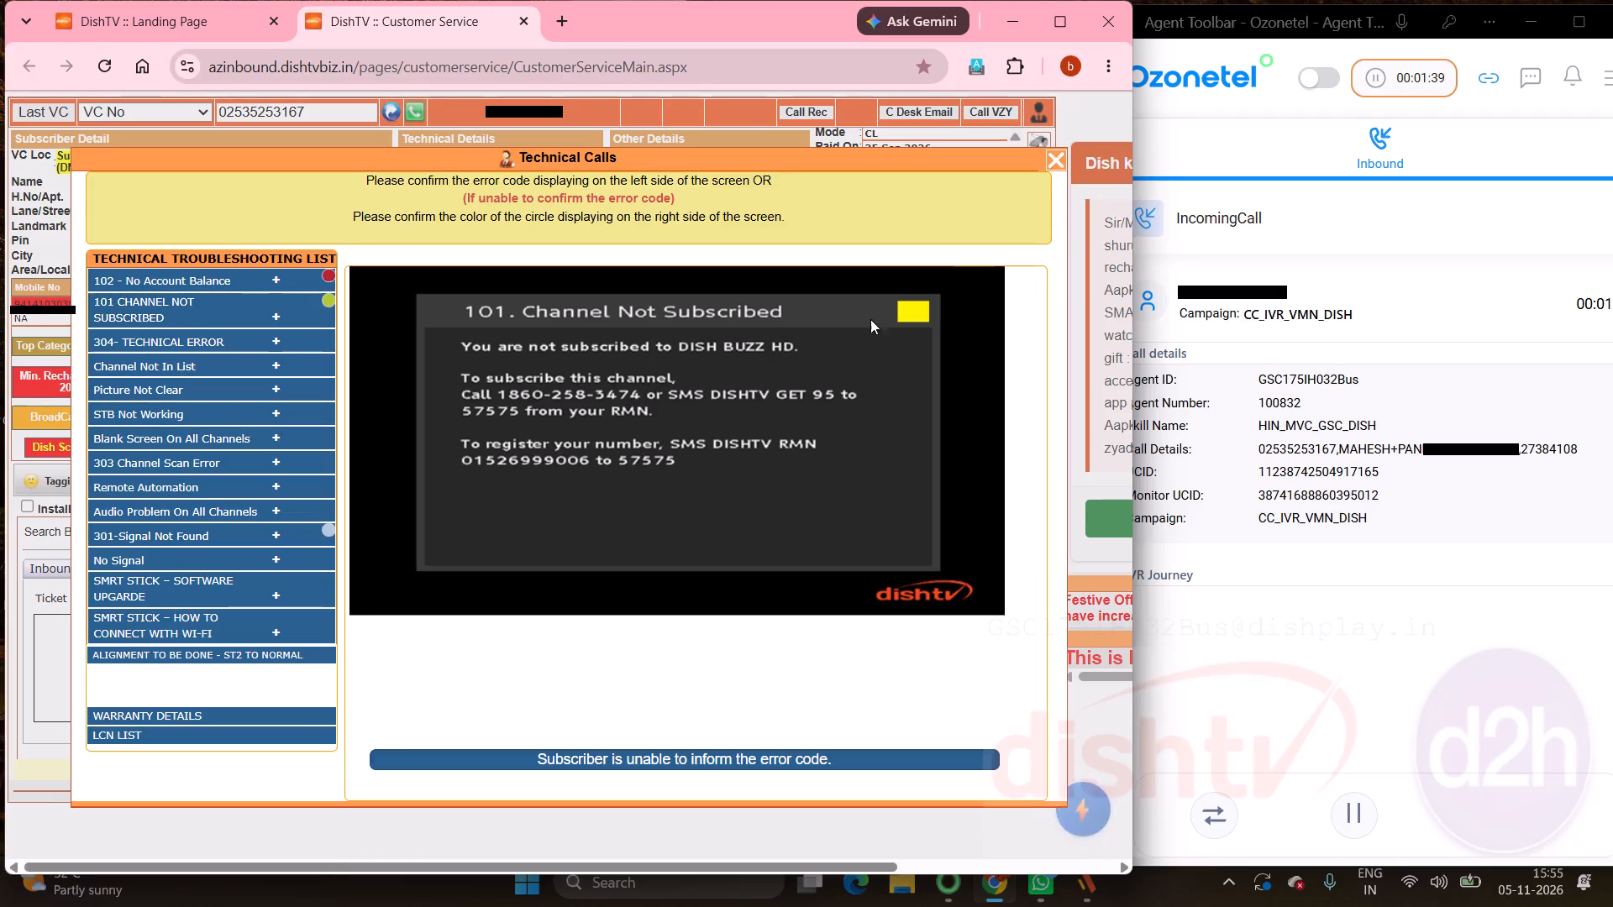
left_click(1063, 155)
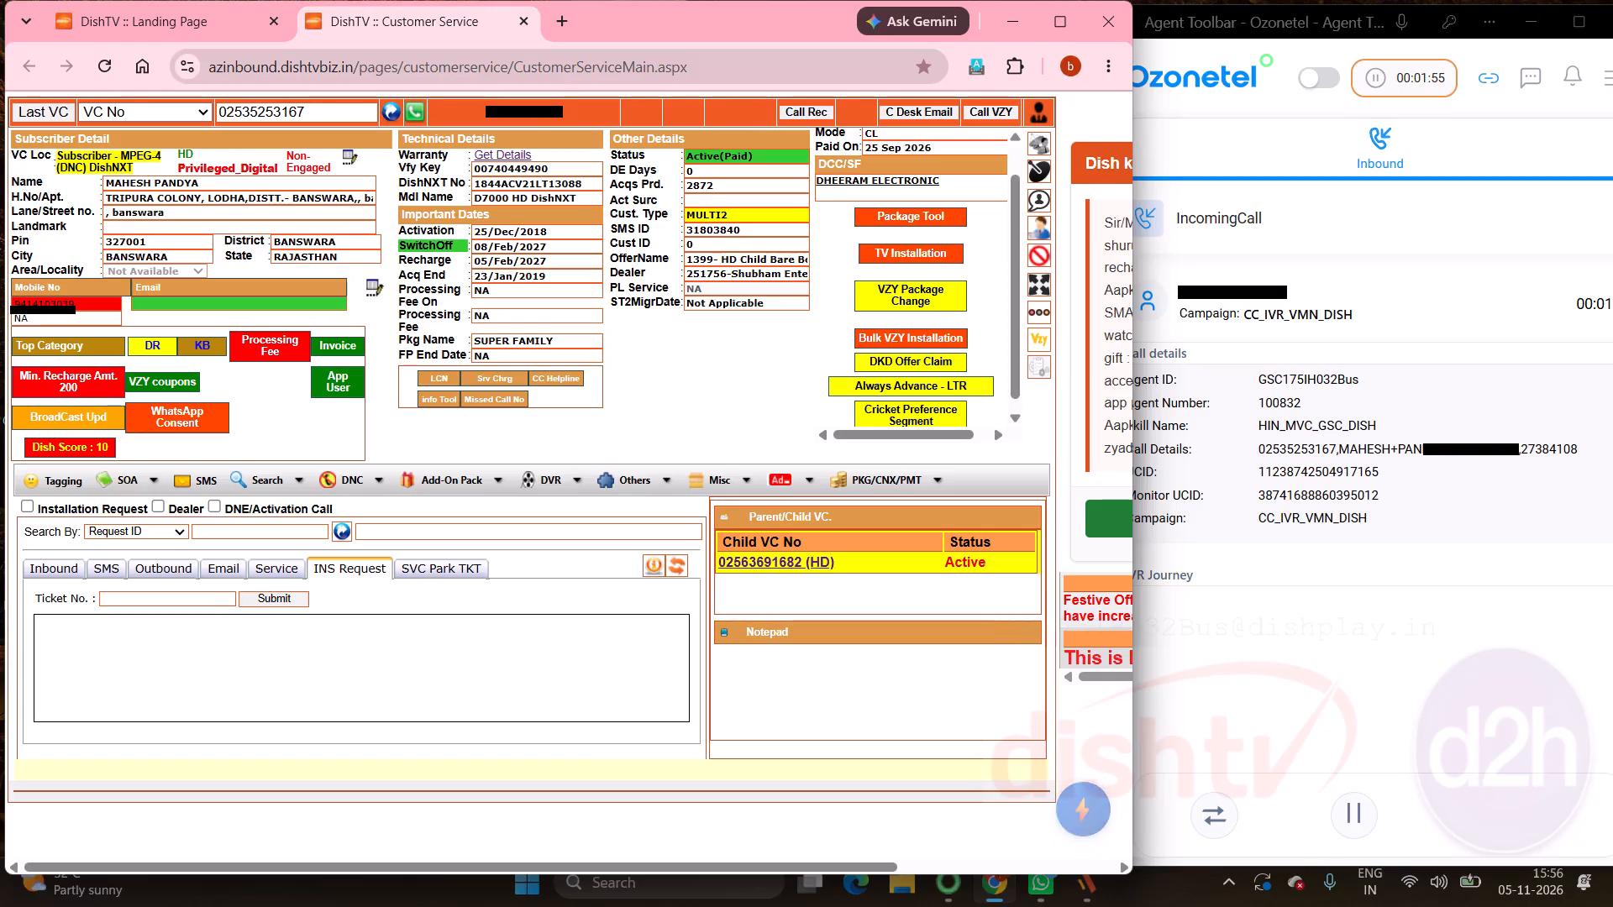
left_click(1039, 144)
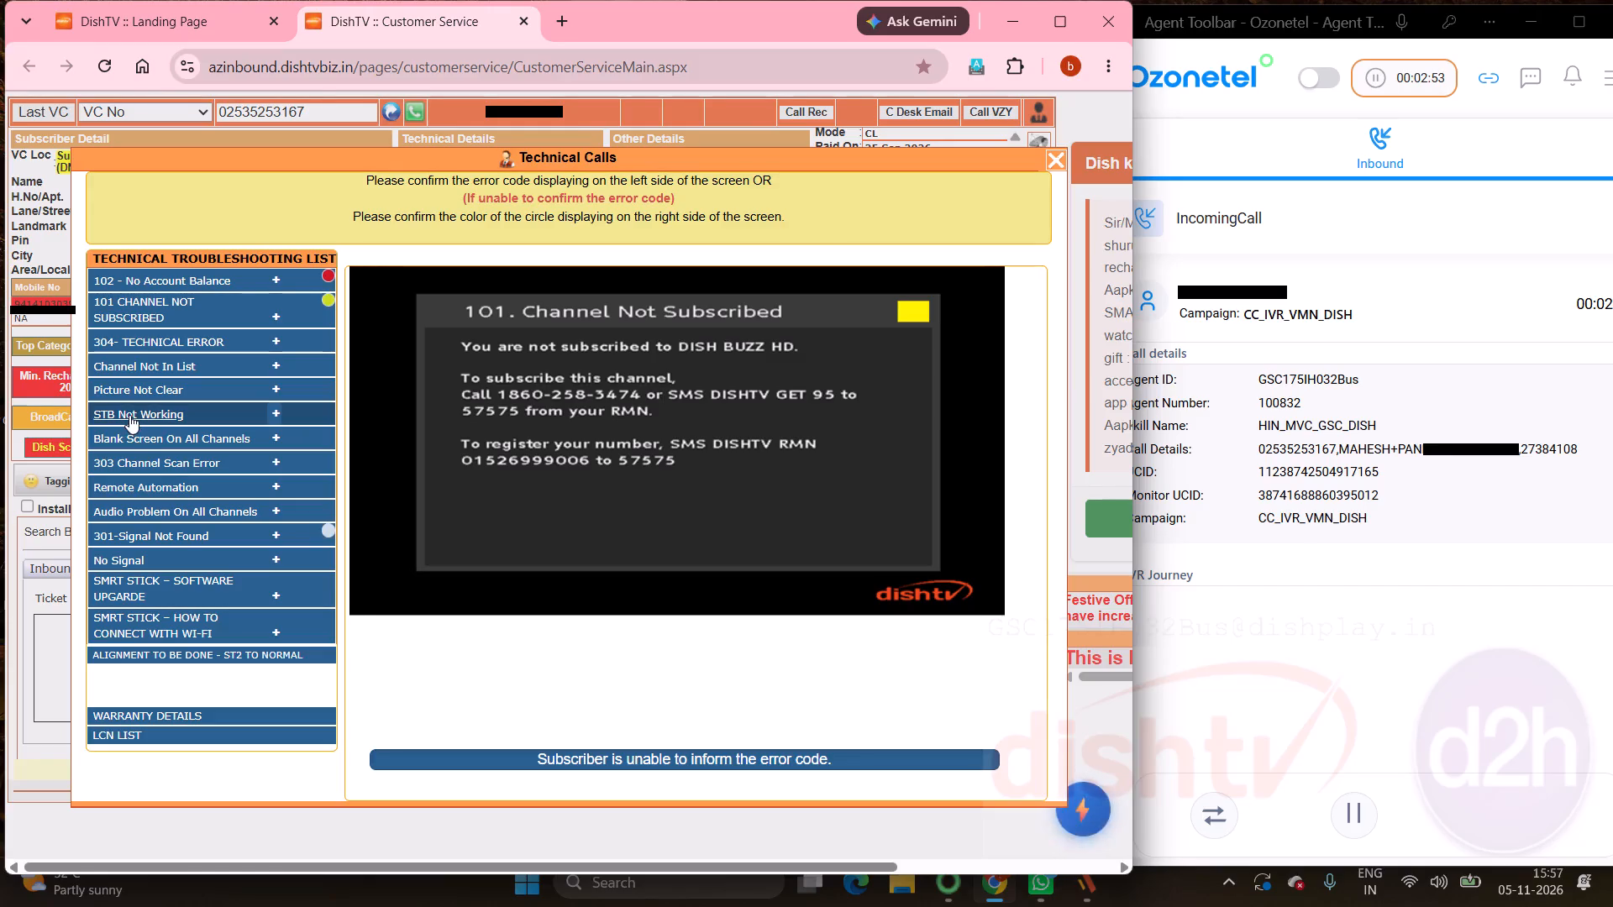
left_click(129, 415)
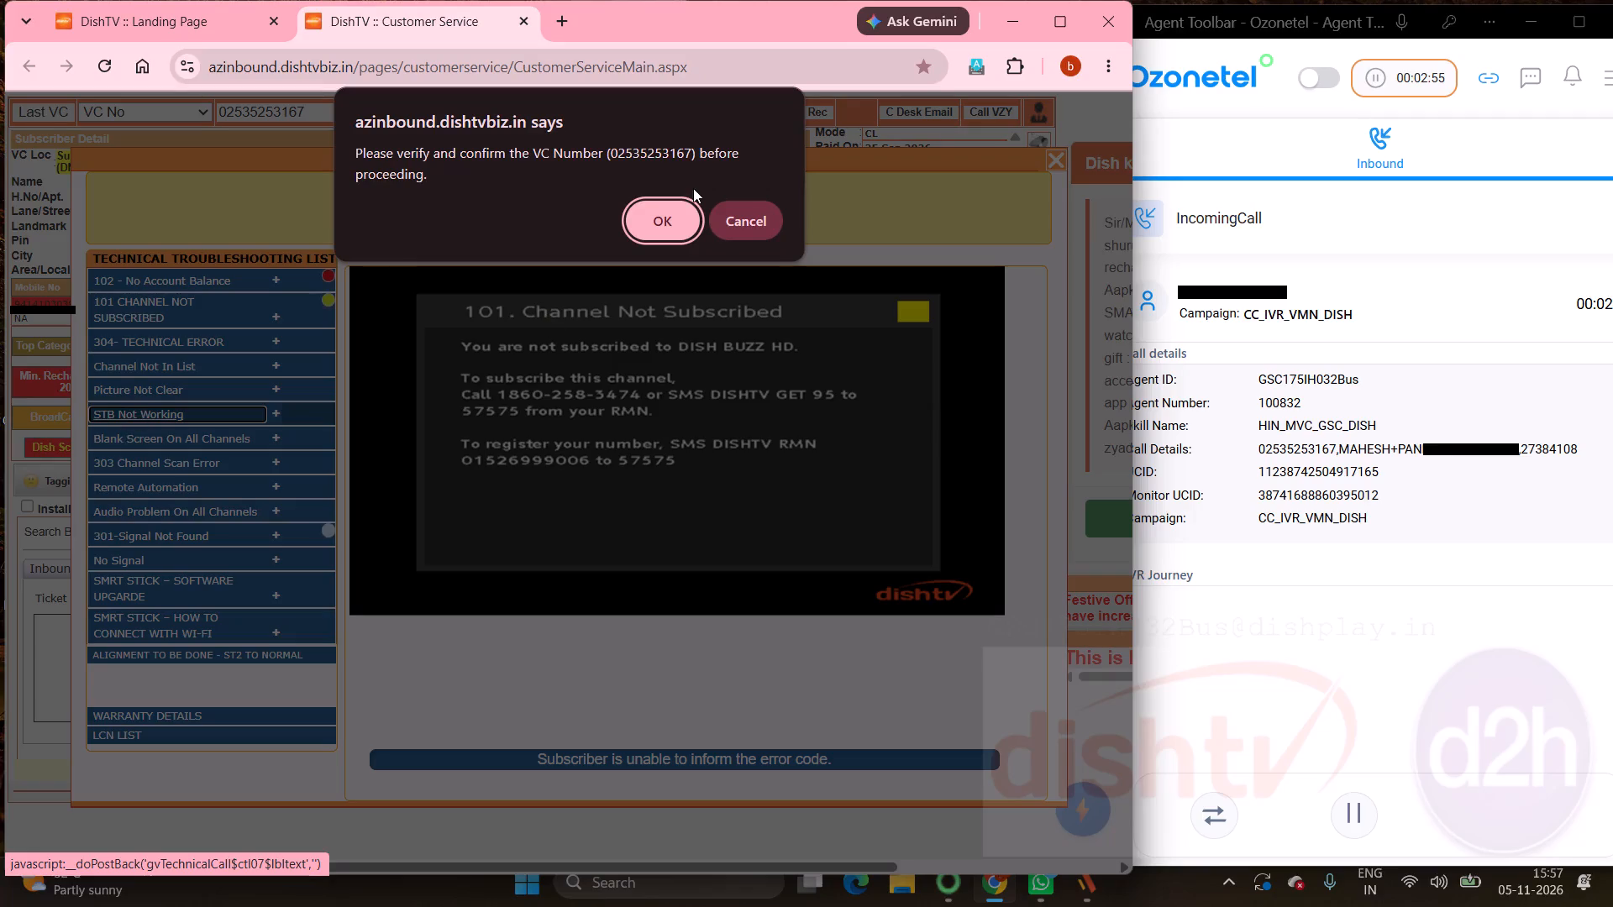
left_click(665, 224)
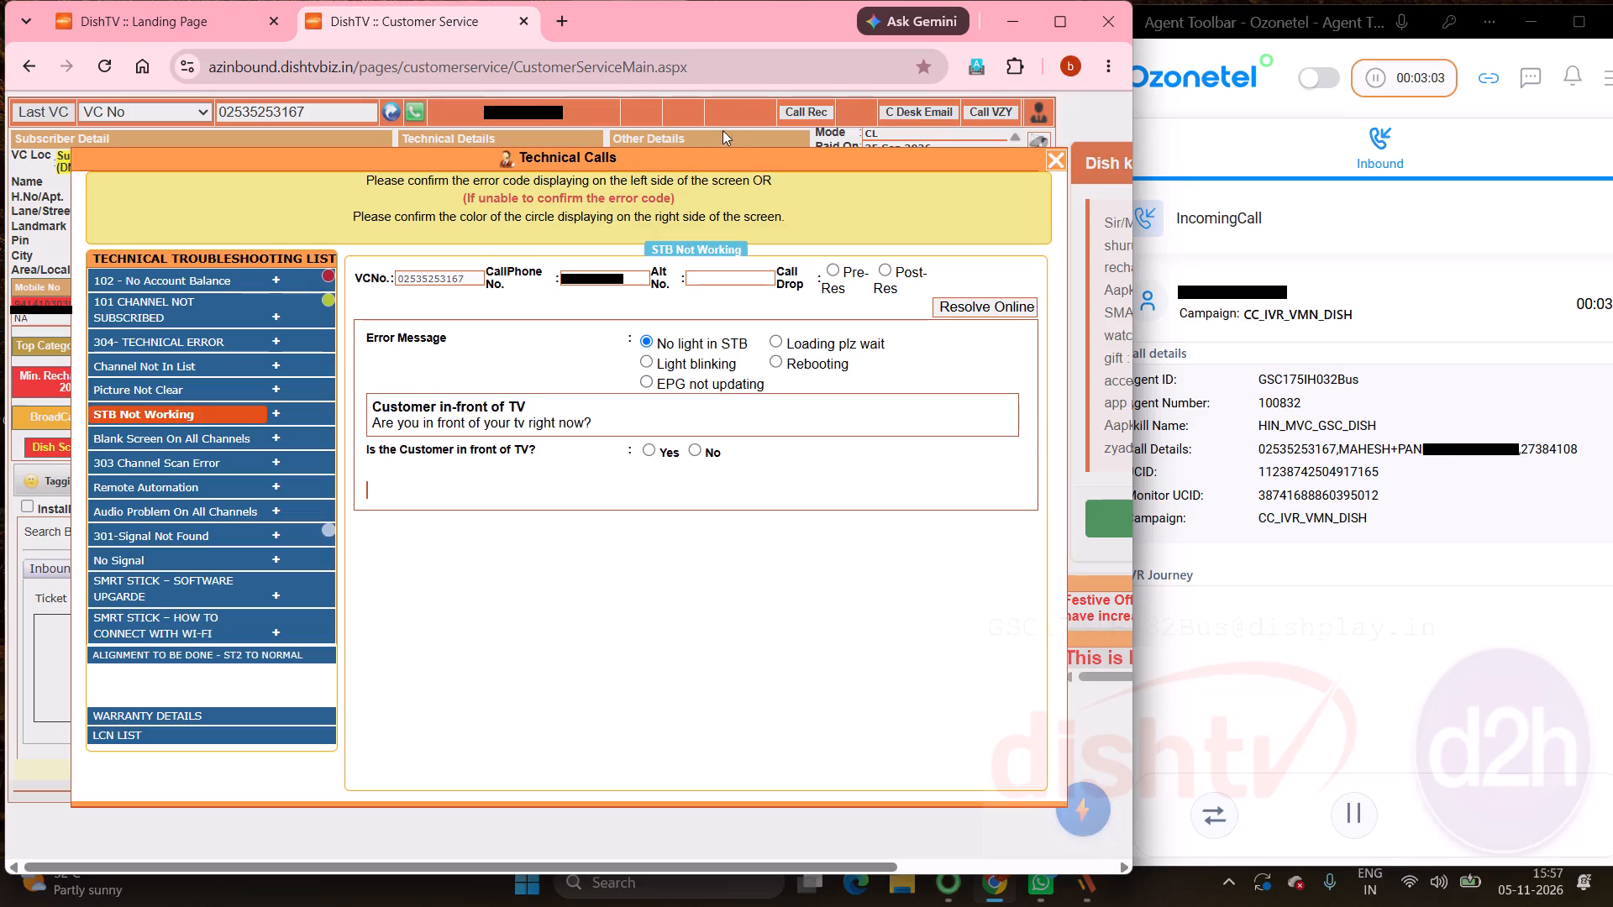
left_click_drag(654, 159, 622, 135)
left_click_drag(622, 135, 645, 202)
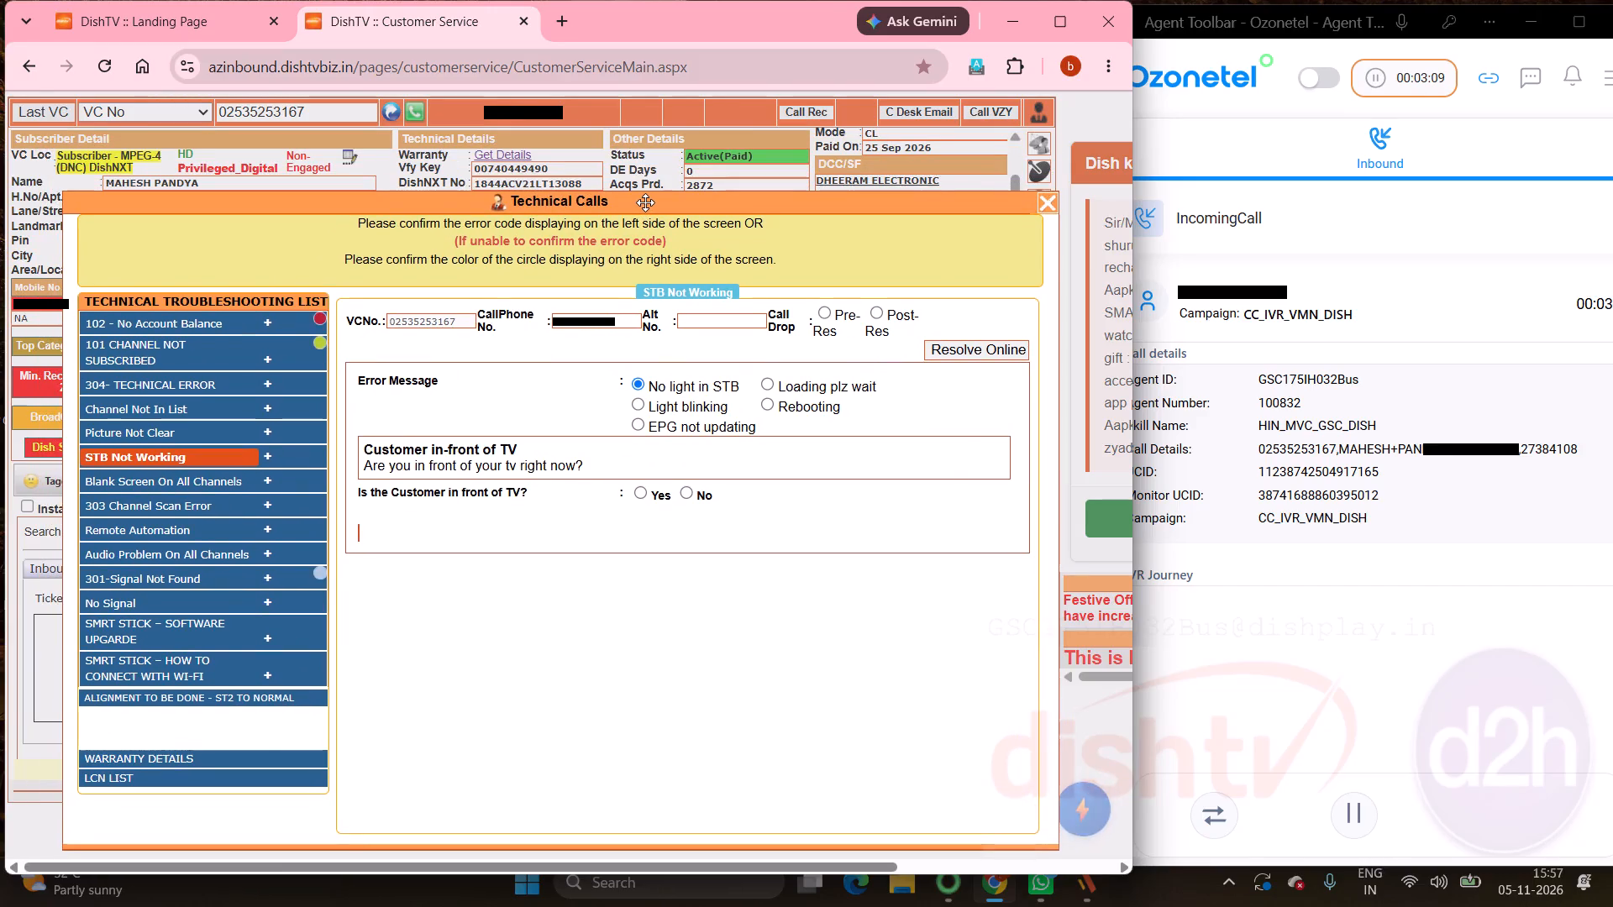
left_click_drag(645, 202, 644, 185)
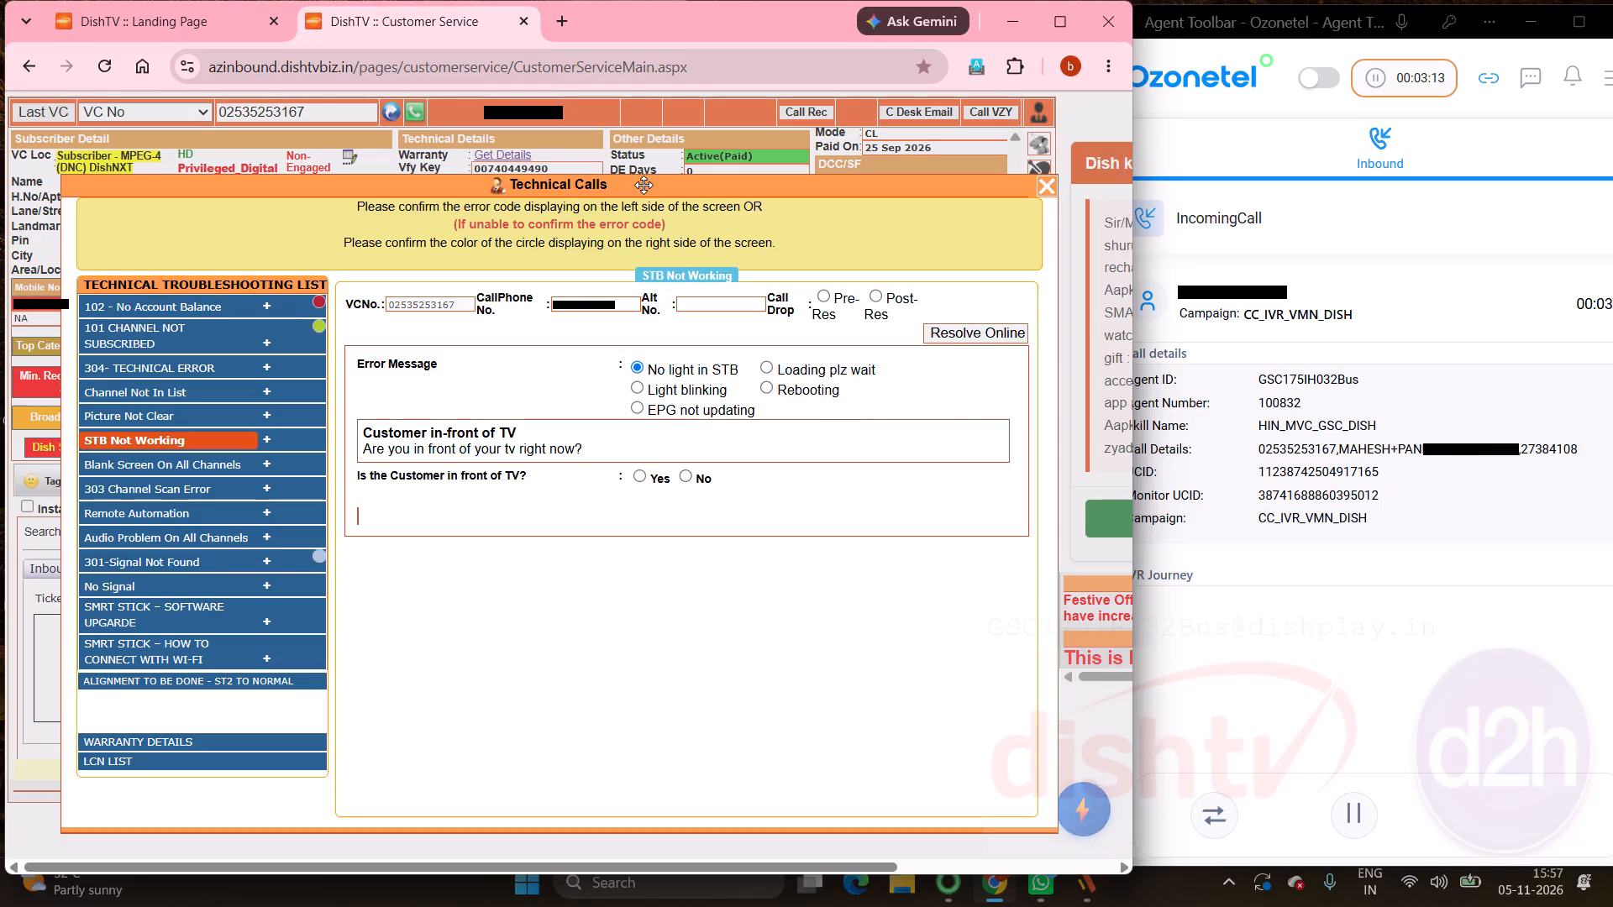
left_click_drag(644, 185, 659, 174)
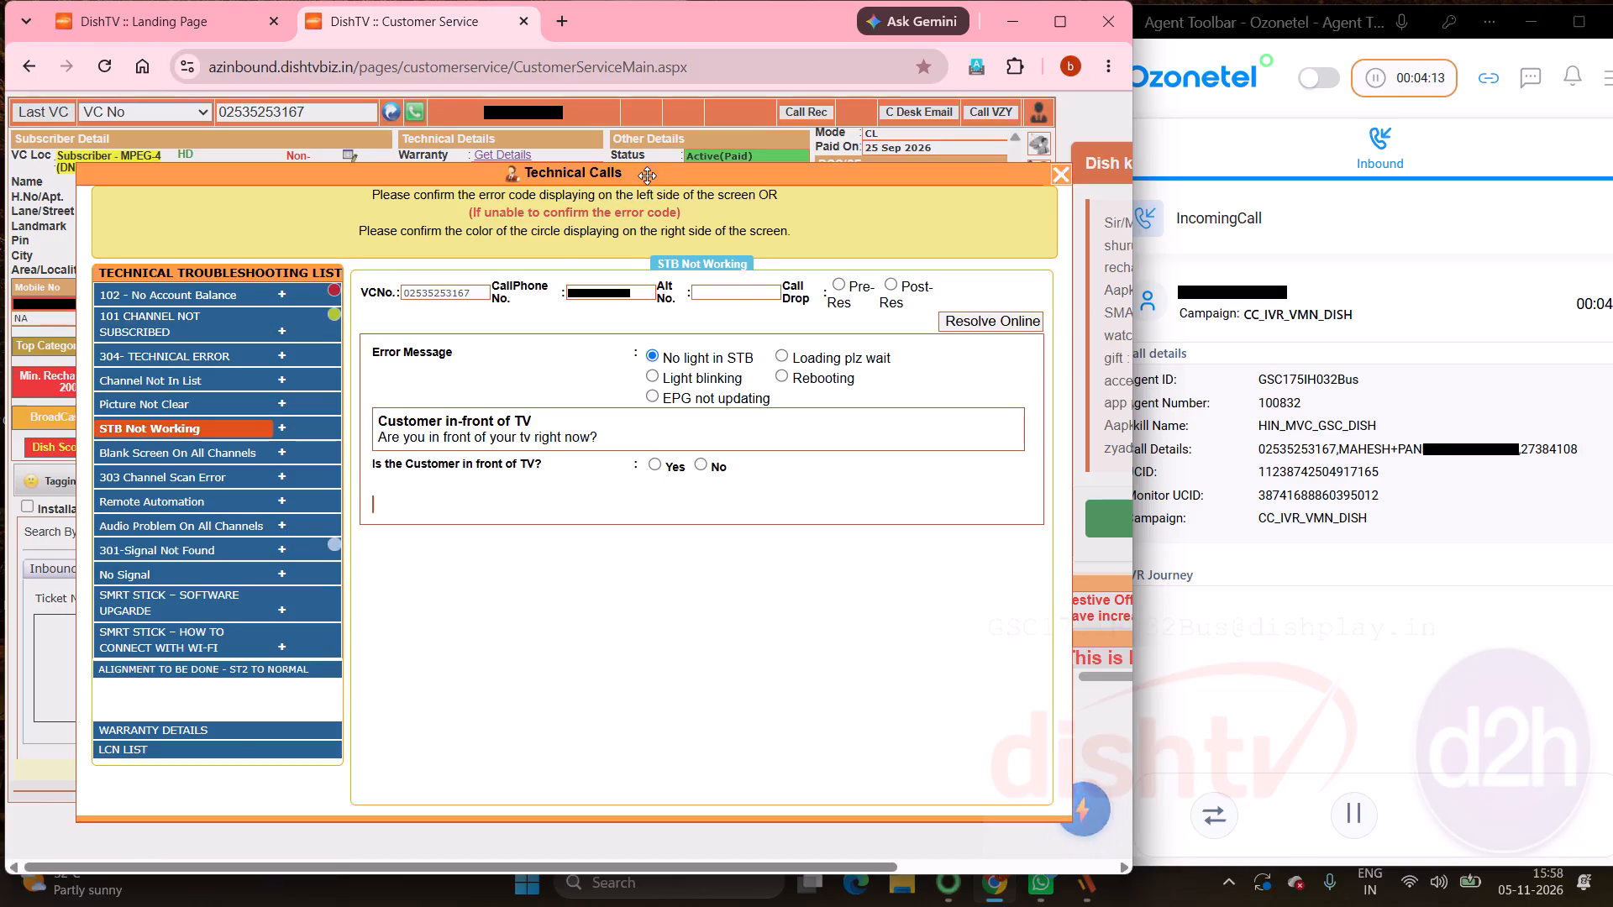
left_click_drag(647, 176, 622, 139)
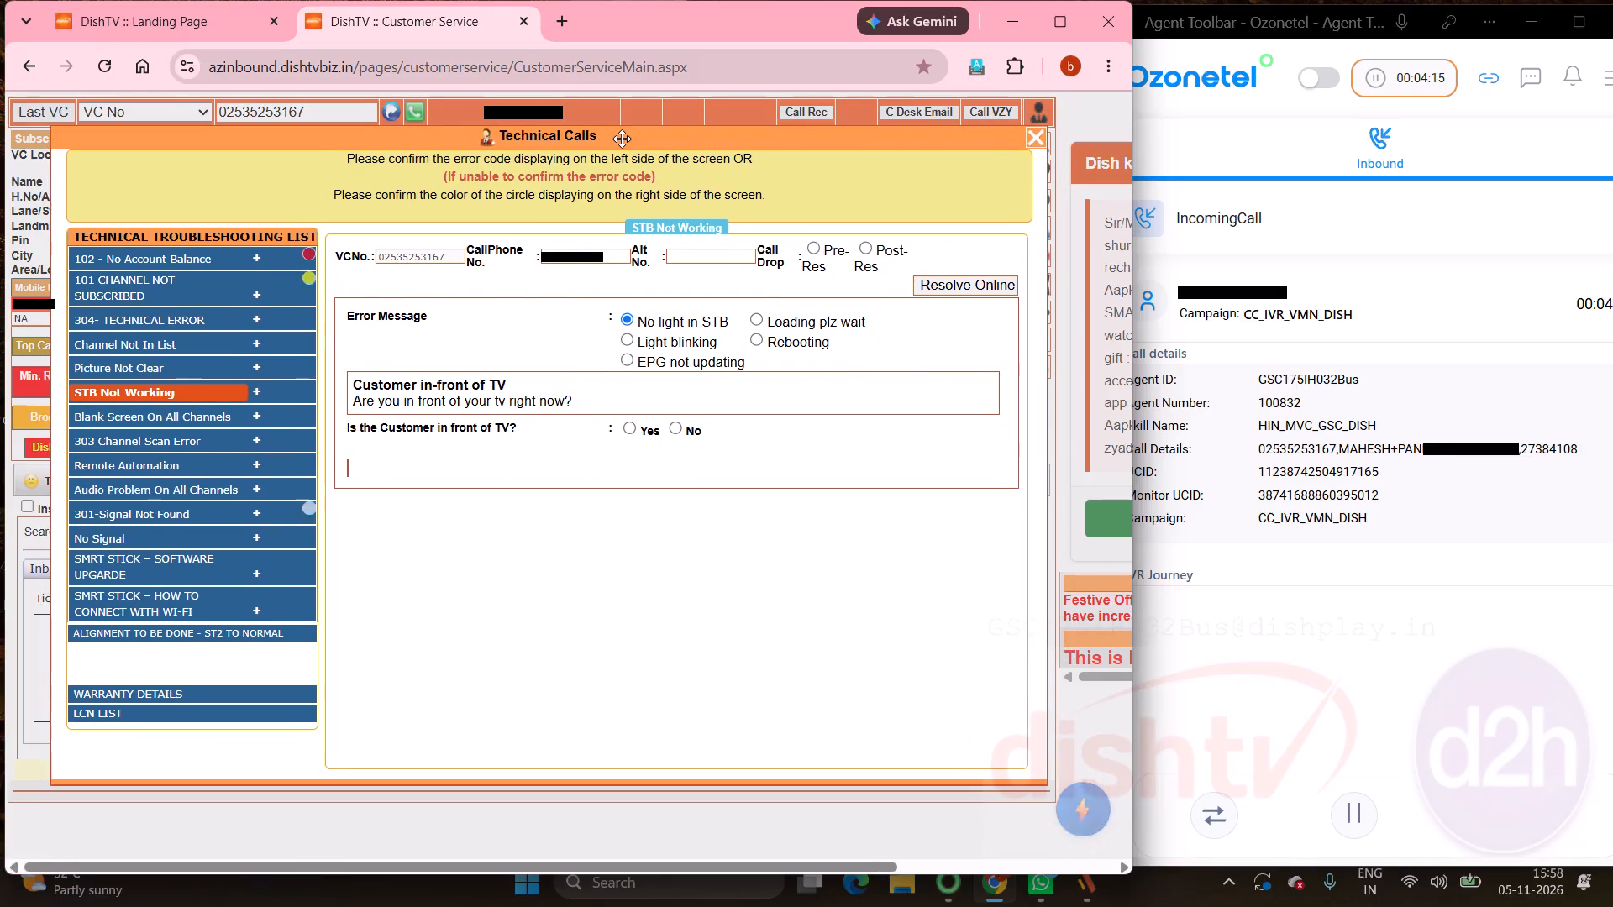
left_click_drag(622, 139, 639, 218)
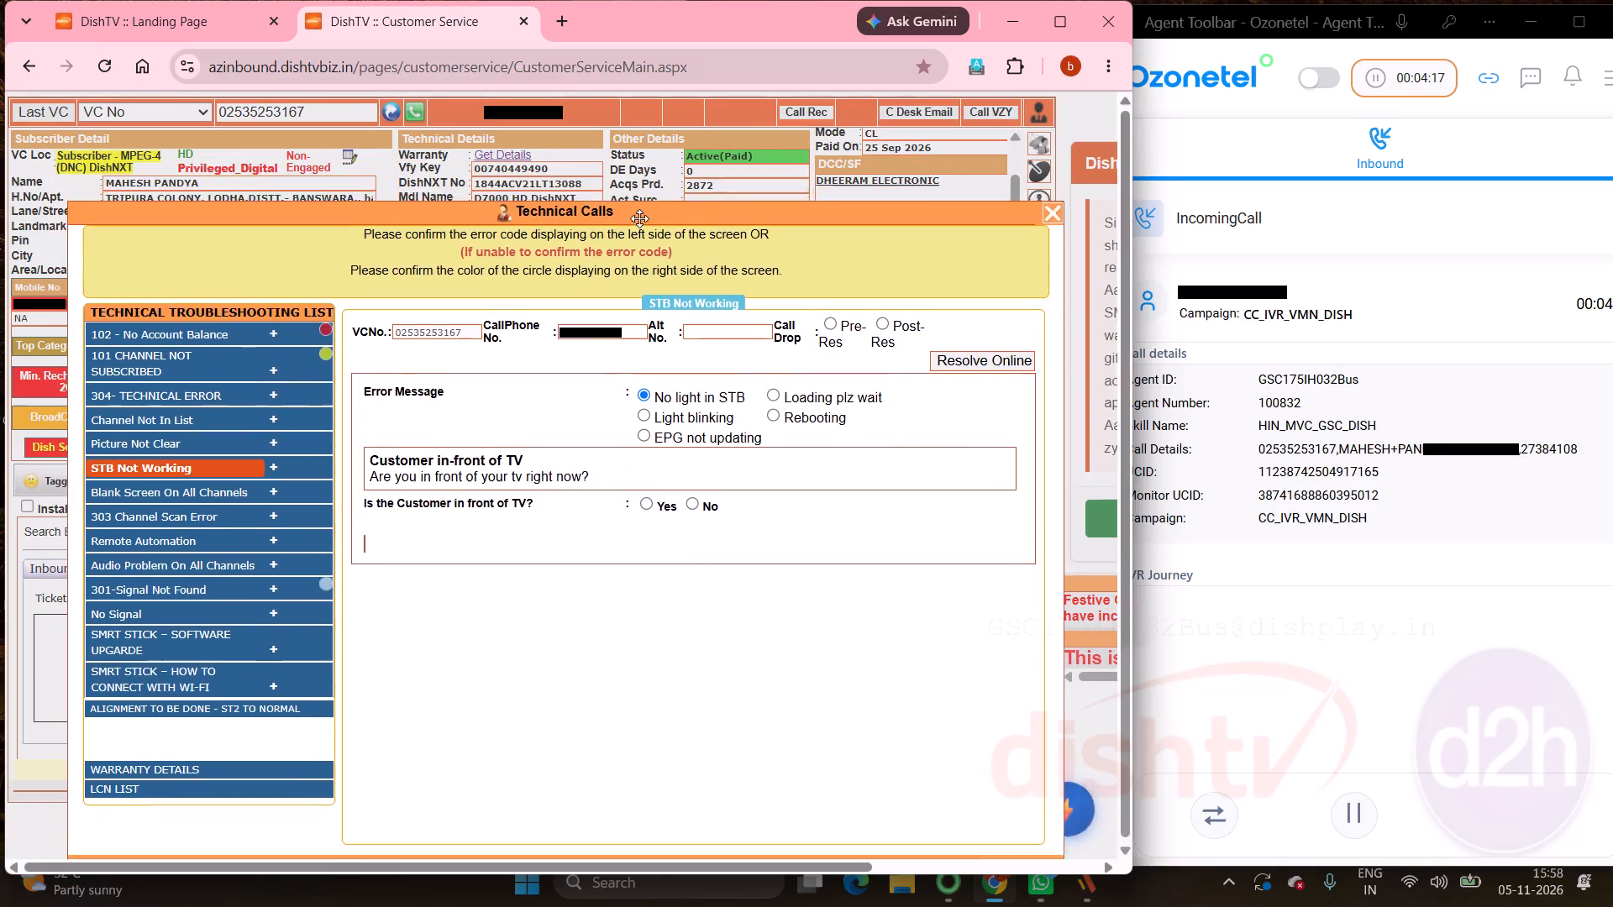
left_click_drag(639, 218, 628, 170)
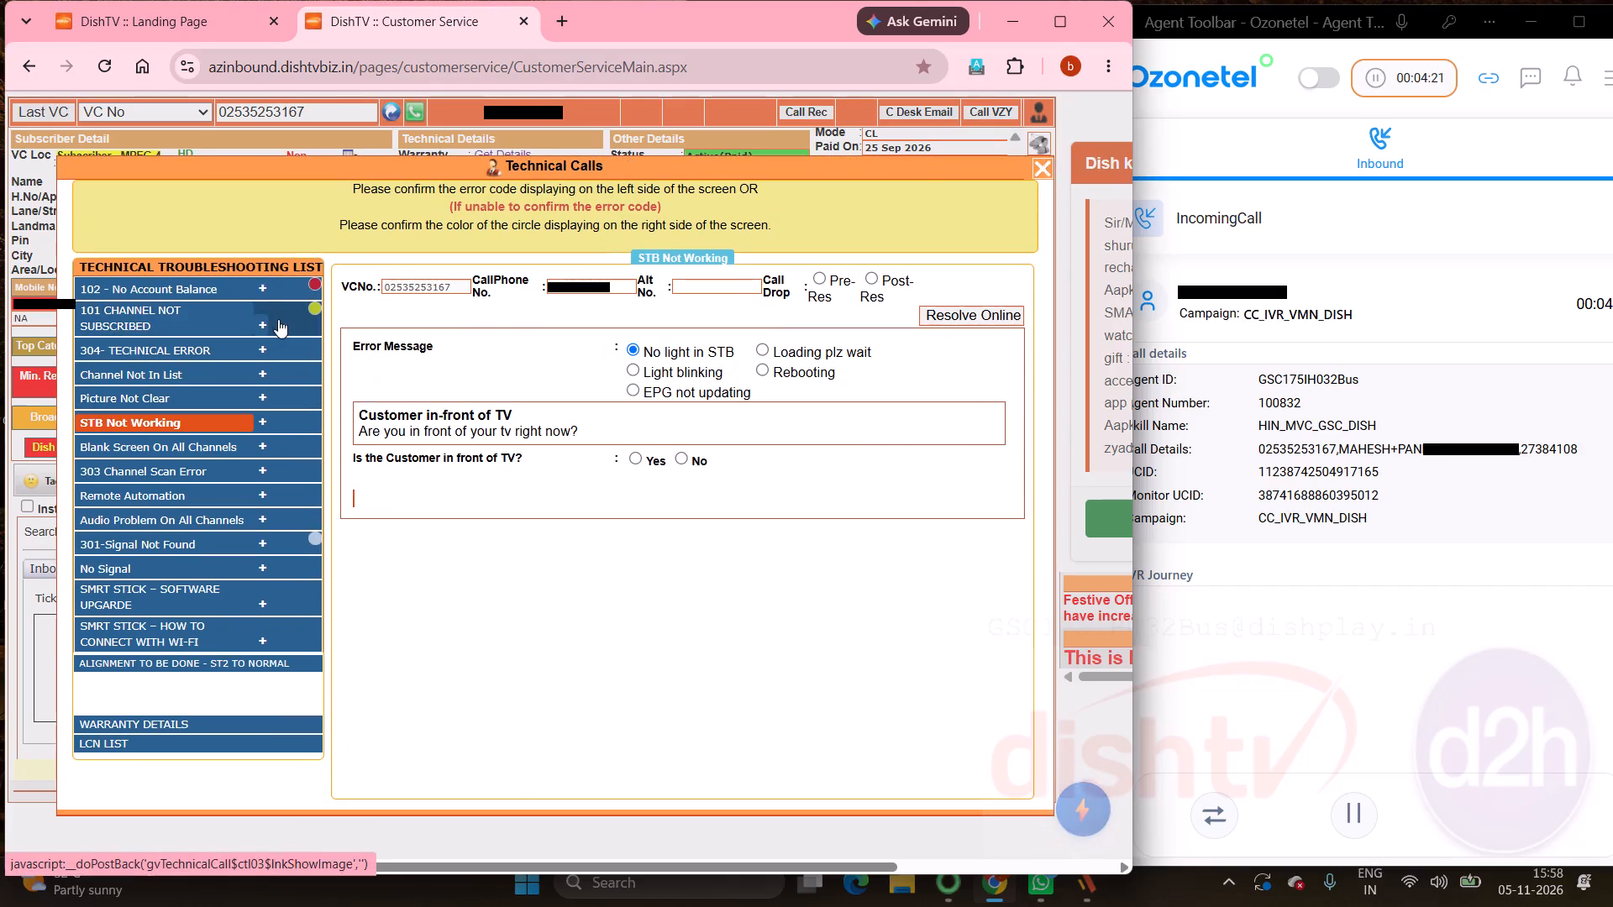
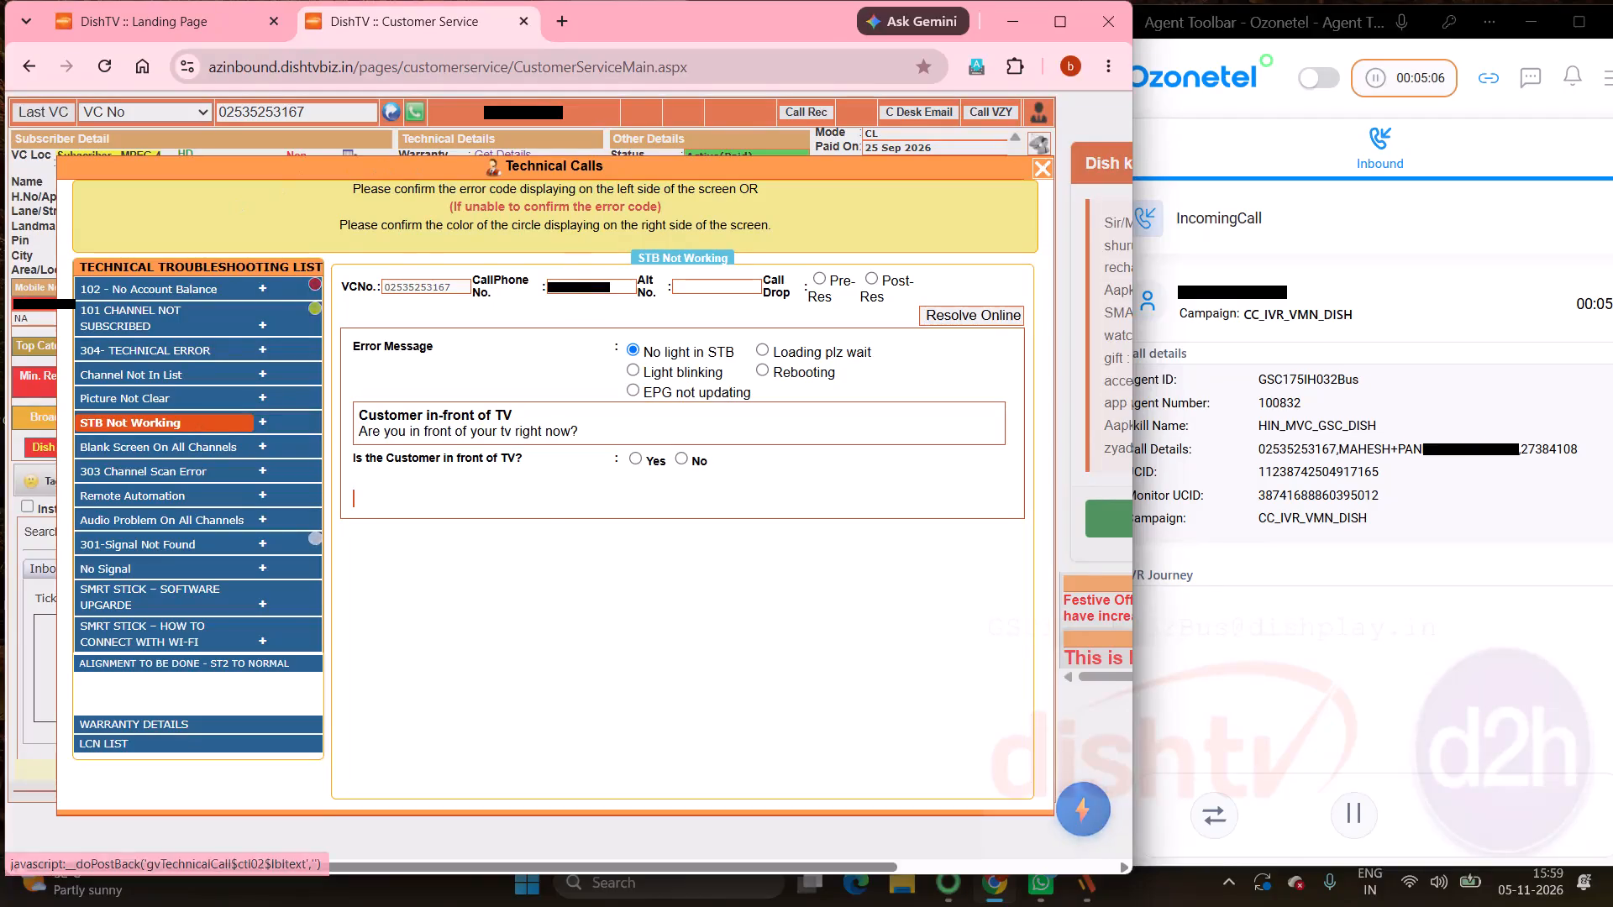
Switch the technical troubleshooting to the 102 - No Account Balance form, confirming the VC number.
left_click_drag(587, 163, 584, 218)
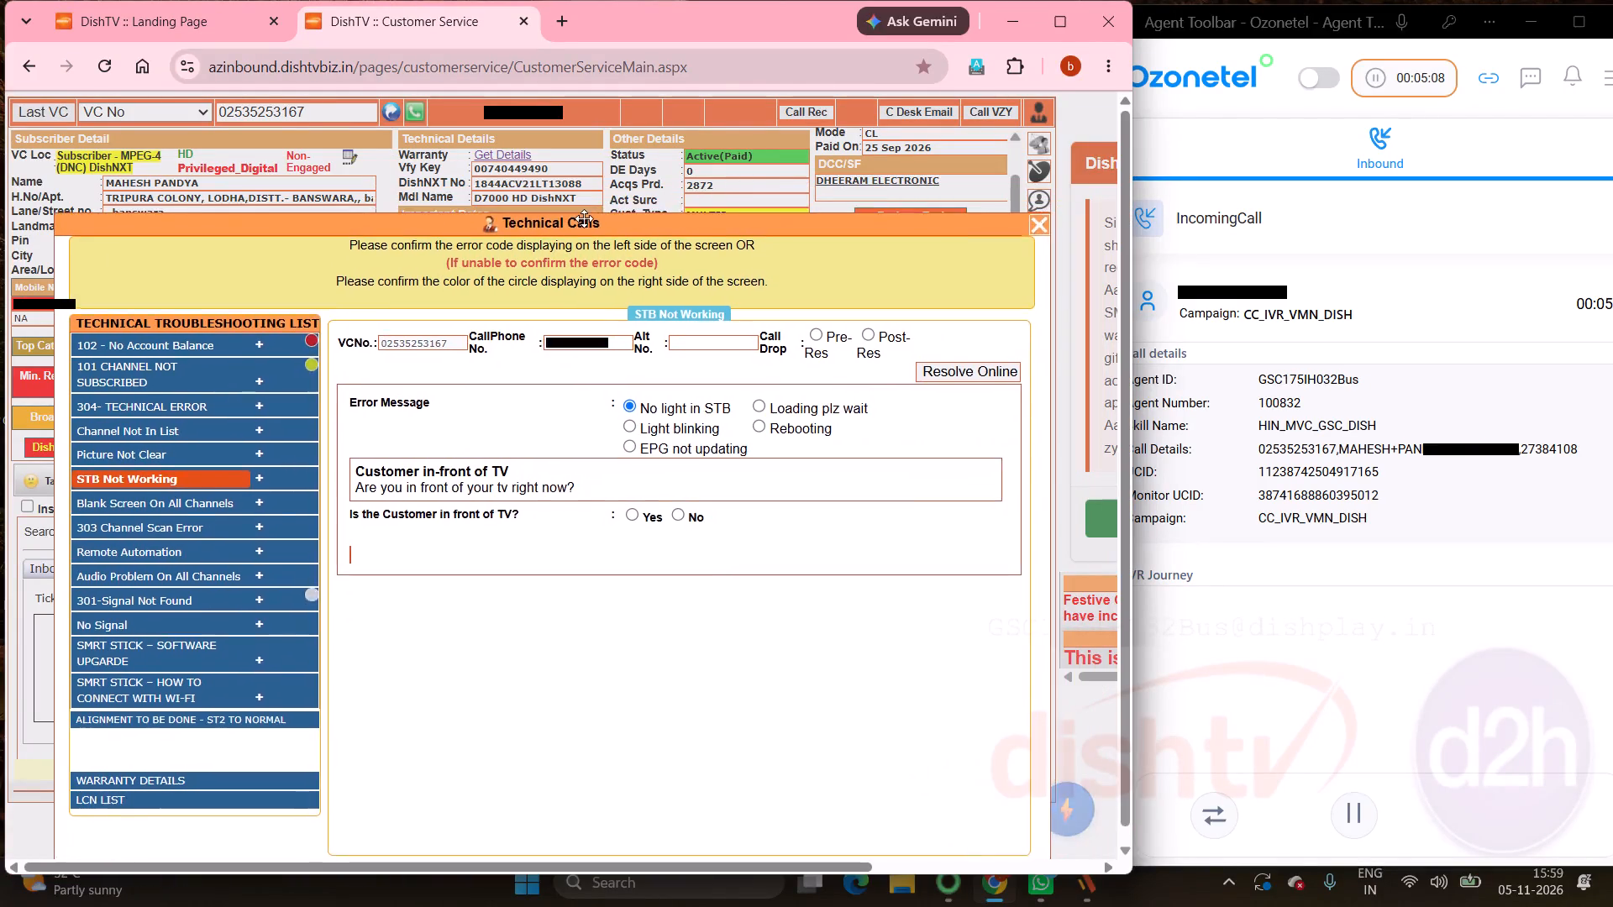
left_click_drag(584, 218, 590, 194)
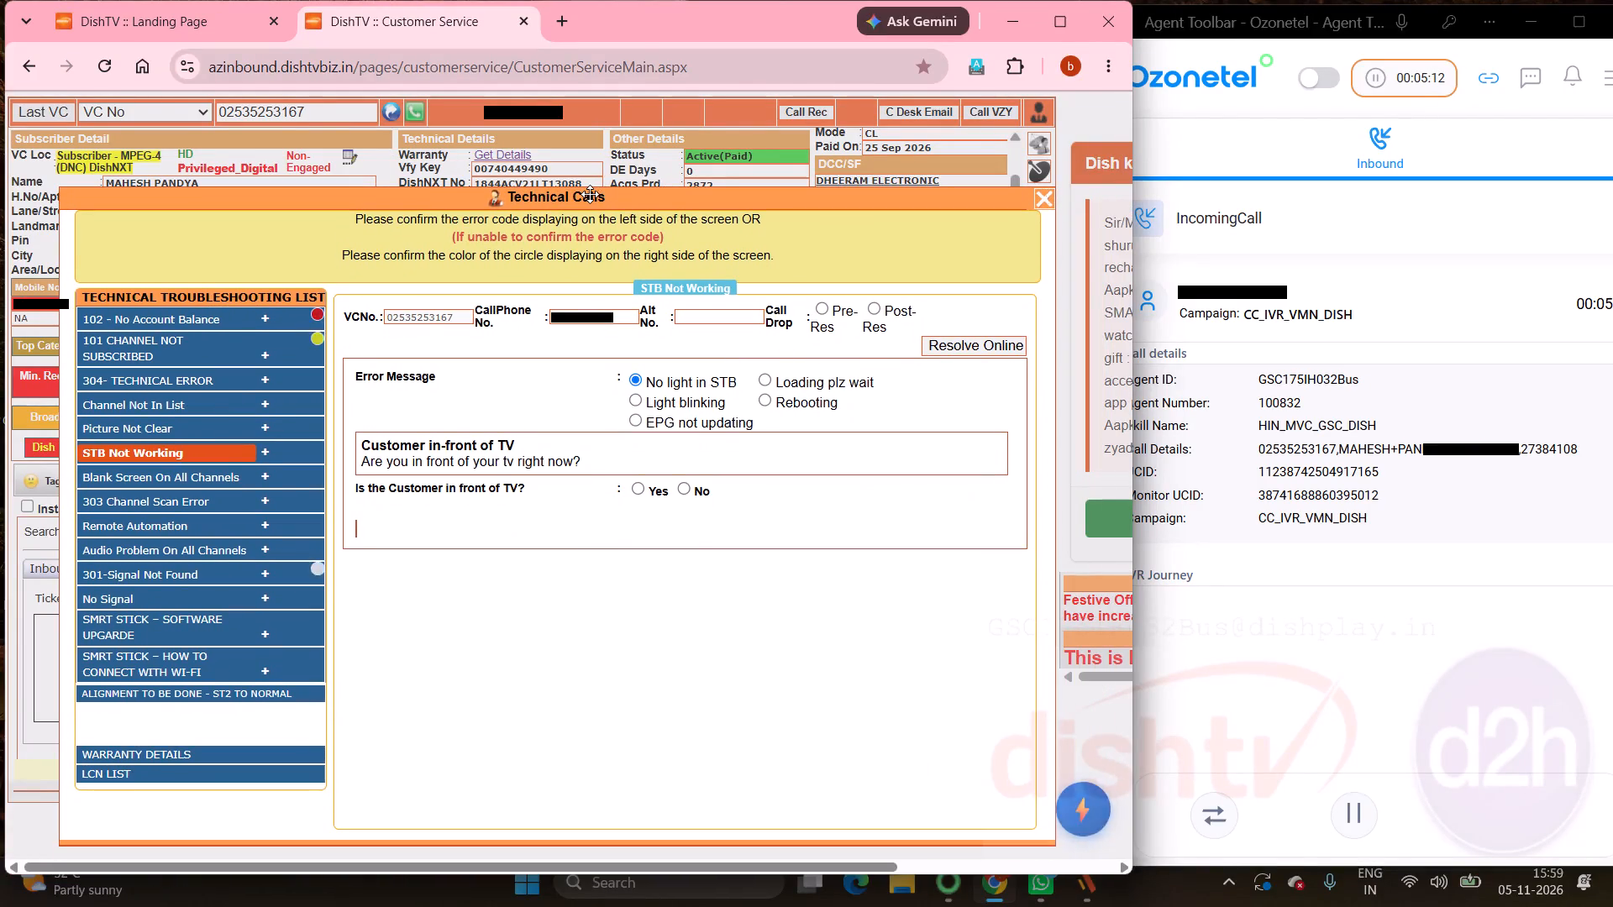
left_click(180, 321)
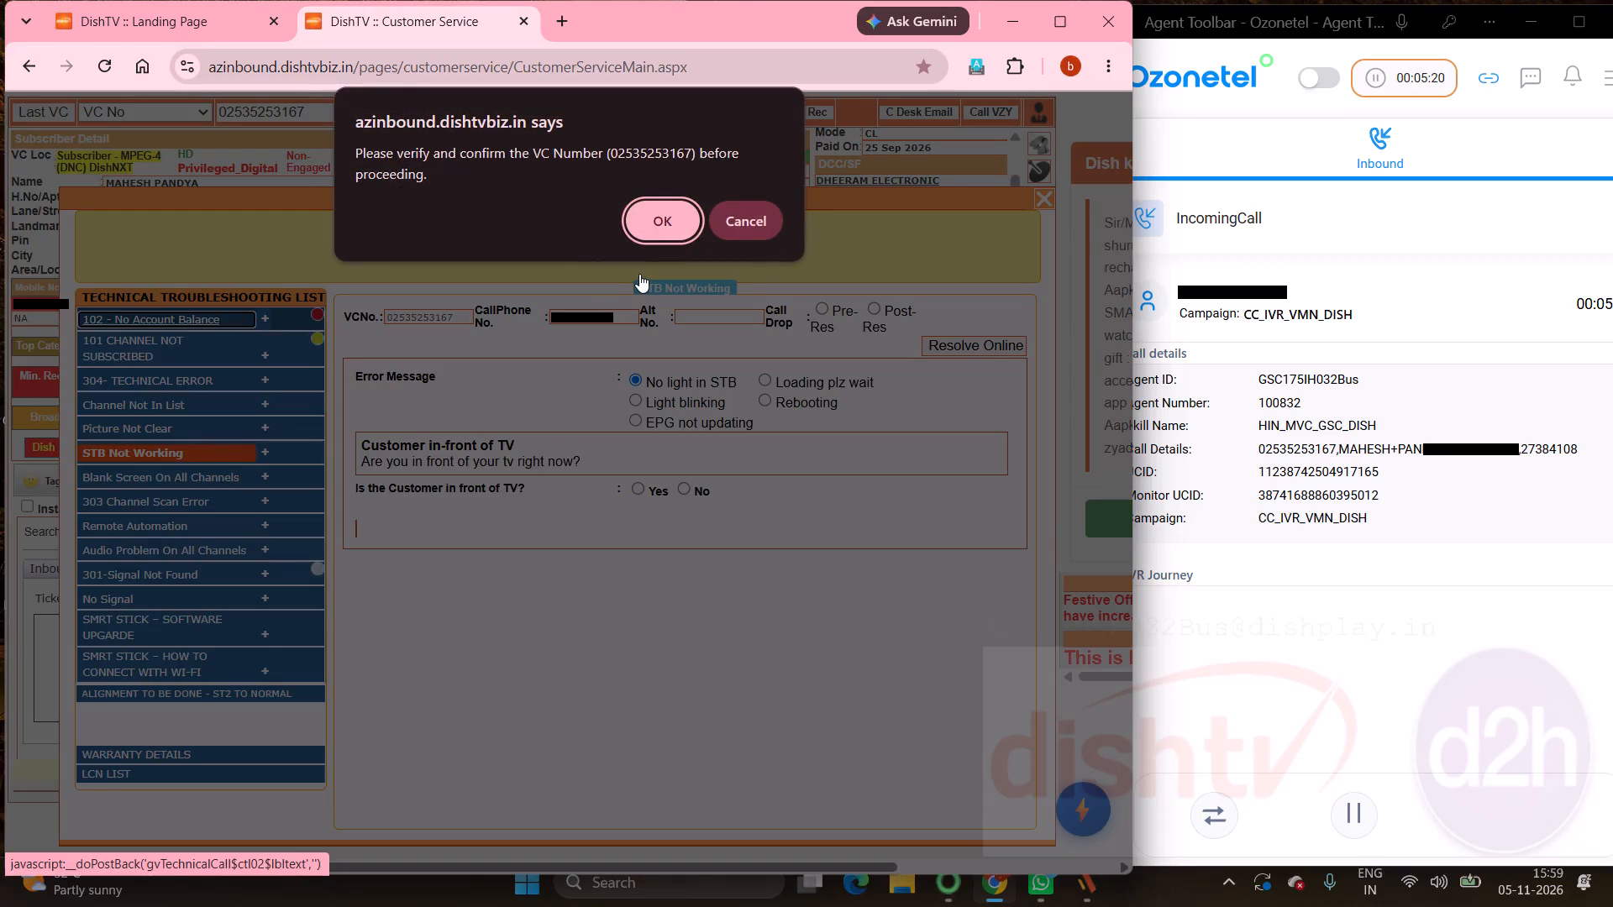
left_click(663, 212)
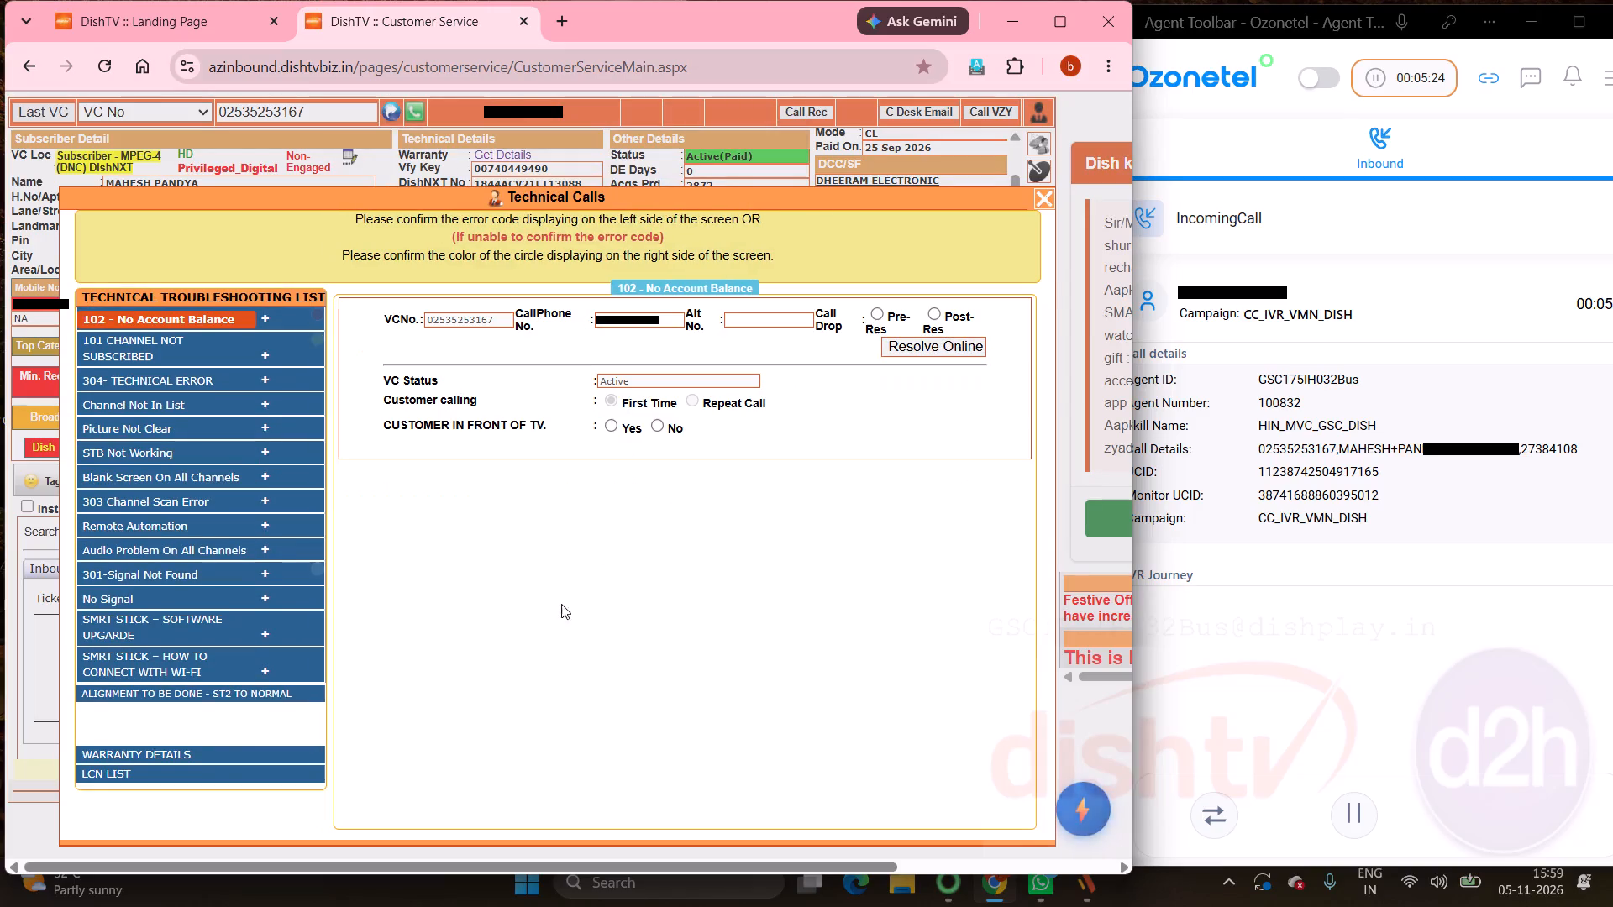
Answer Yes for customer in front of TV and STB switched on, No for Channel Resume, then complete the call, skipping the TV survey.
left_click(610, 422)
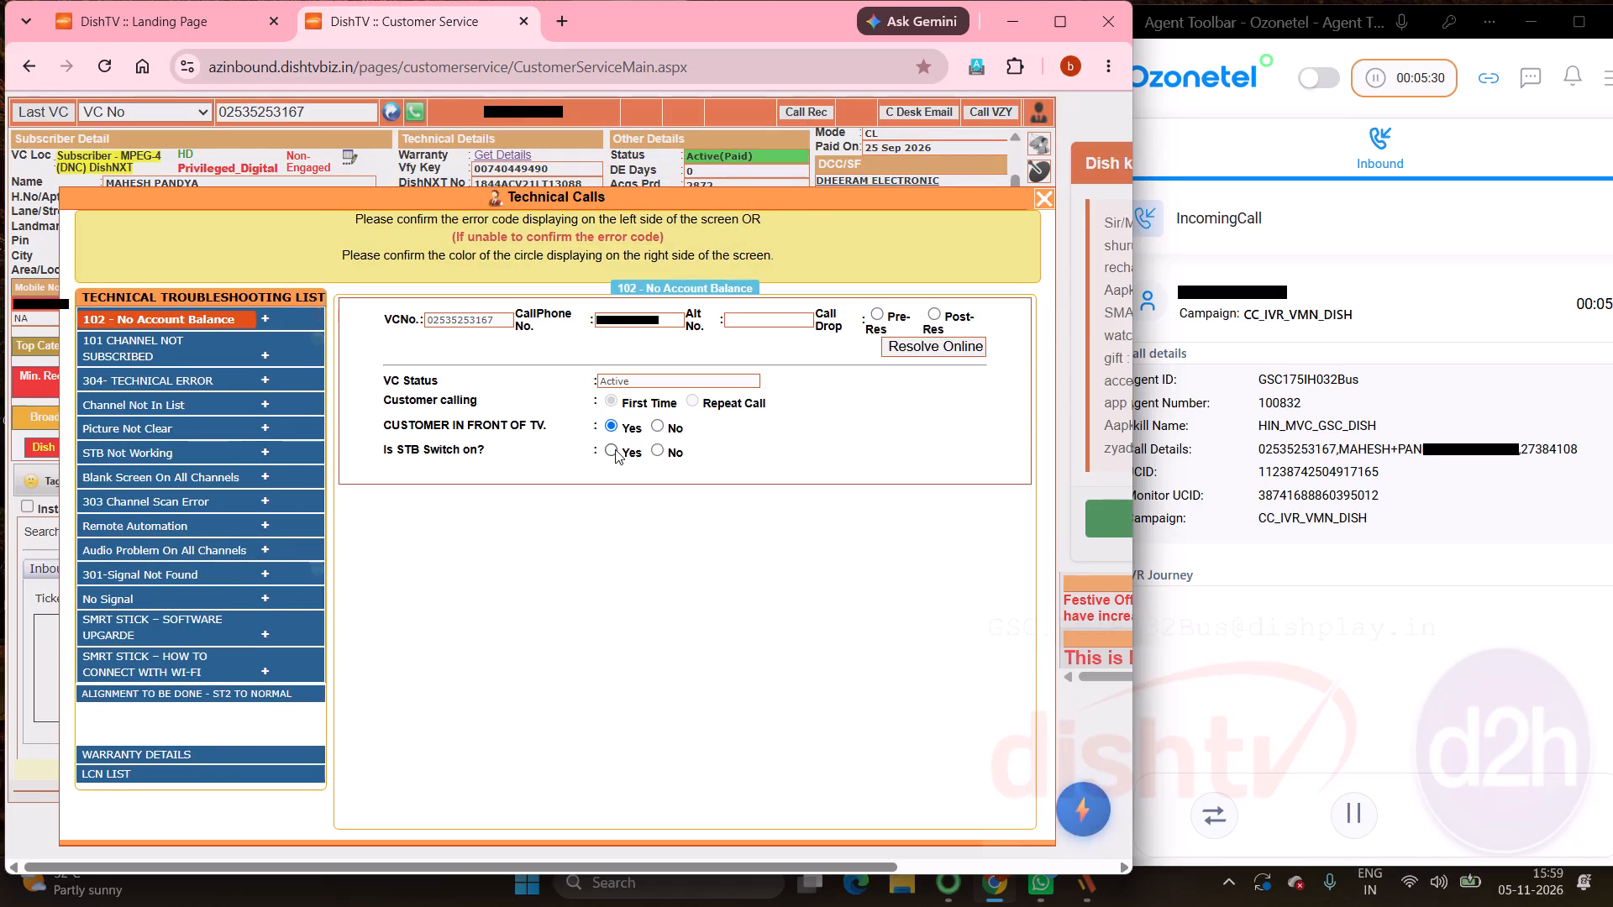
left_click(615, 449)
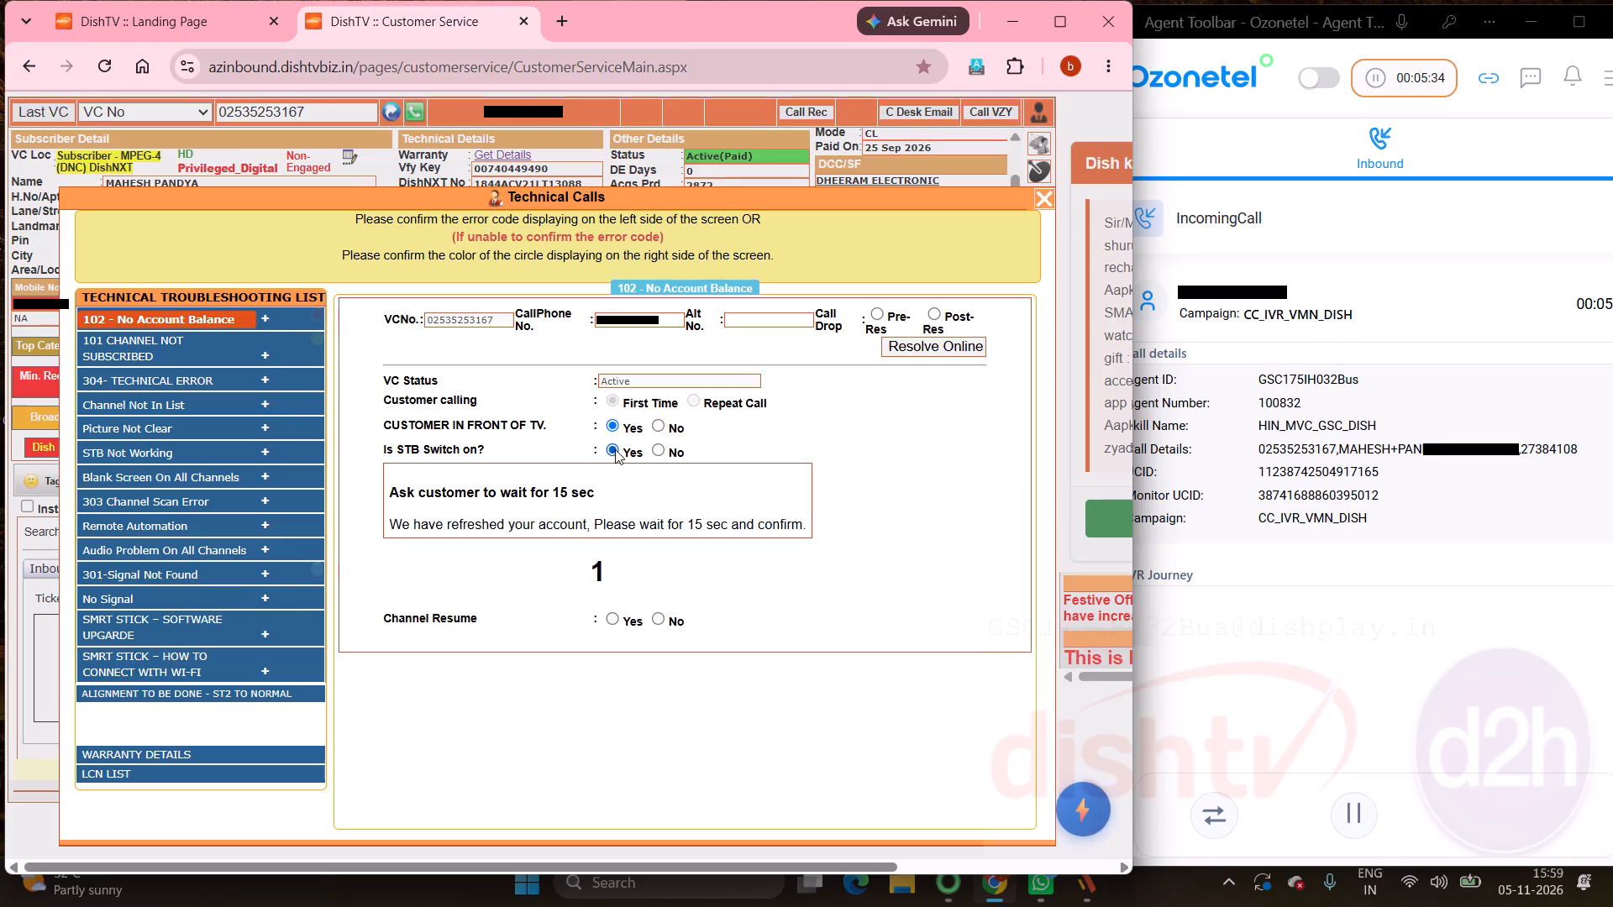
left_click_drag(623, 199, 623, 148)
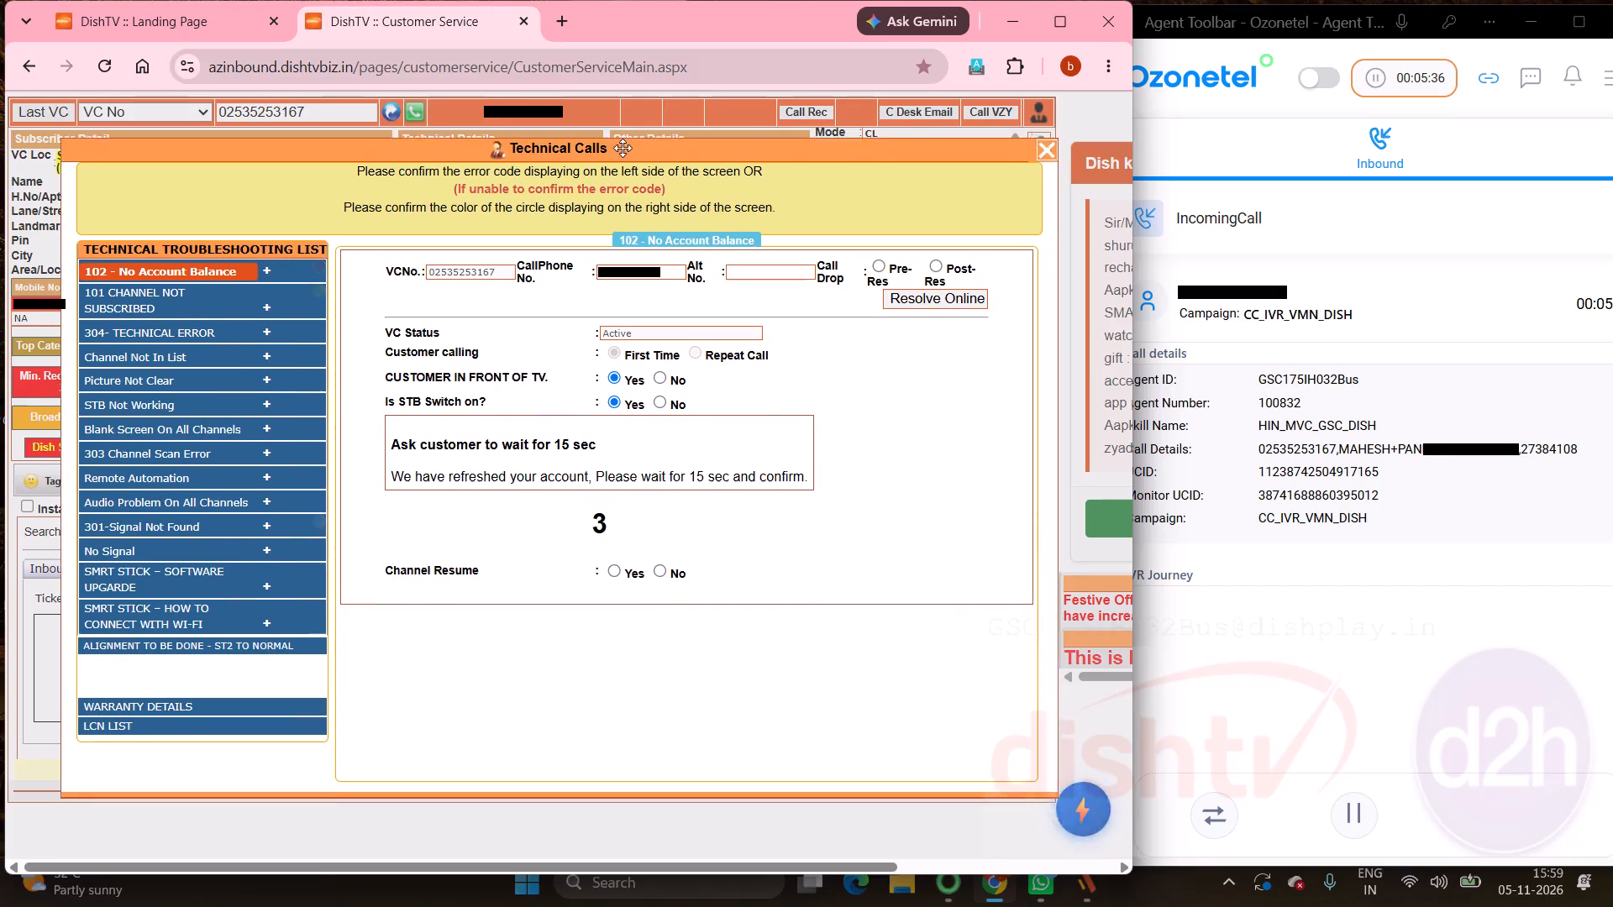
left_click_drag(623, 148, 622, 148)
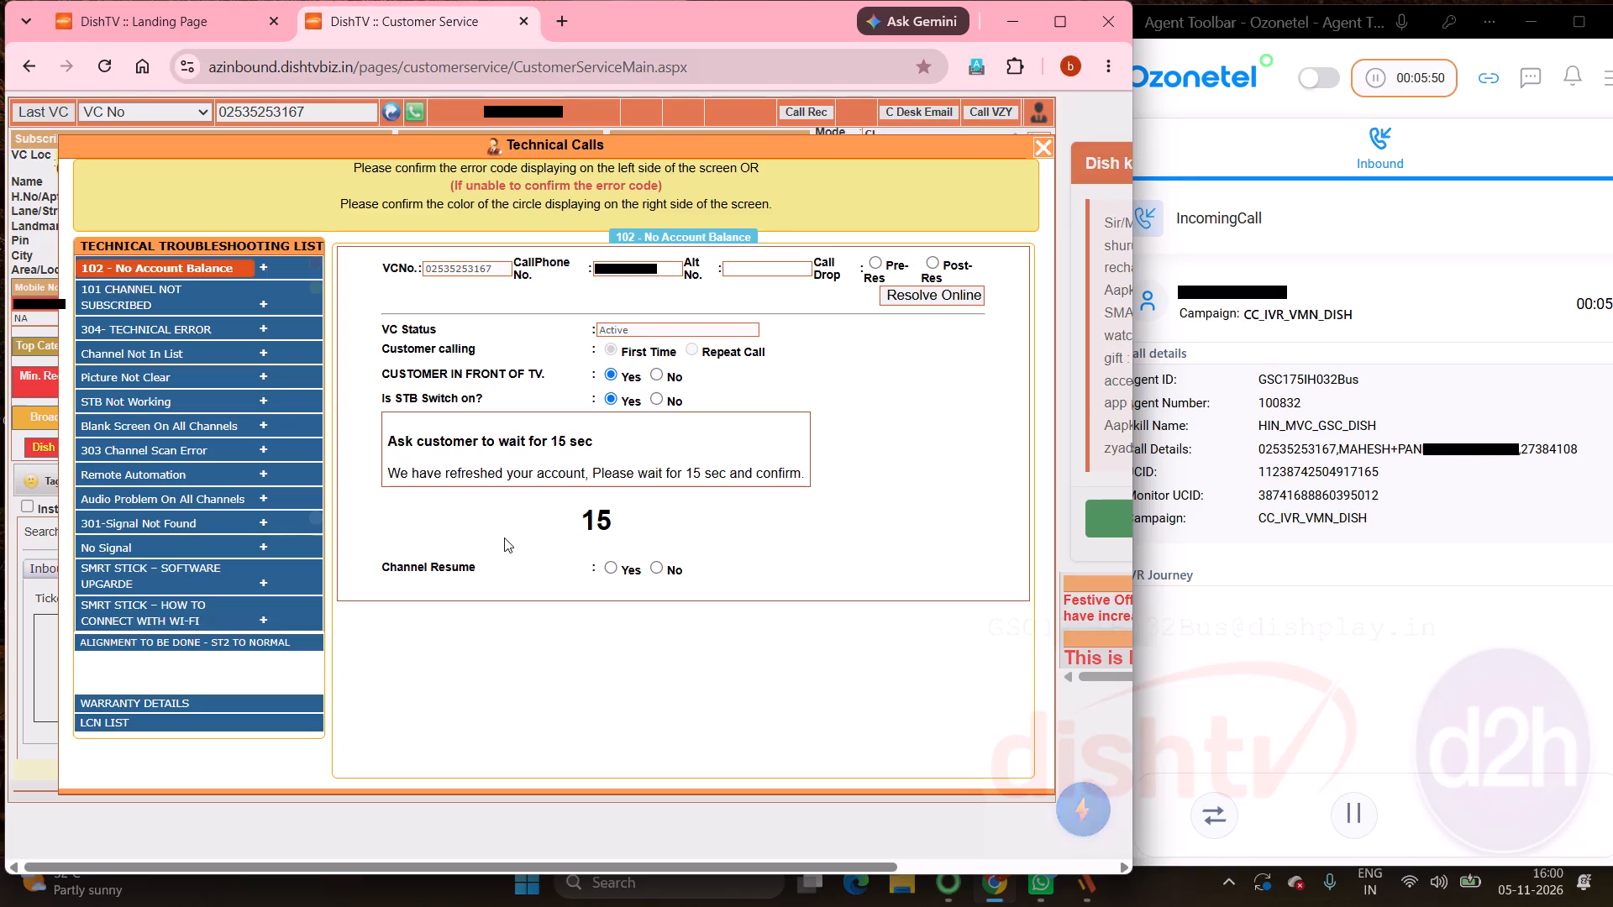
left_click(661, 569)
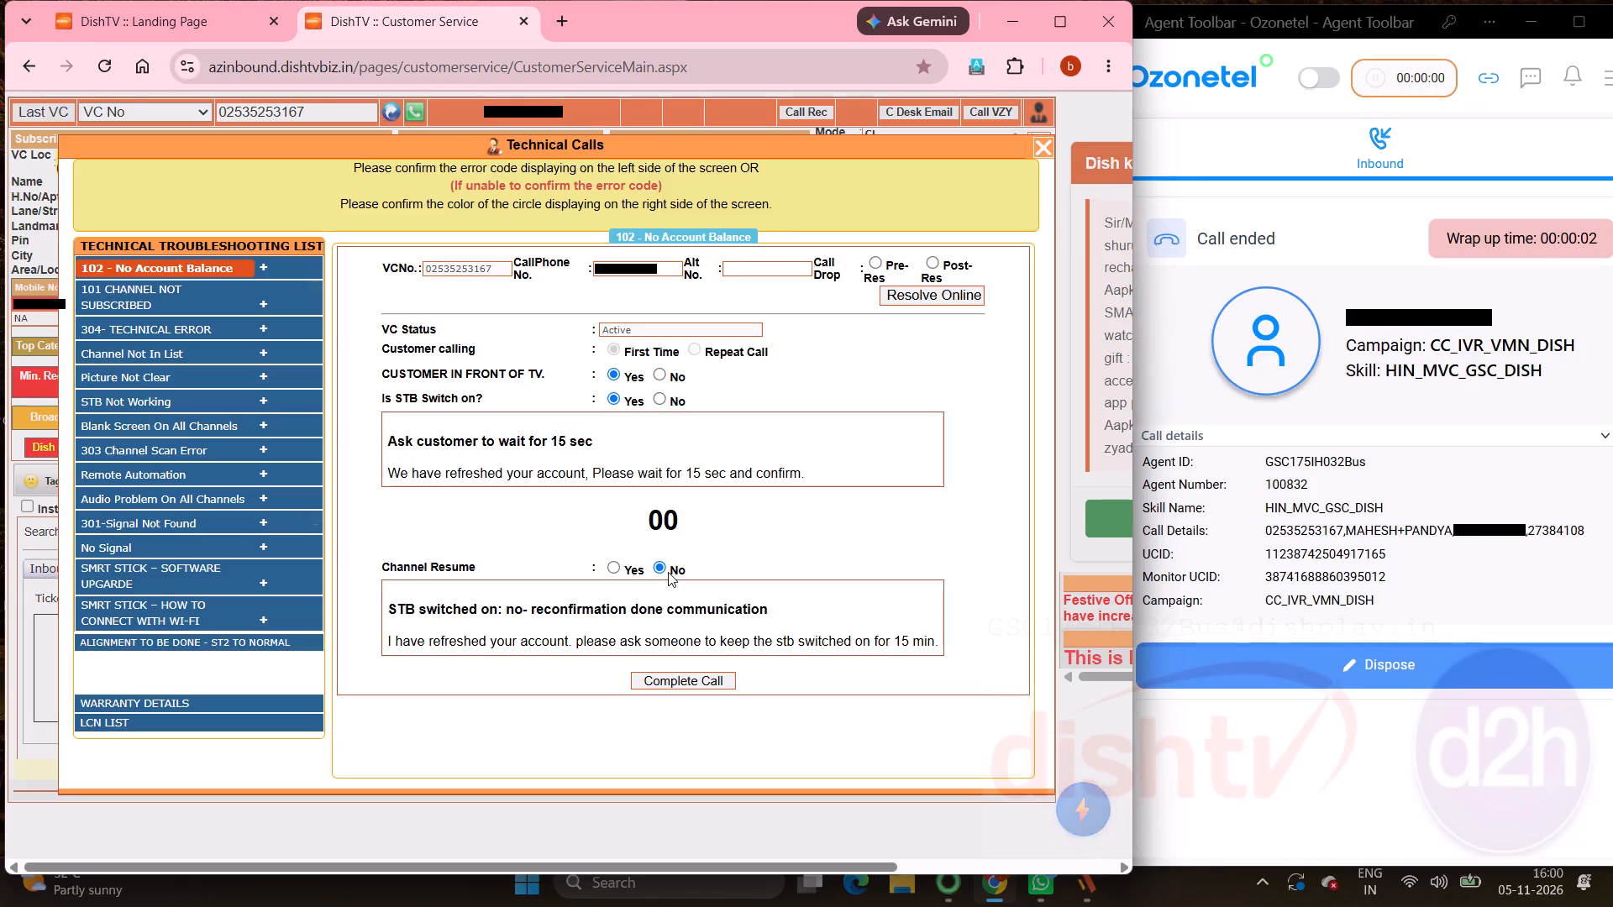
left_click(696, 679)
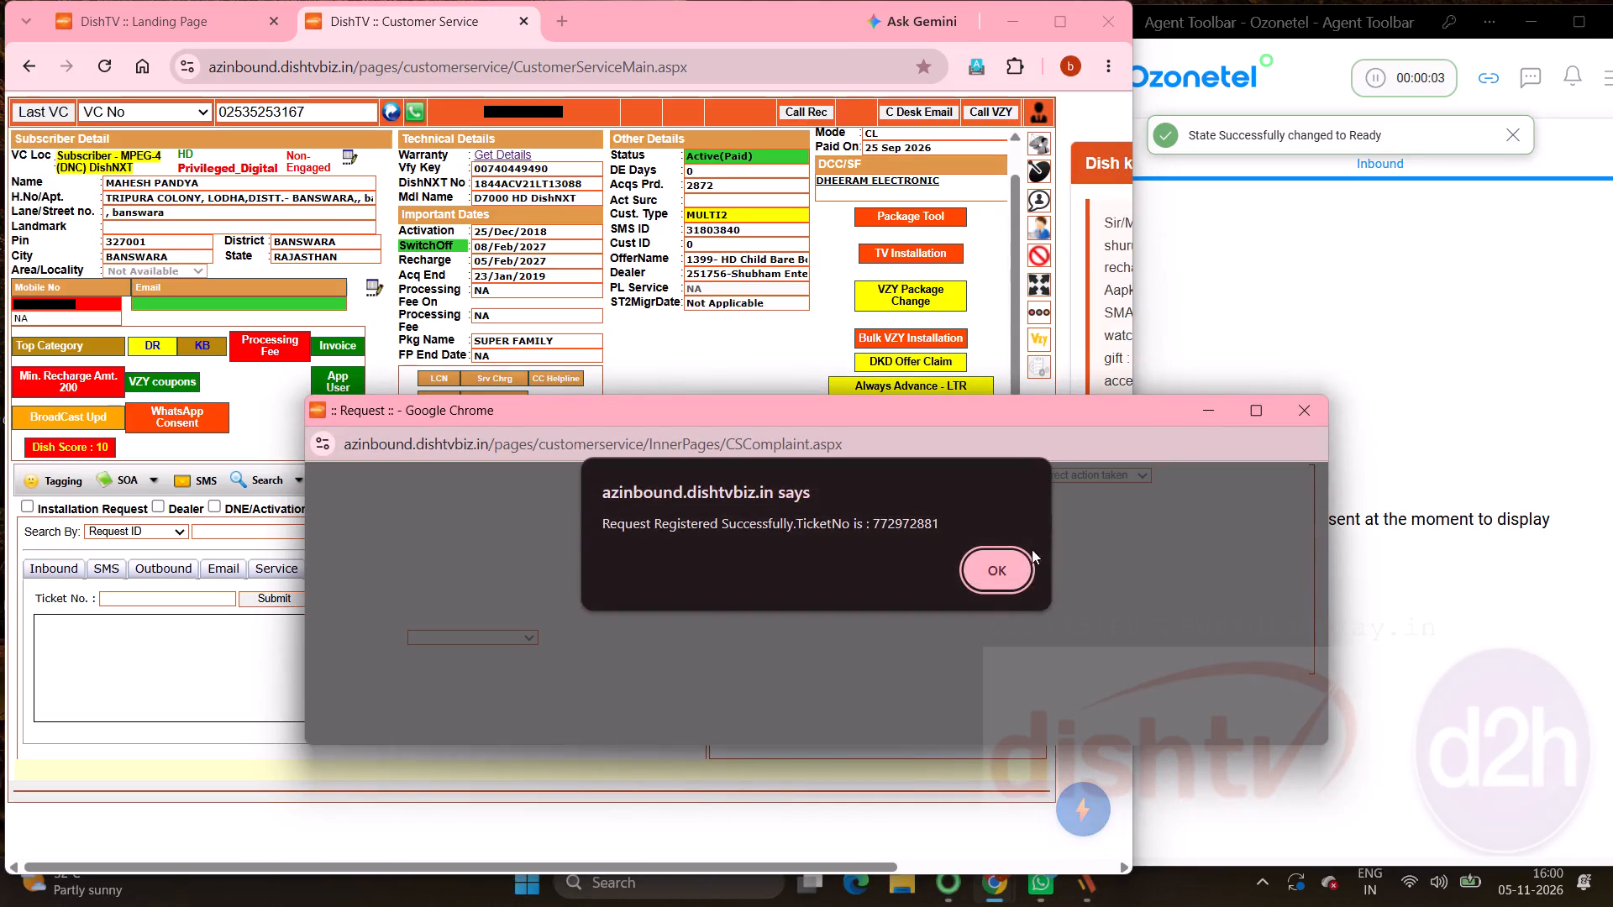
left_click(1005, 575)
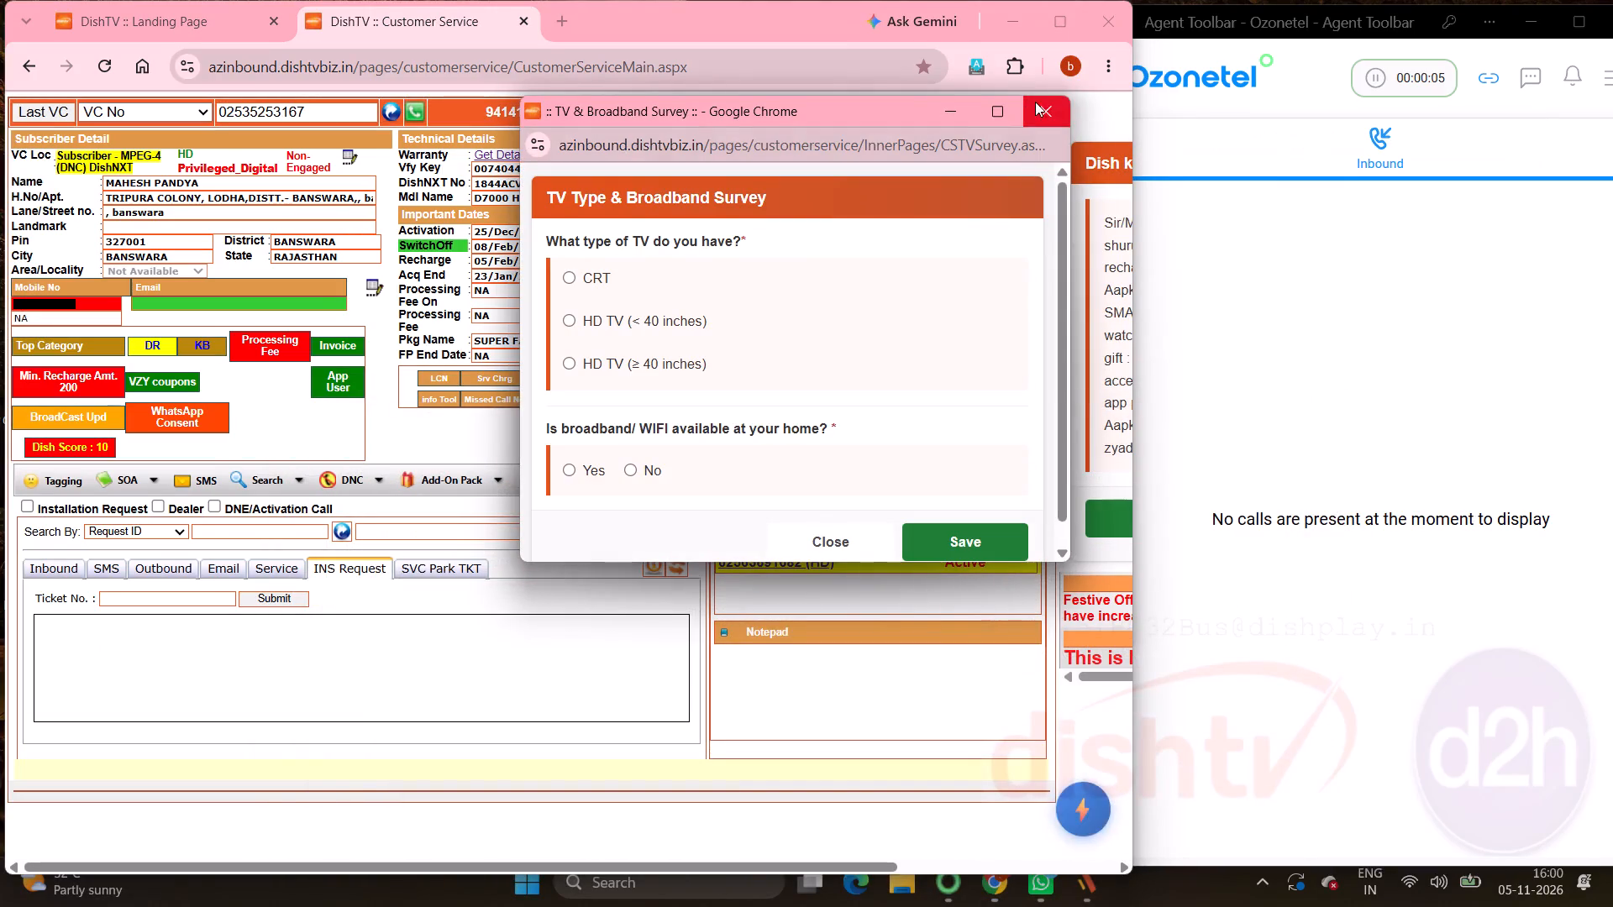
left_click(1053, 105)
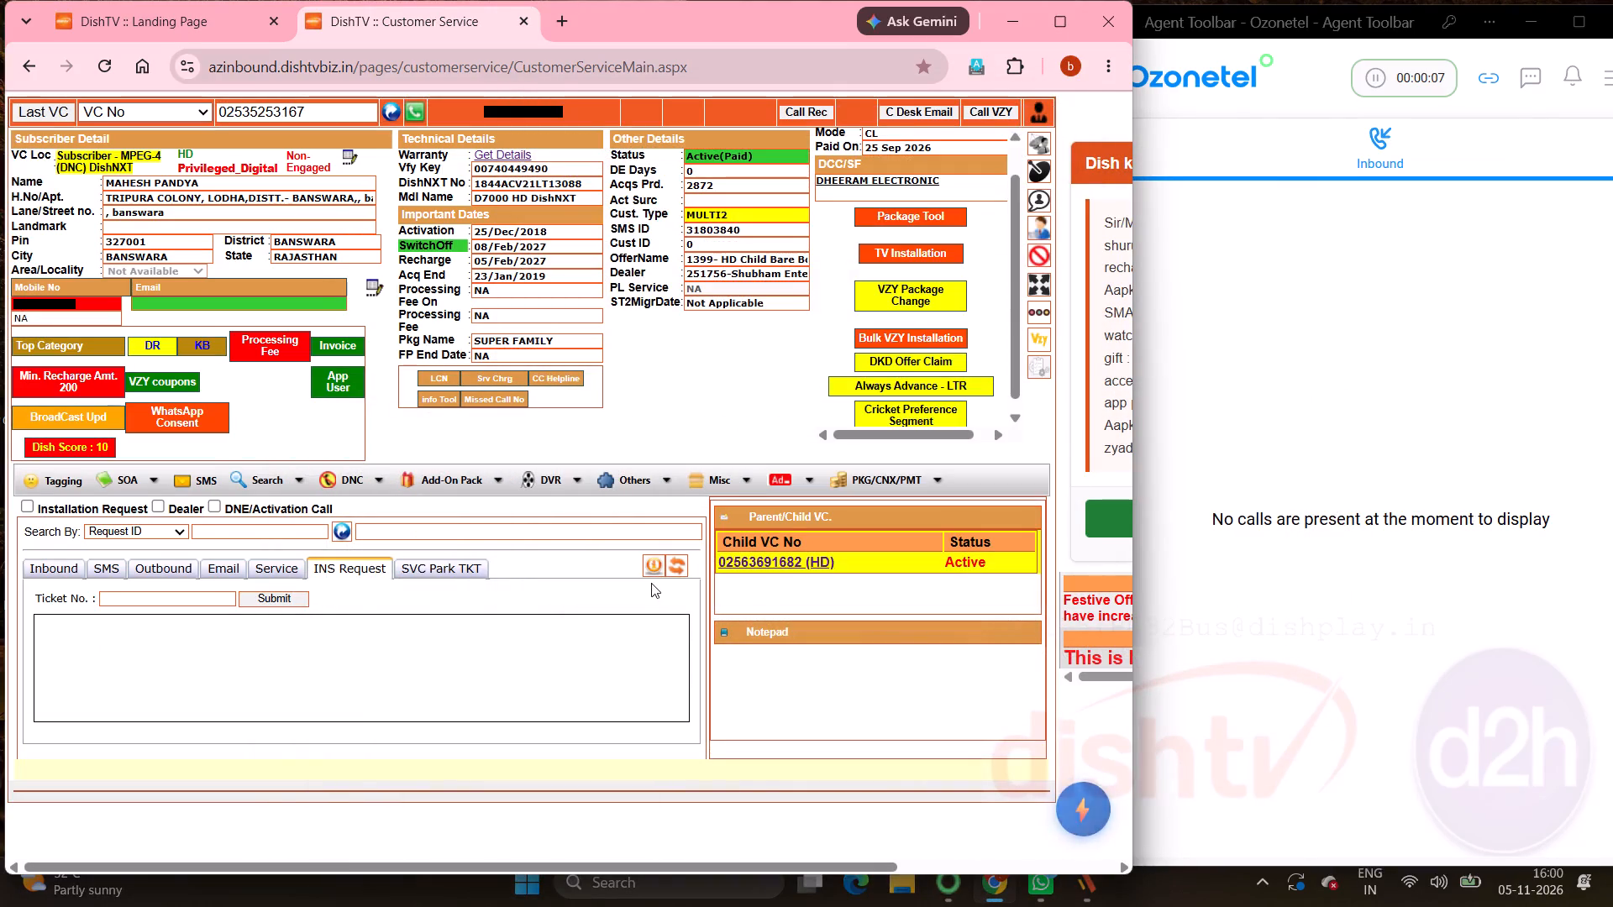
Check the newly registered complaint in the account's More Details list and close the list.
left_click(648, 573)
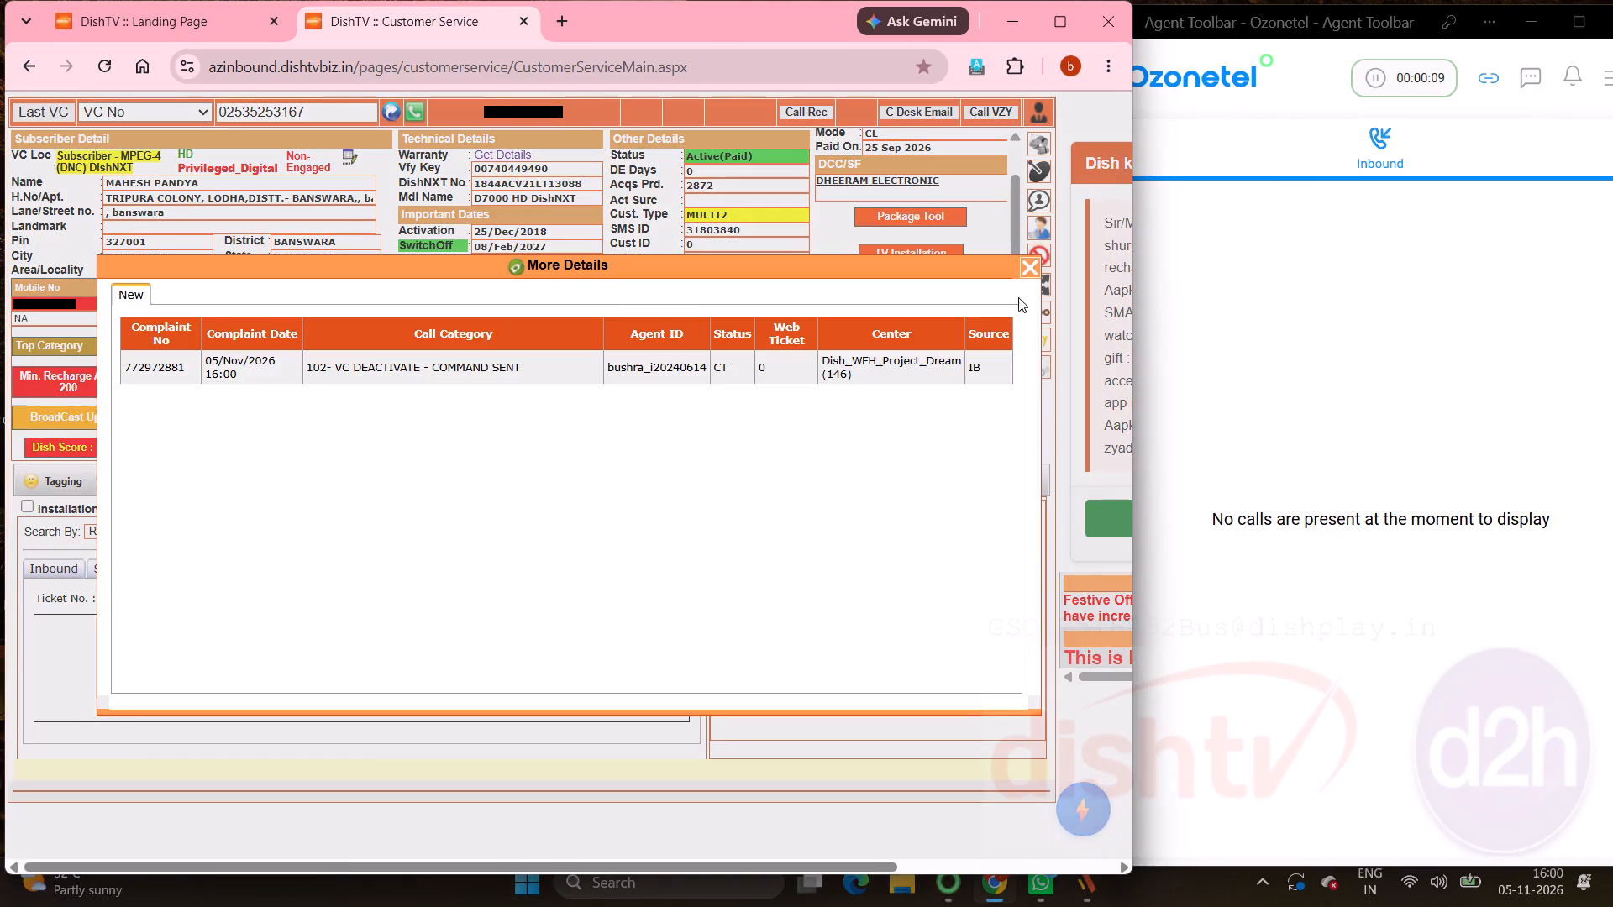
left_click(1032, 272)
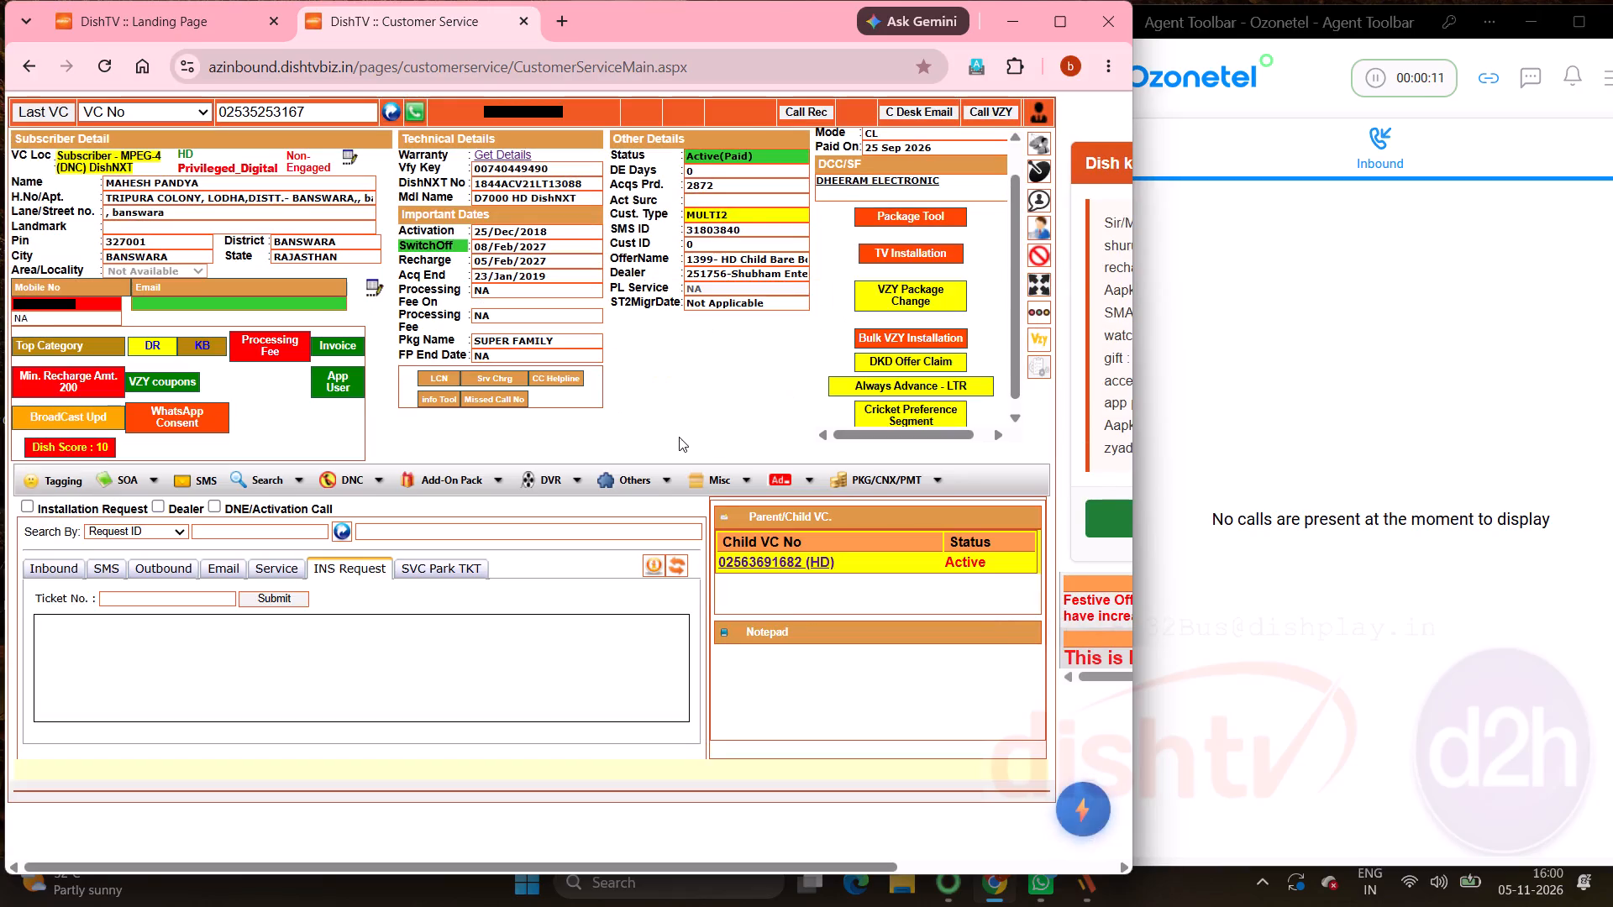
Switch to the Ozonetel Agent Toolbar, refresh and review the agent Performance data, then return to the CRM.
left_click(1612, 82)
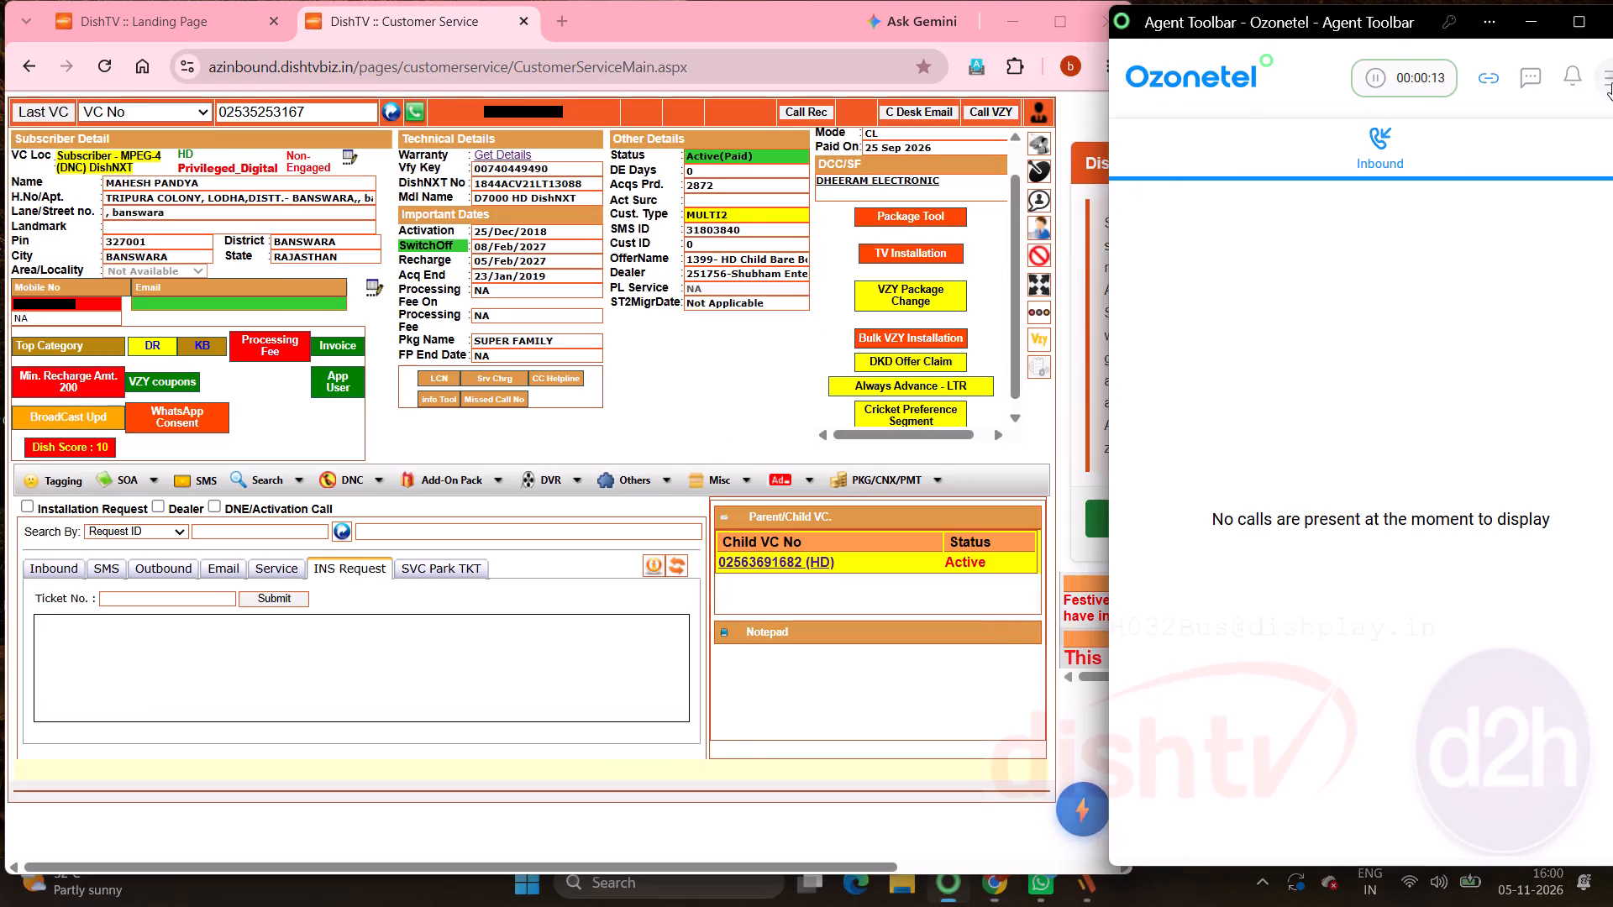
left_click(1244, 244)
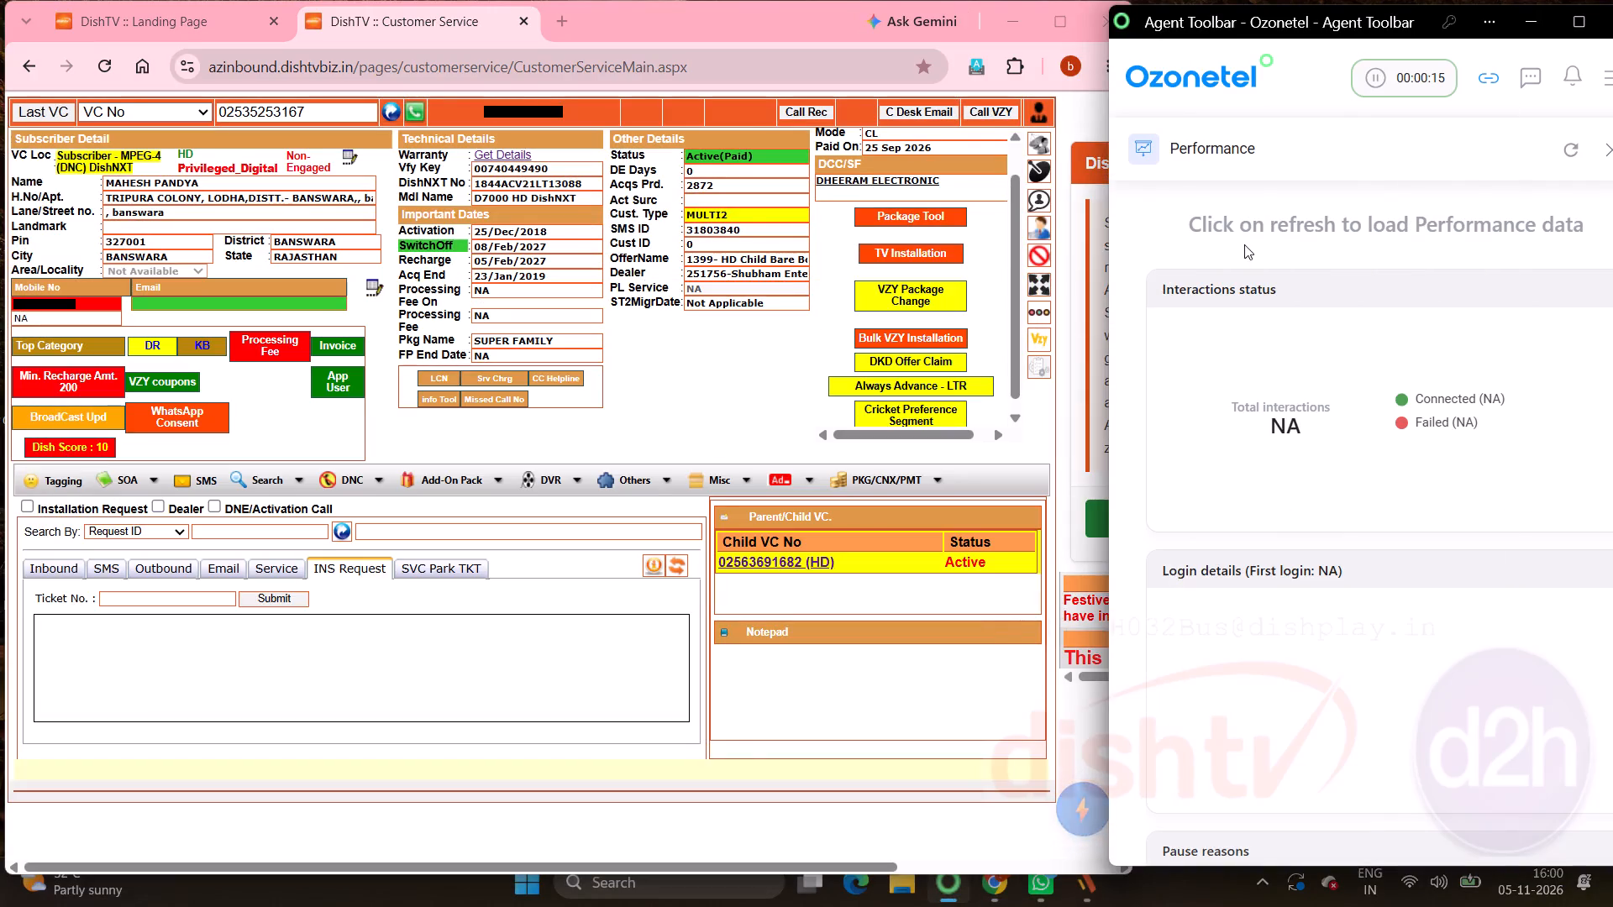
left_click(1576, 144)
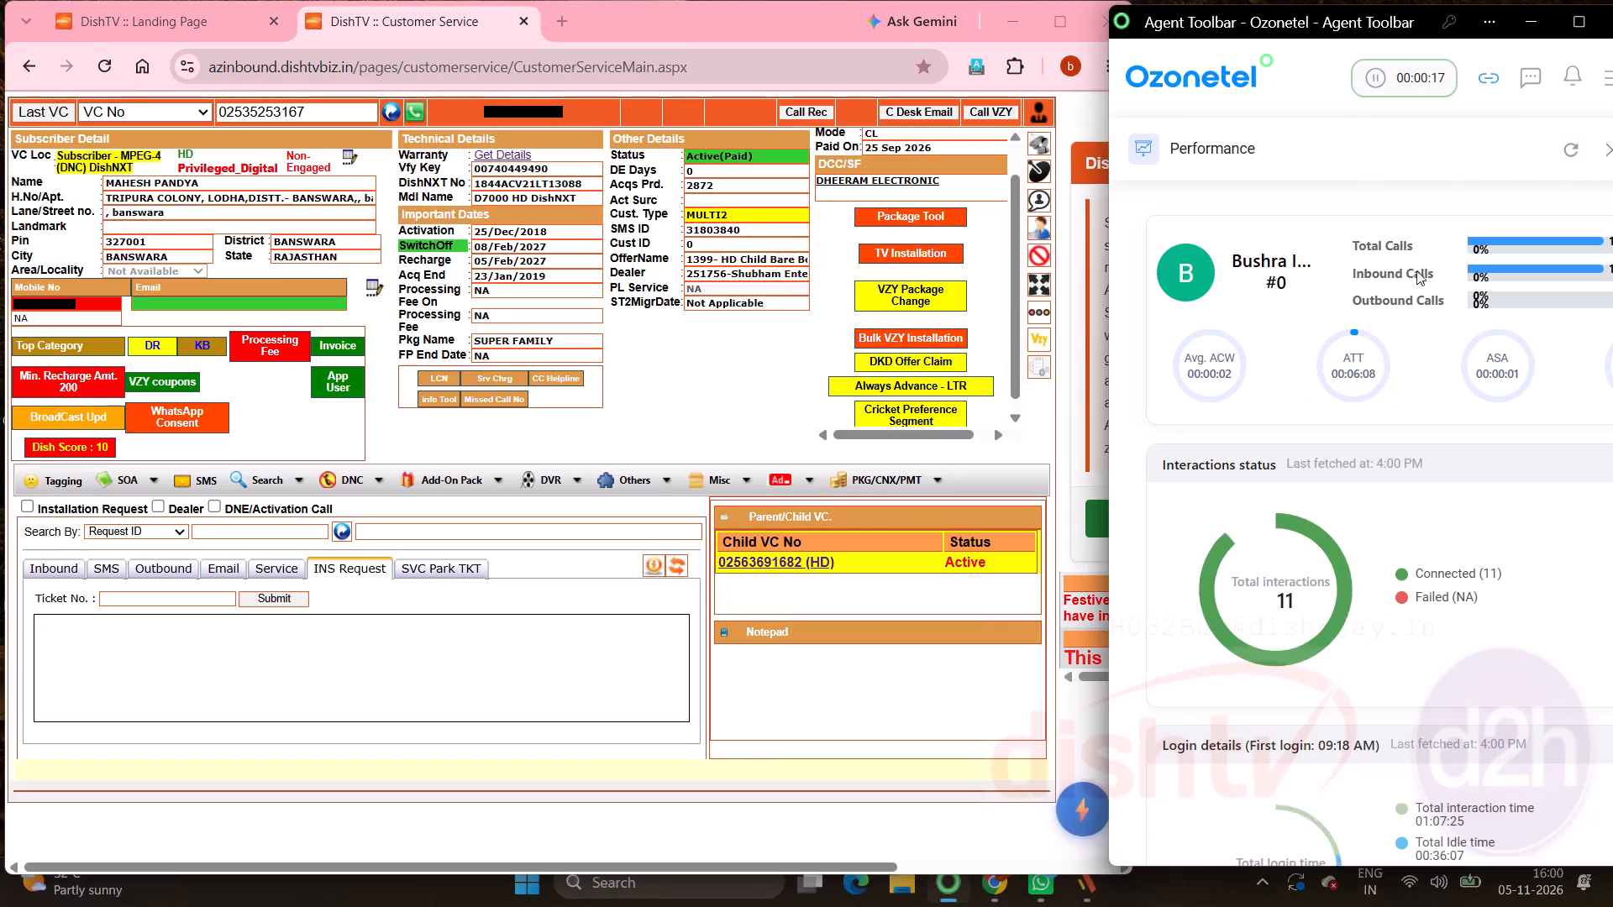
scroll(1185, 737, "down", 6)
scroll(1185, 737, "up", 5)
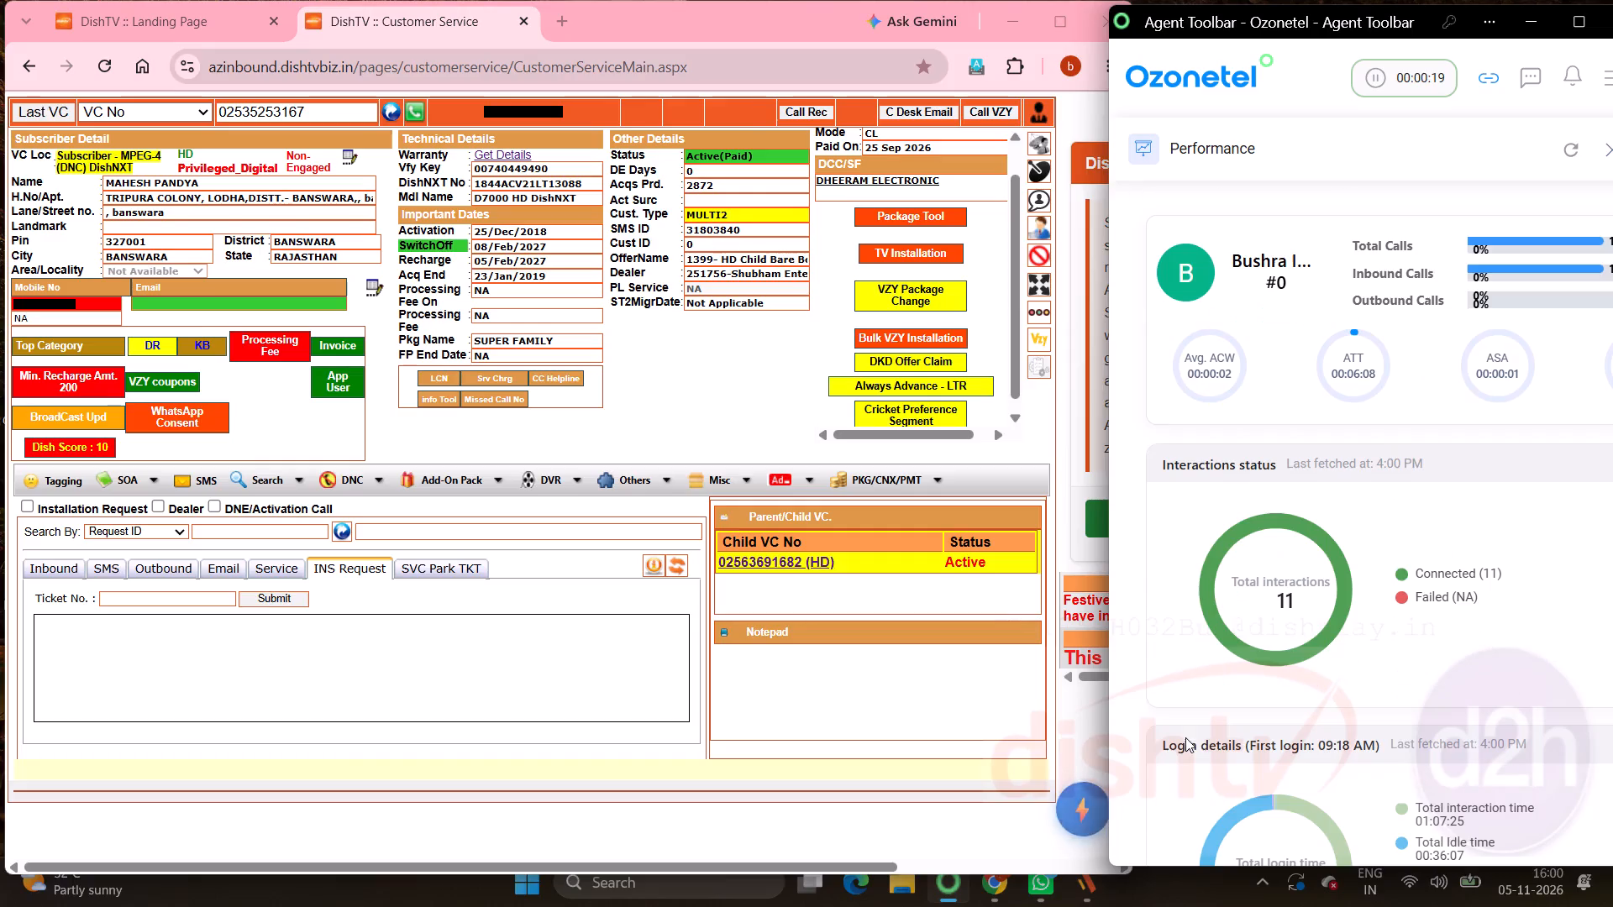
left_click(1610, 155)
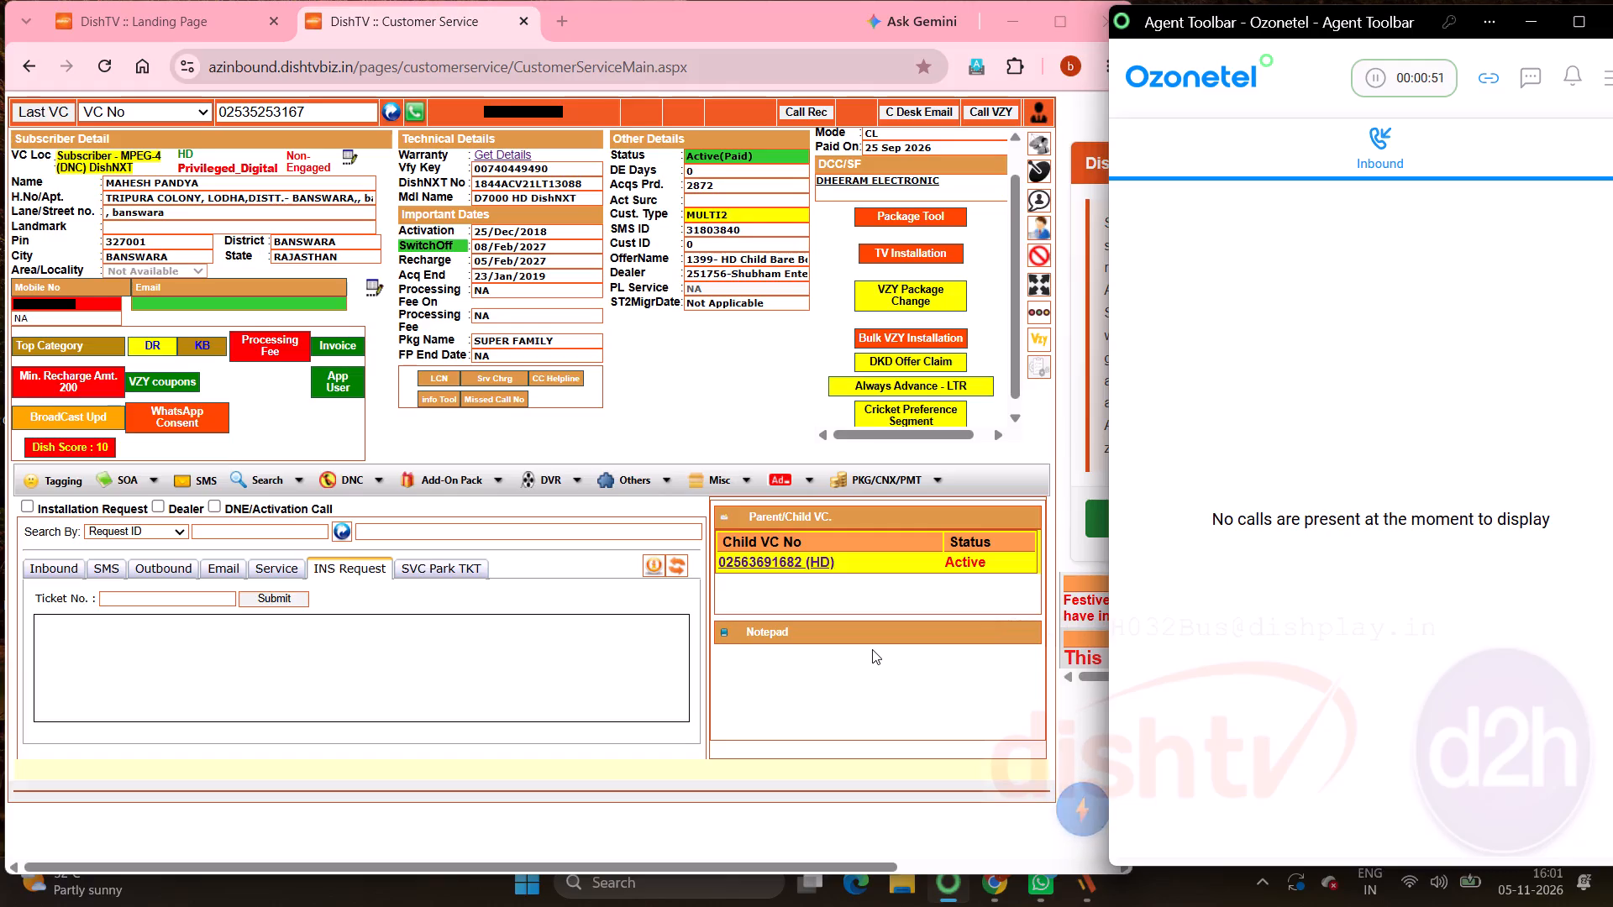
left_click(872, 649)
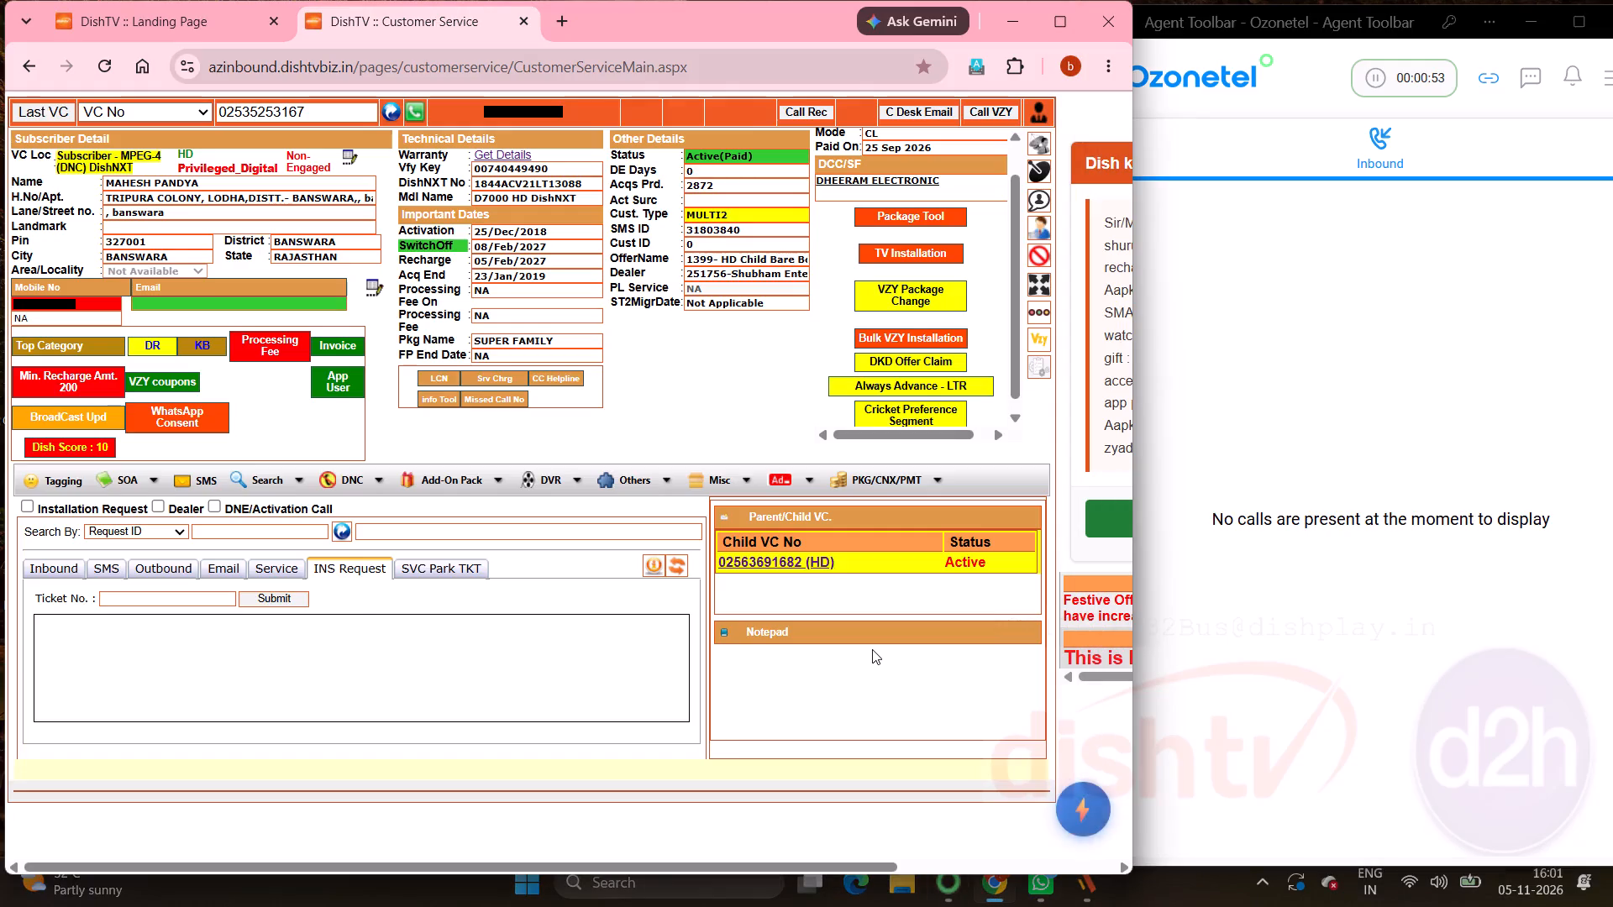
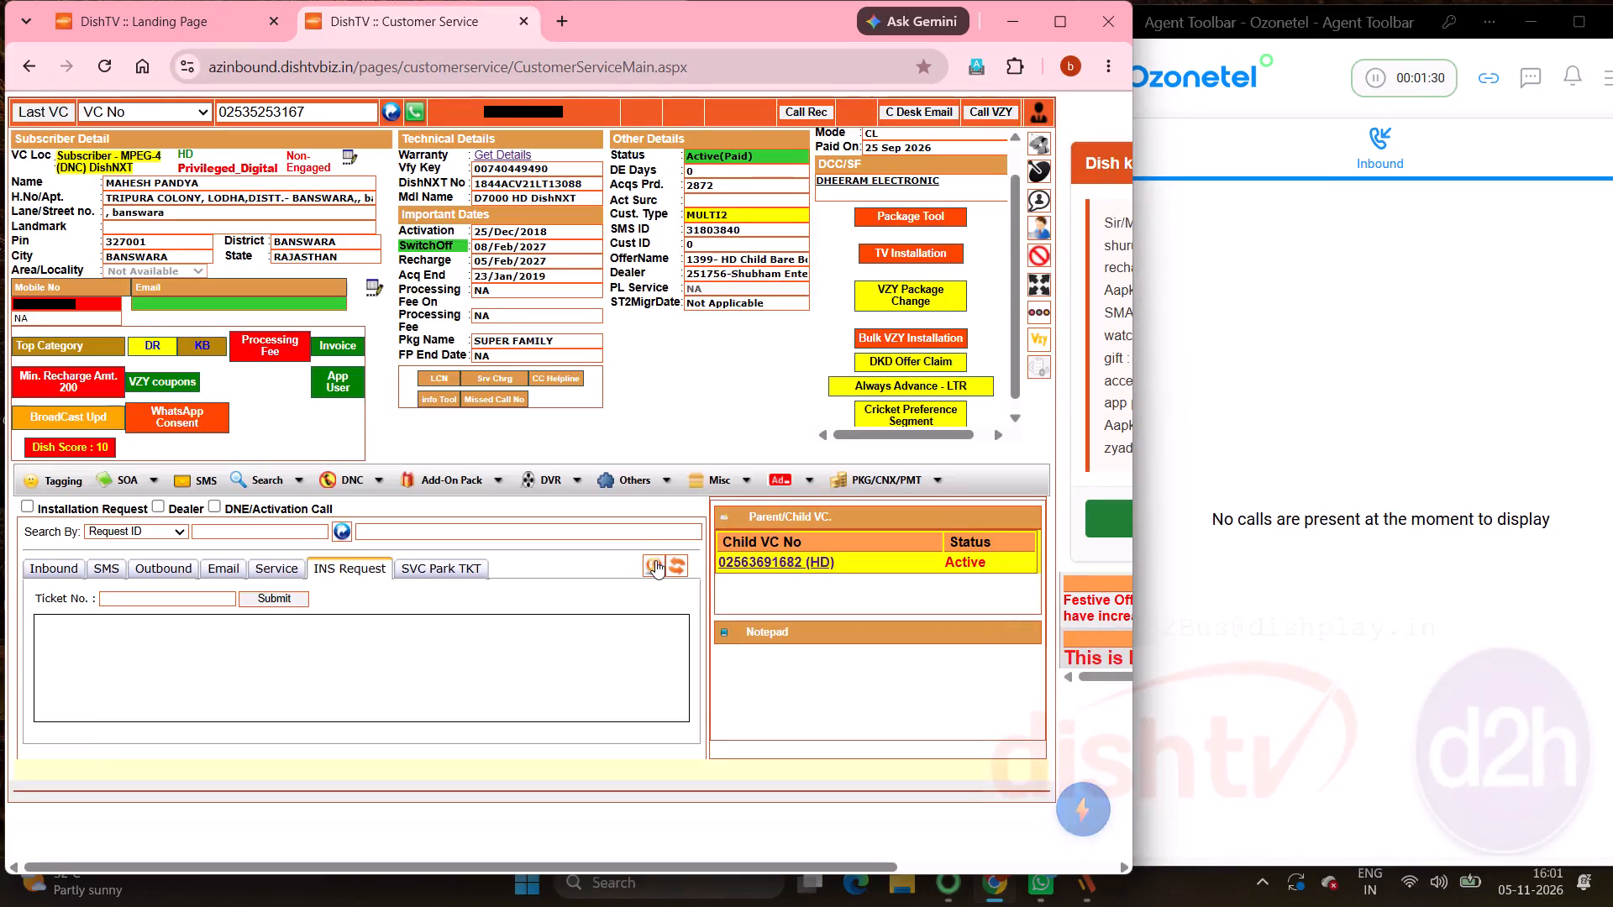
Review the complaint listed in the subscriber account's More Details list again and close the list.
left_click(655, 560)
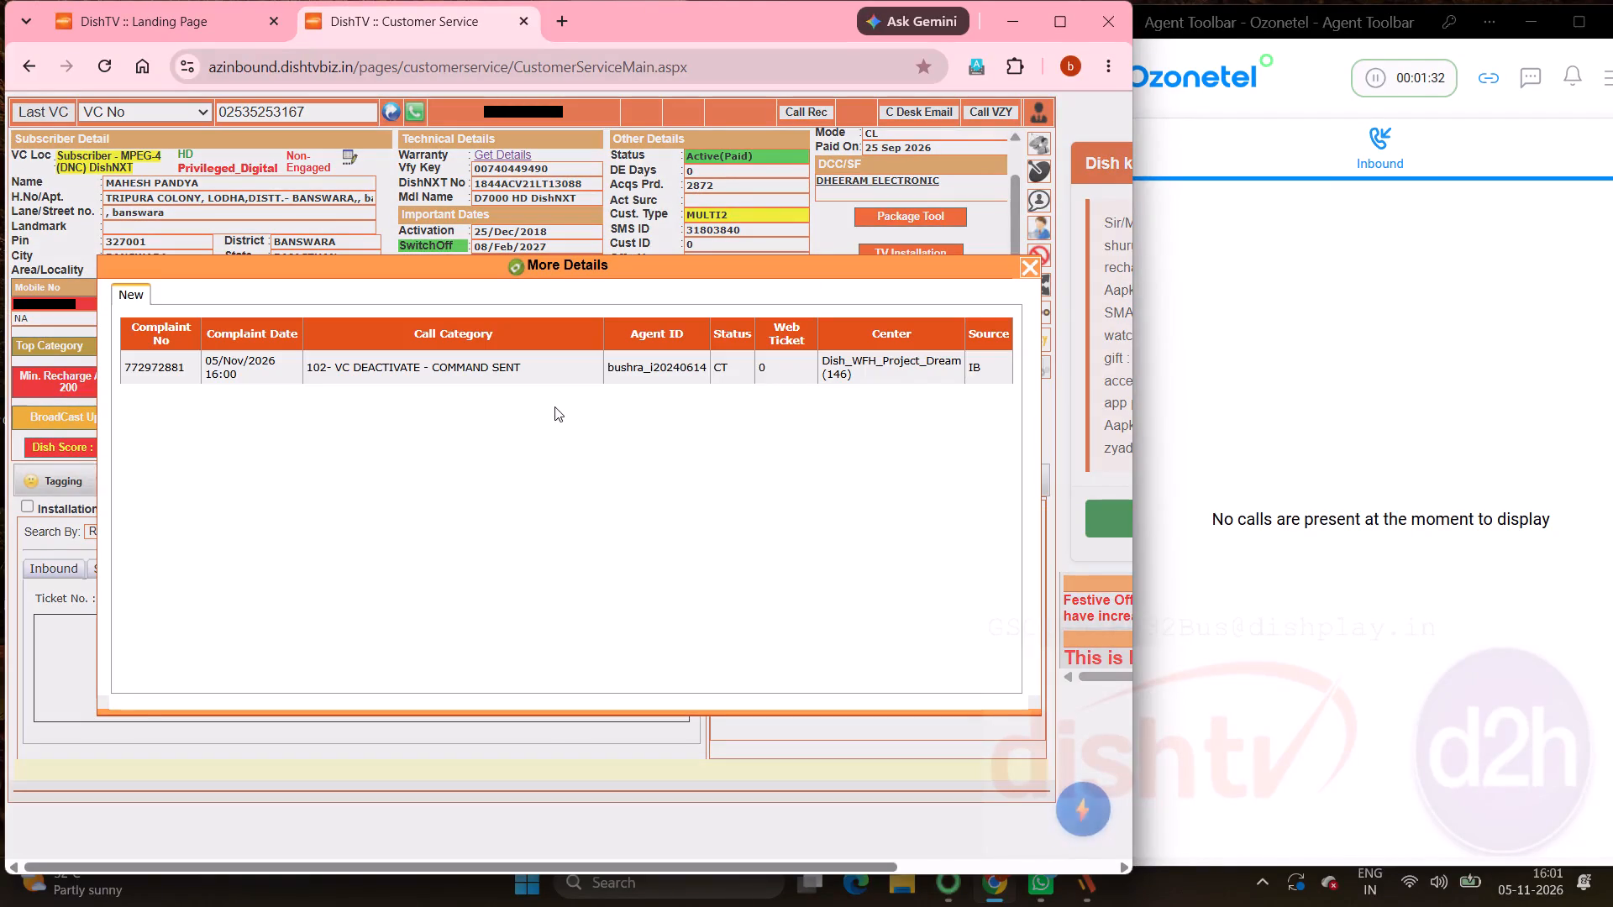
left_click(1027, 267)
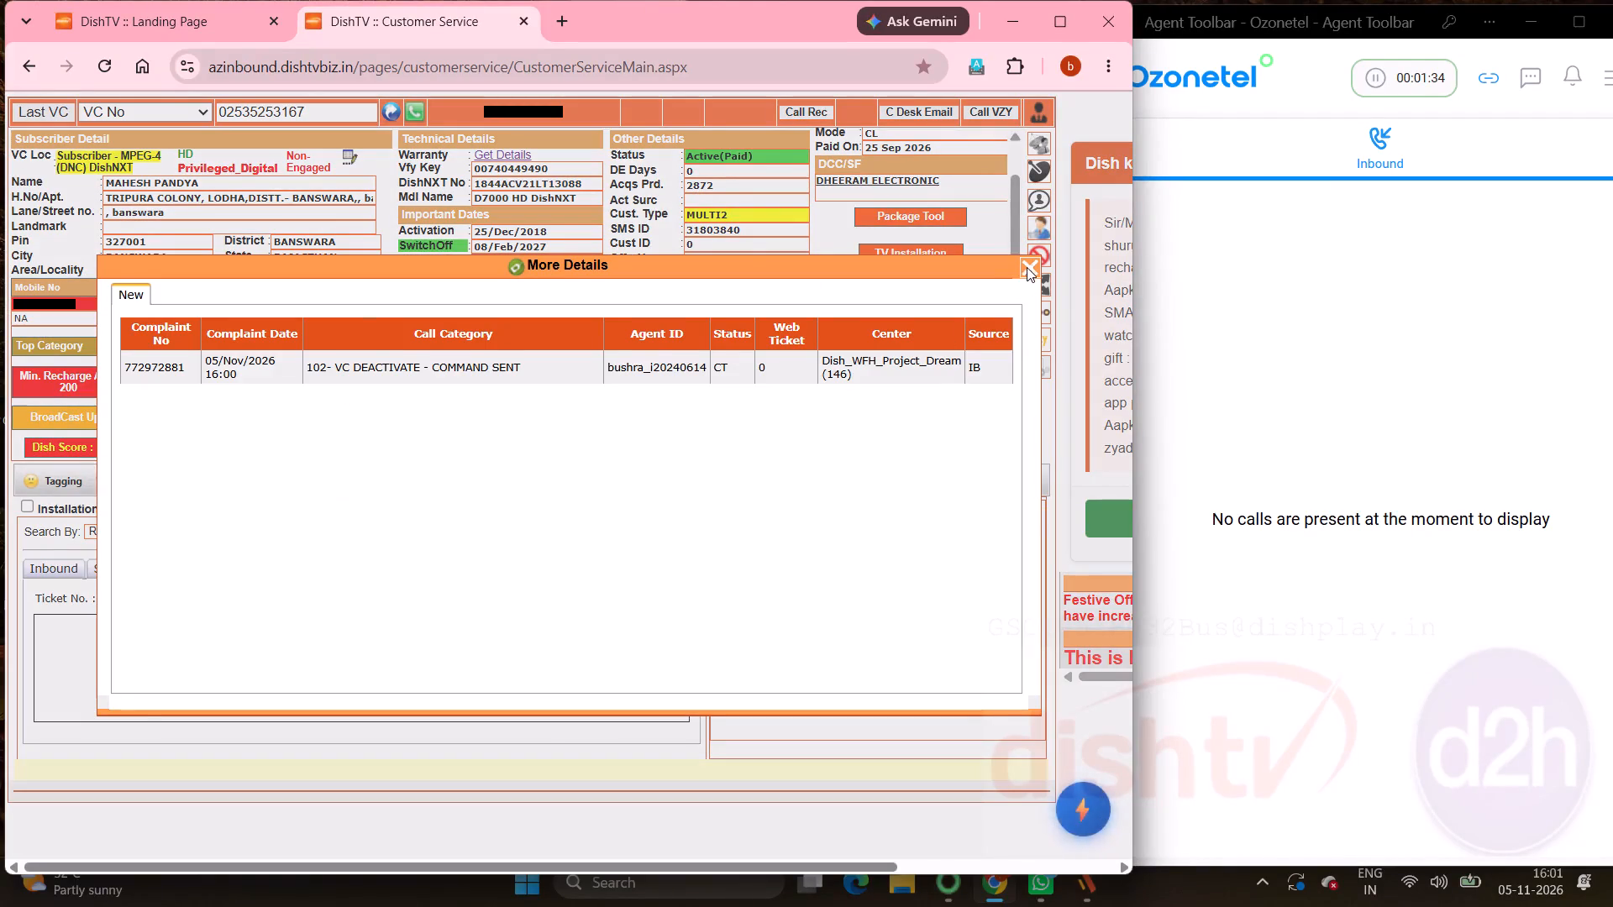
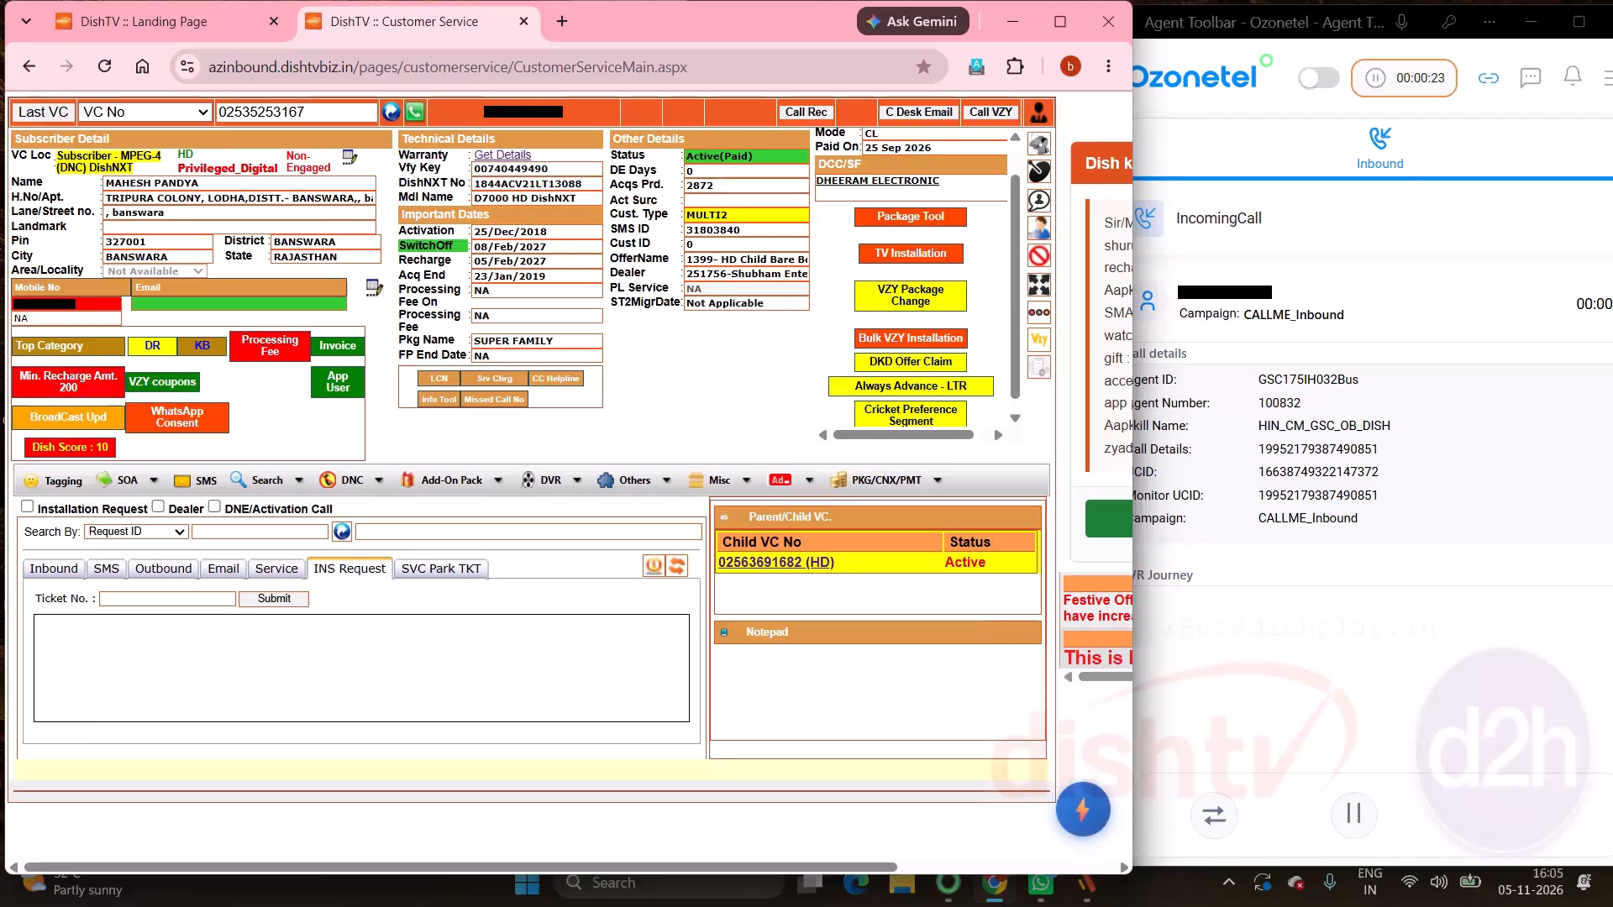
Load the incoming caller's subscriber account and dismiss the customer retention and Mobile Updation windows without changes.
left_click(415, 114)
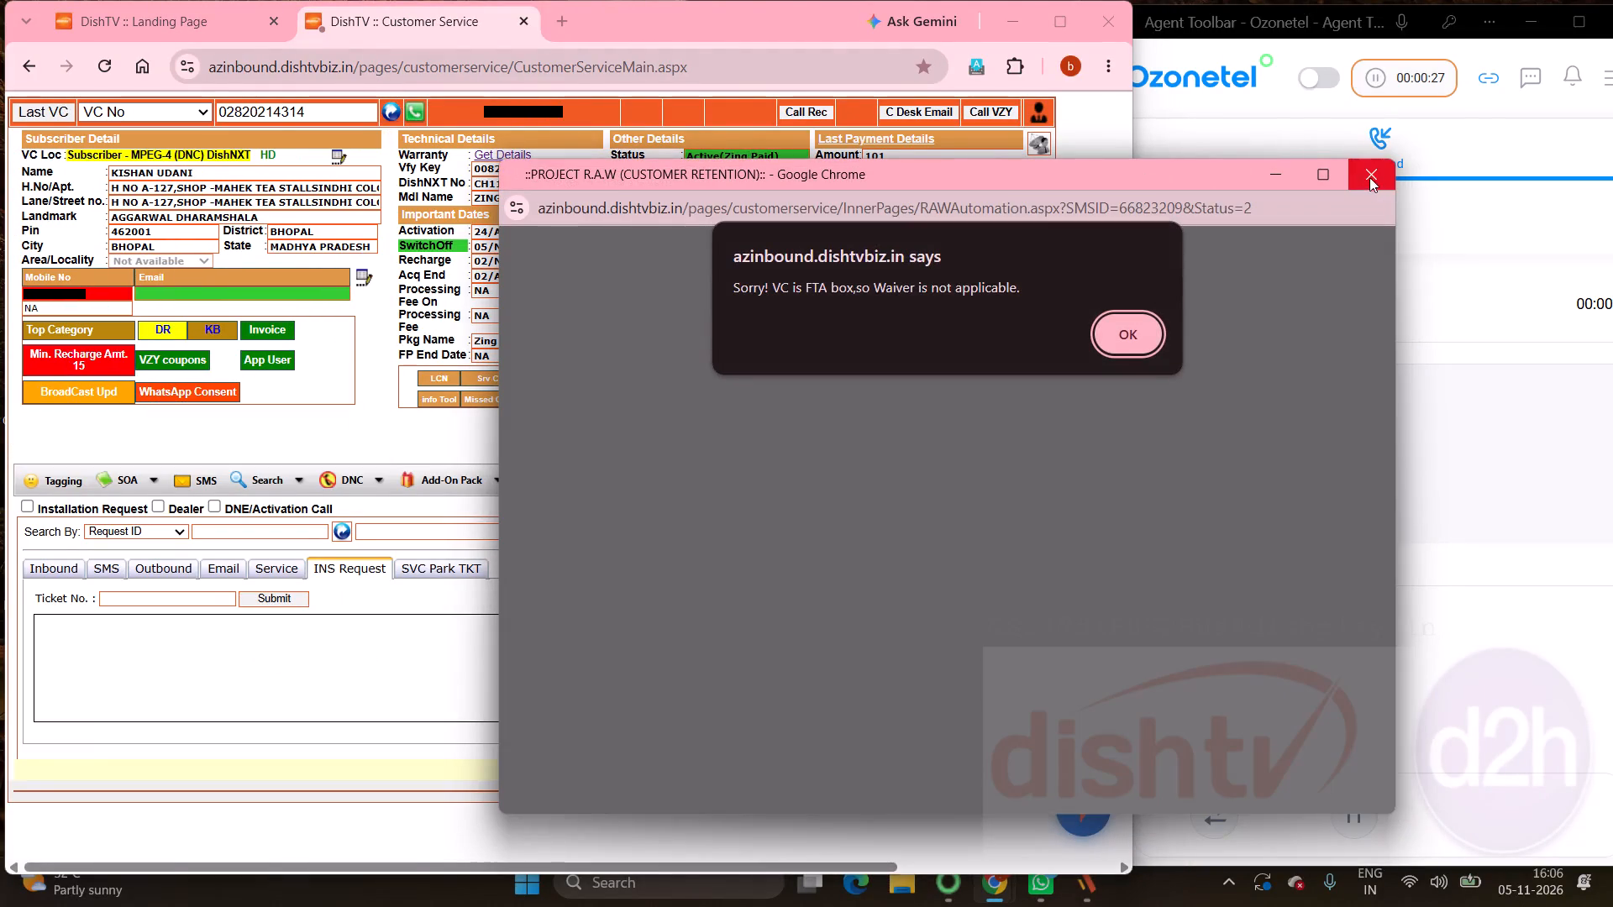
left_click(1139, 328)
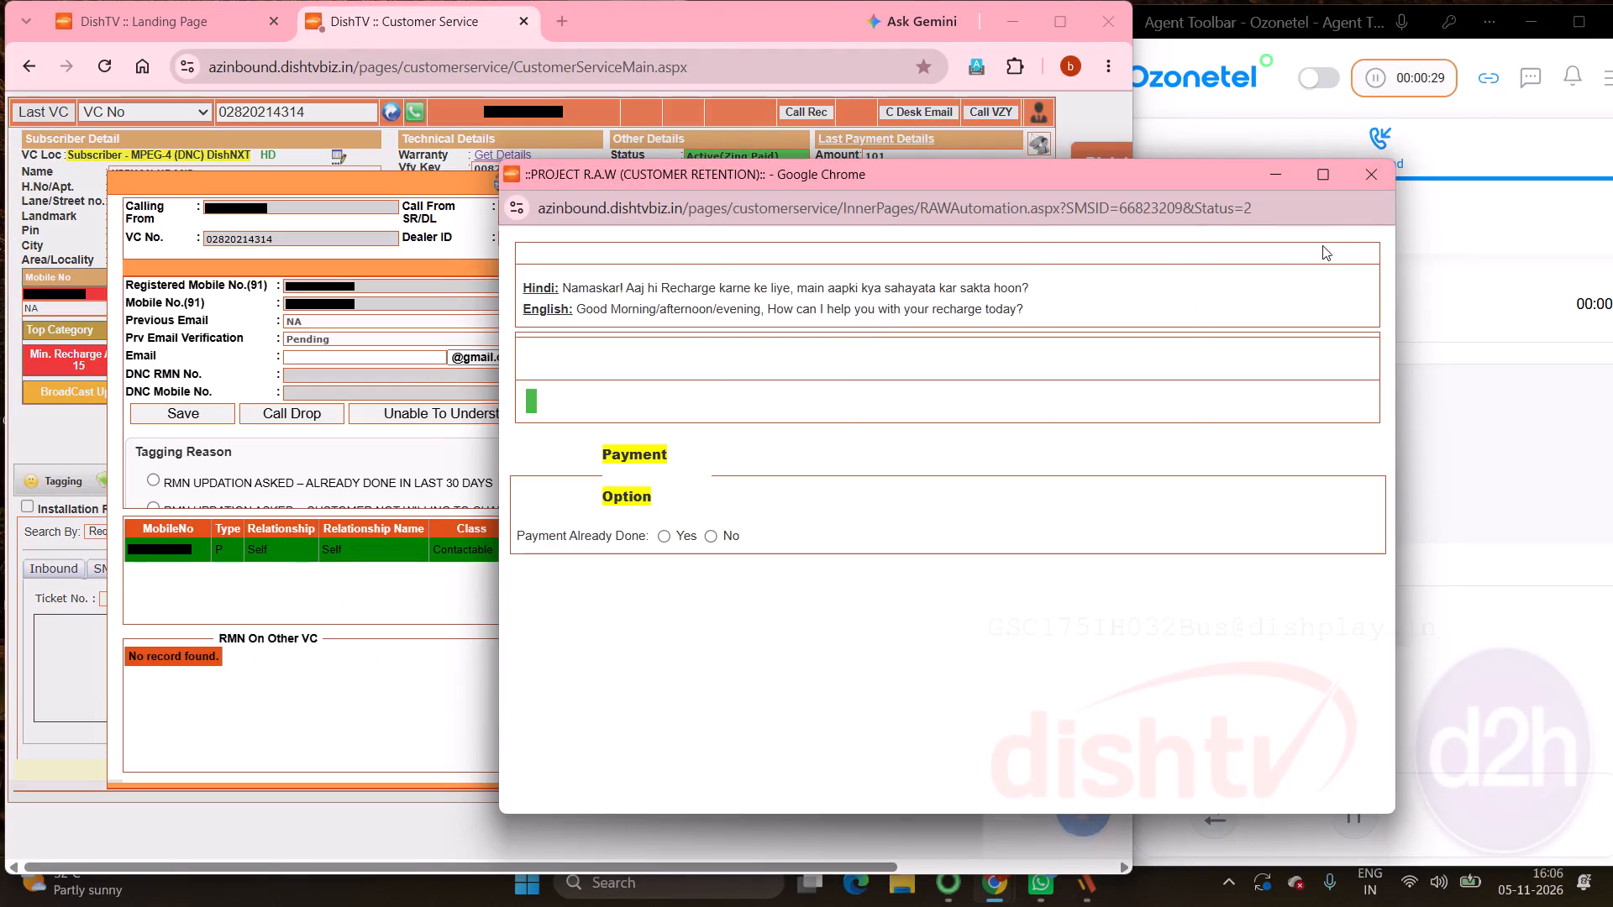
left_click(1372, 170)
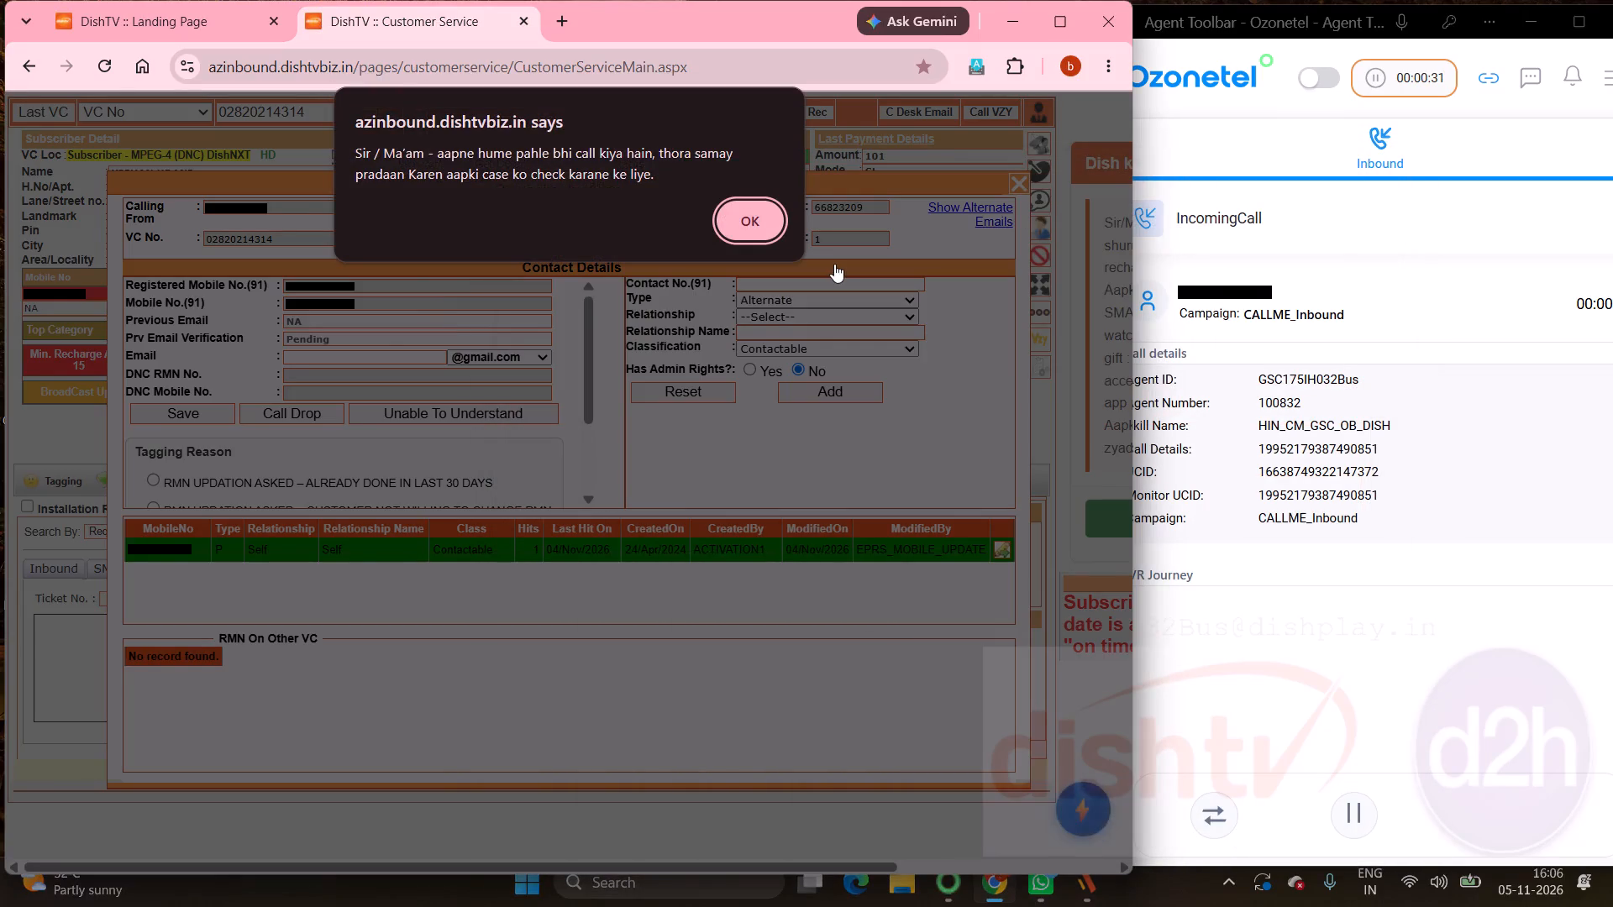
left_click(769, 208)
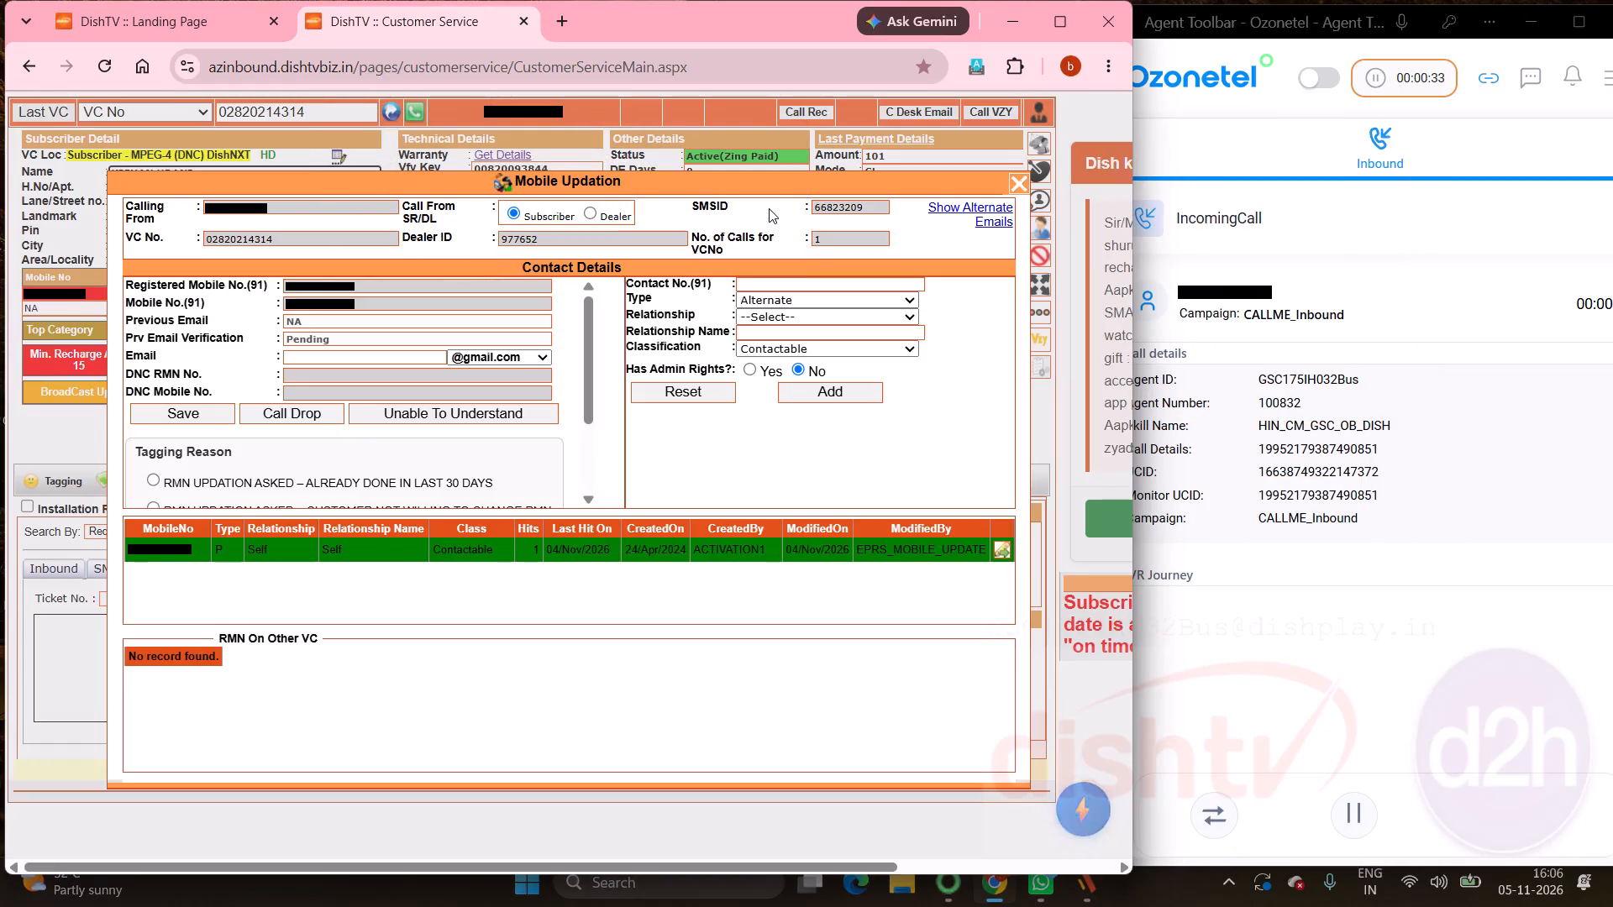
left_click(1017, 179)
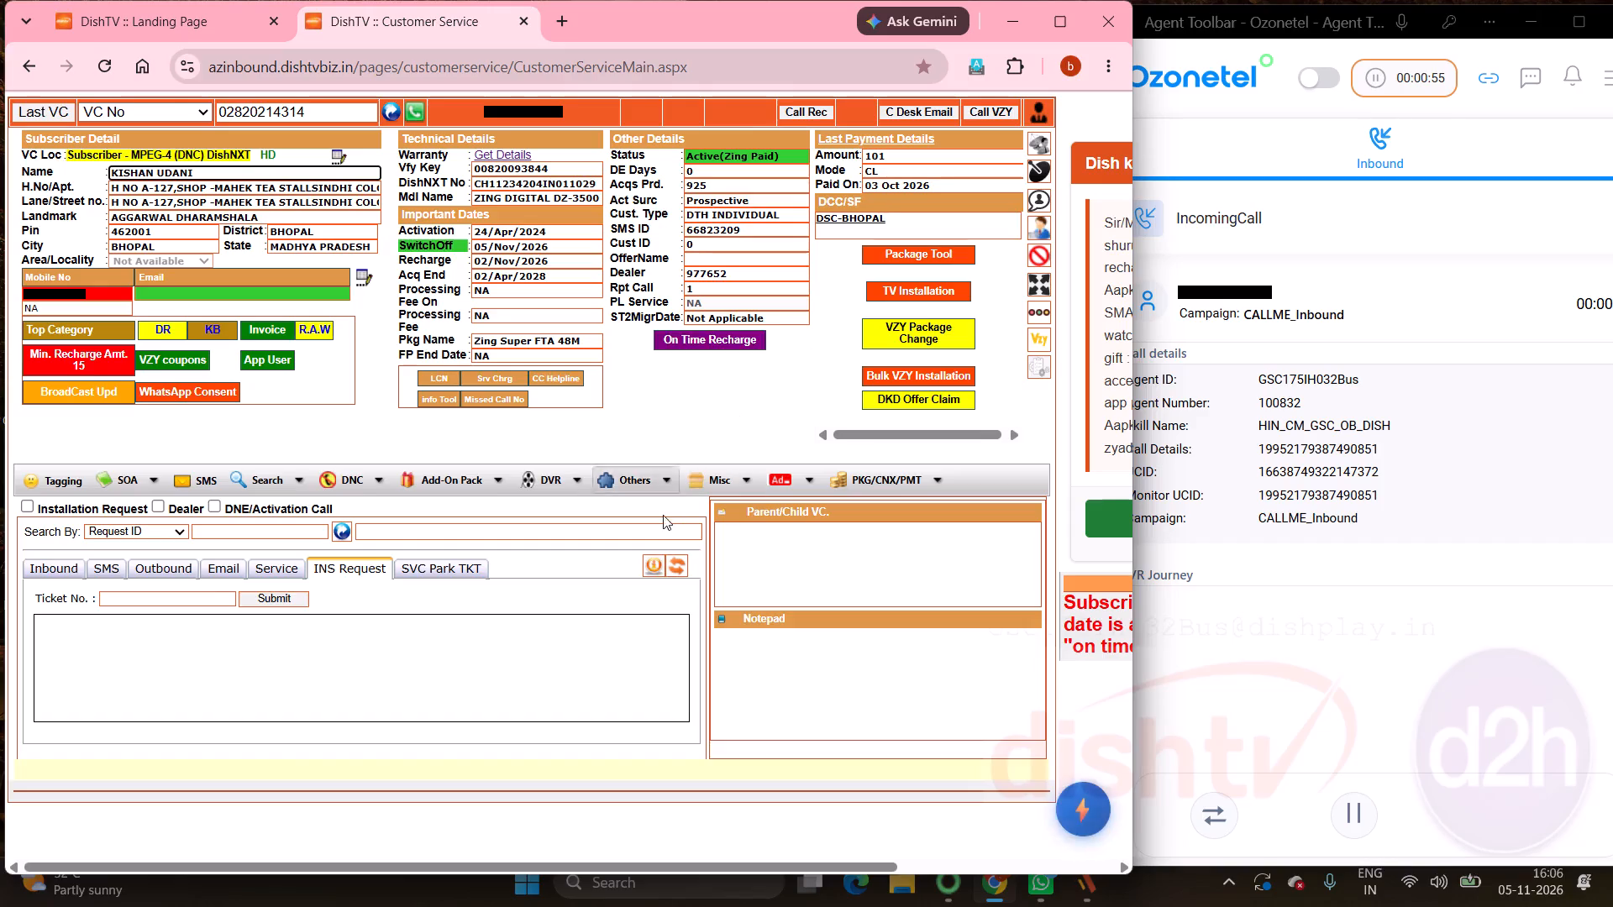
Review the subscriber's complaint history in the More Details list and close the list.
left_click(656, 568)
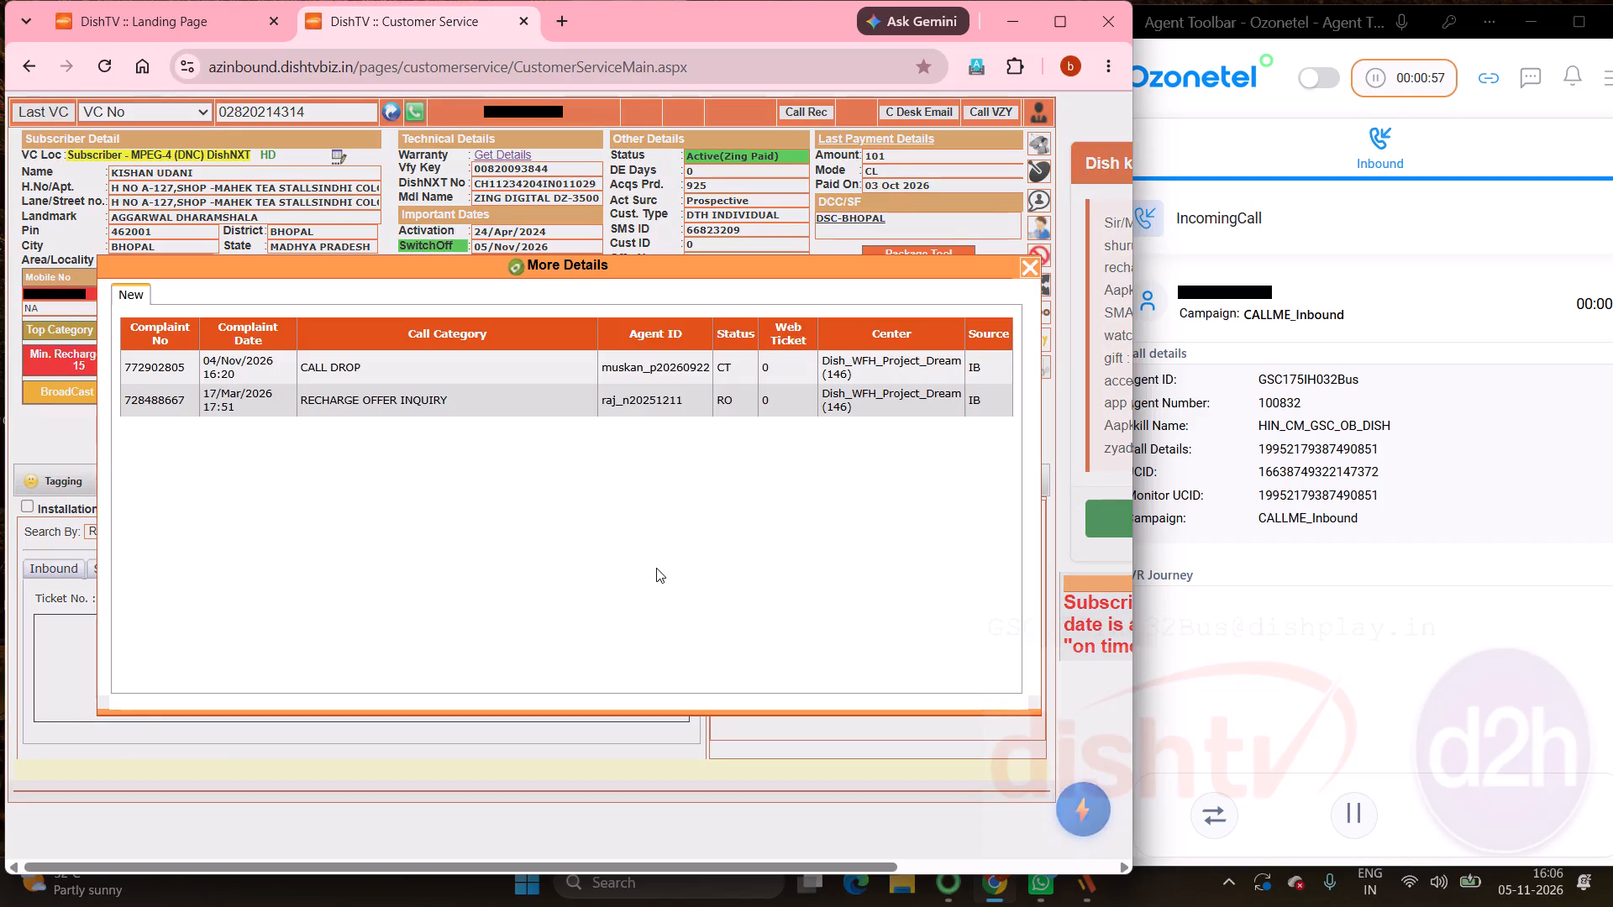
left_click(1035, 267)
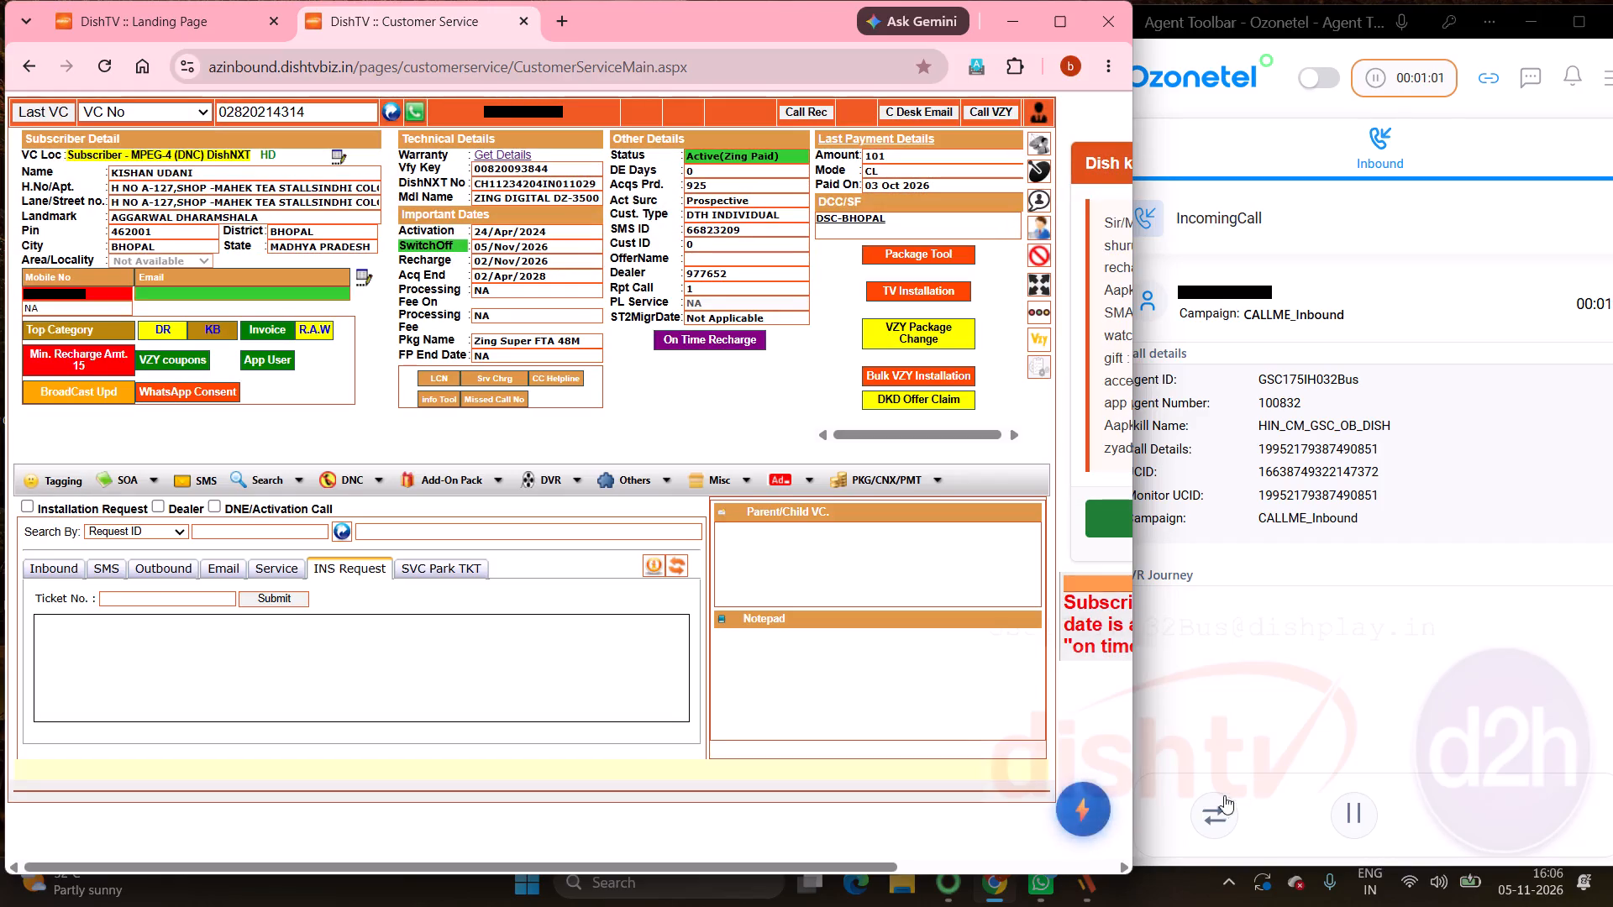
In Ozonetel's agent toolbar, transfer the active call to the NoResponse IVR.
left_click(1215, 805)
left_click(1479, 703)
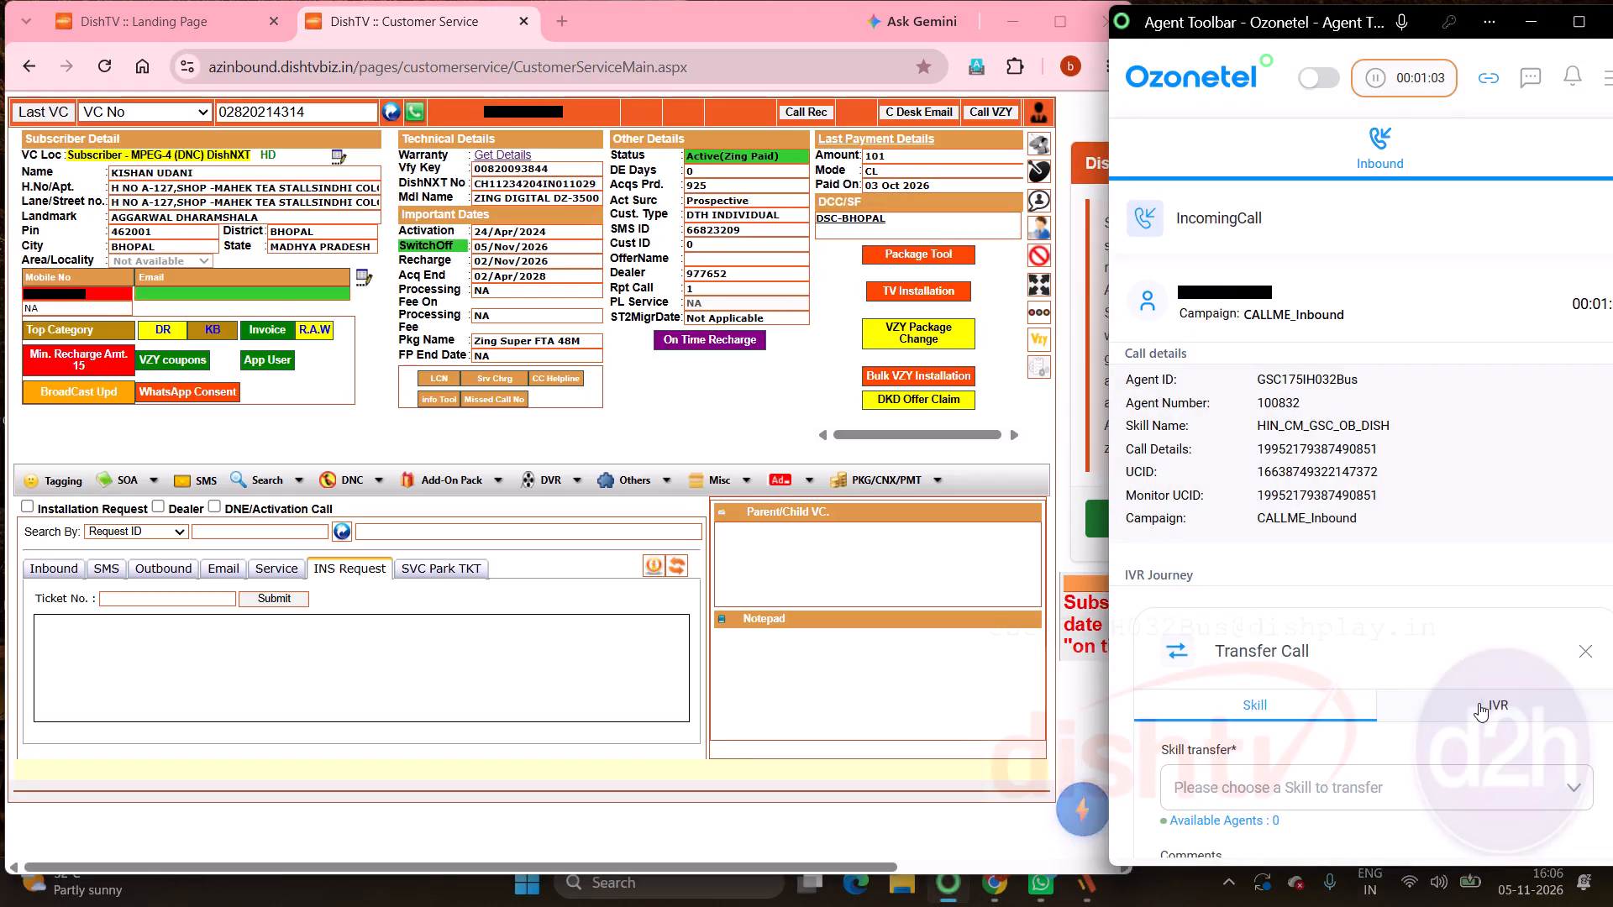
left_click(1274, 796)
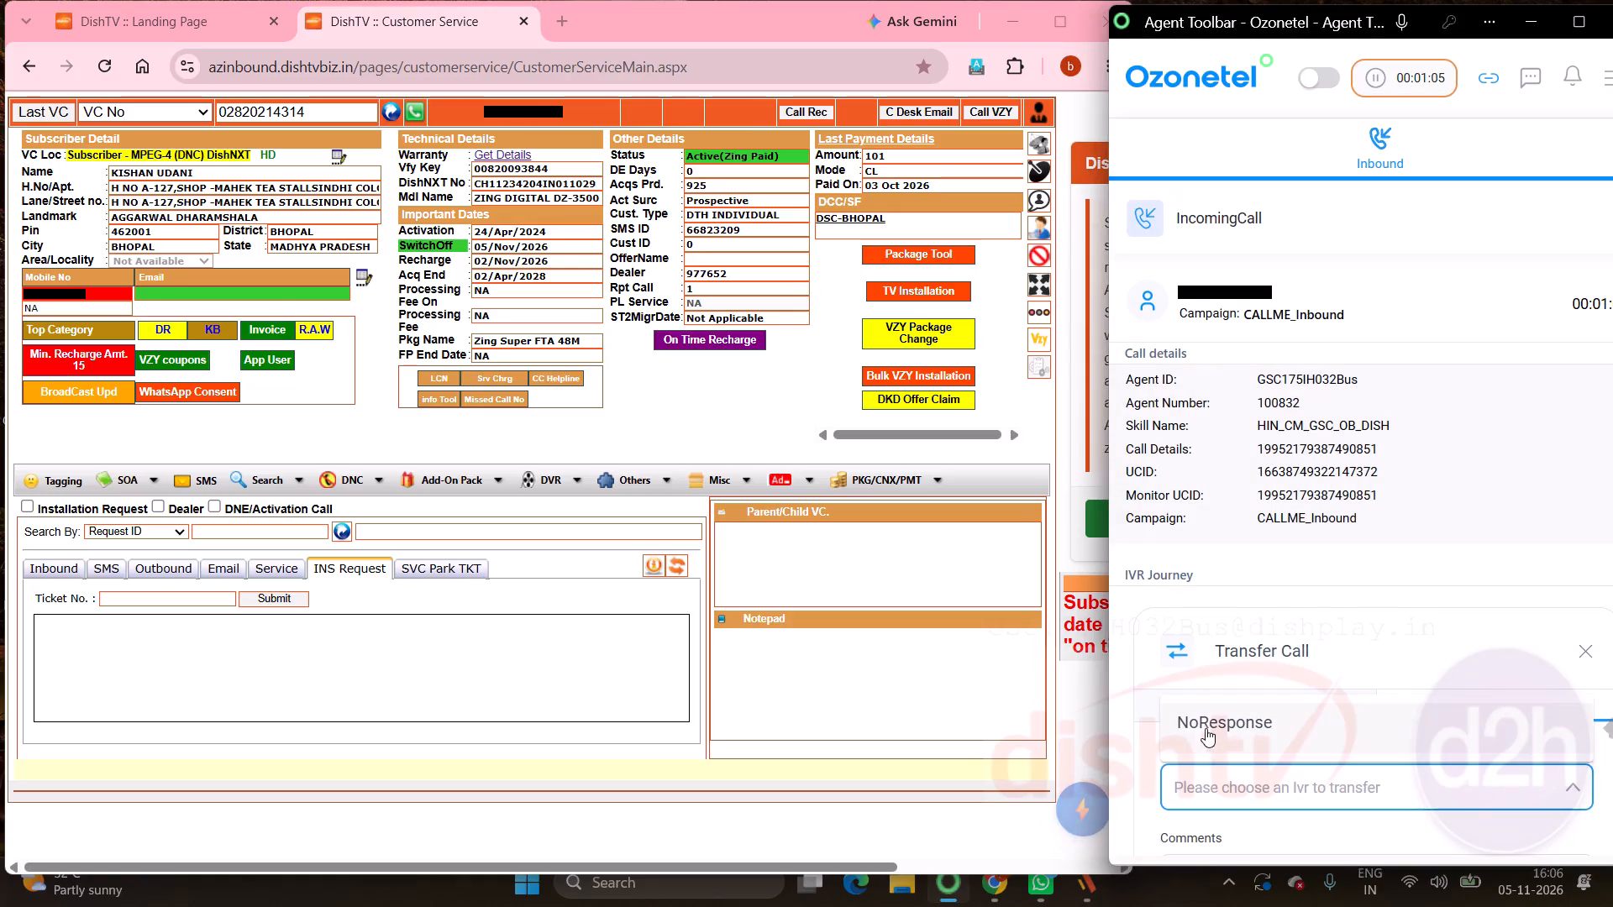
left_click(1197, 716)
scroll(1413, 749, "down", 2)
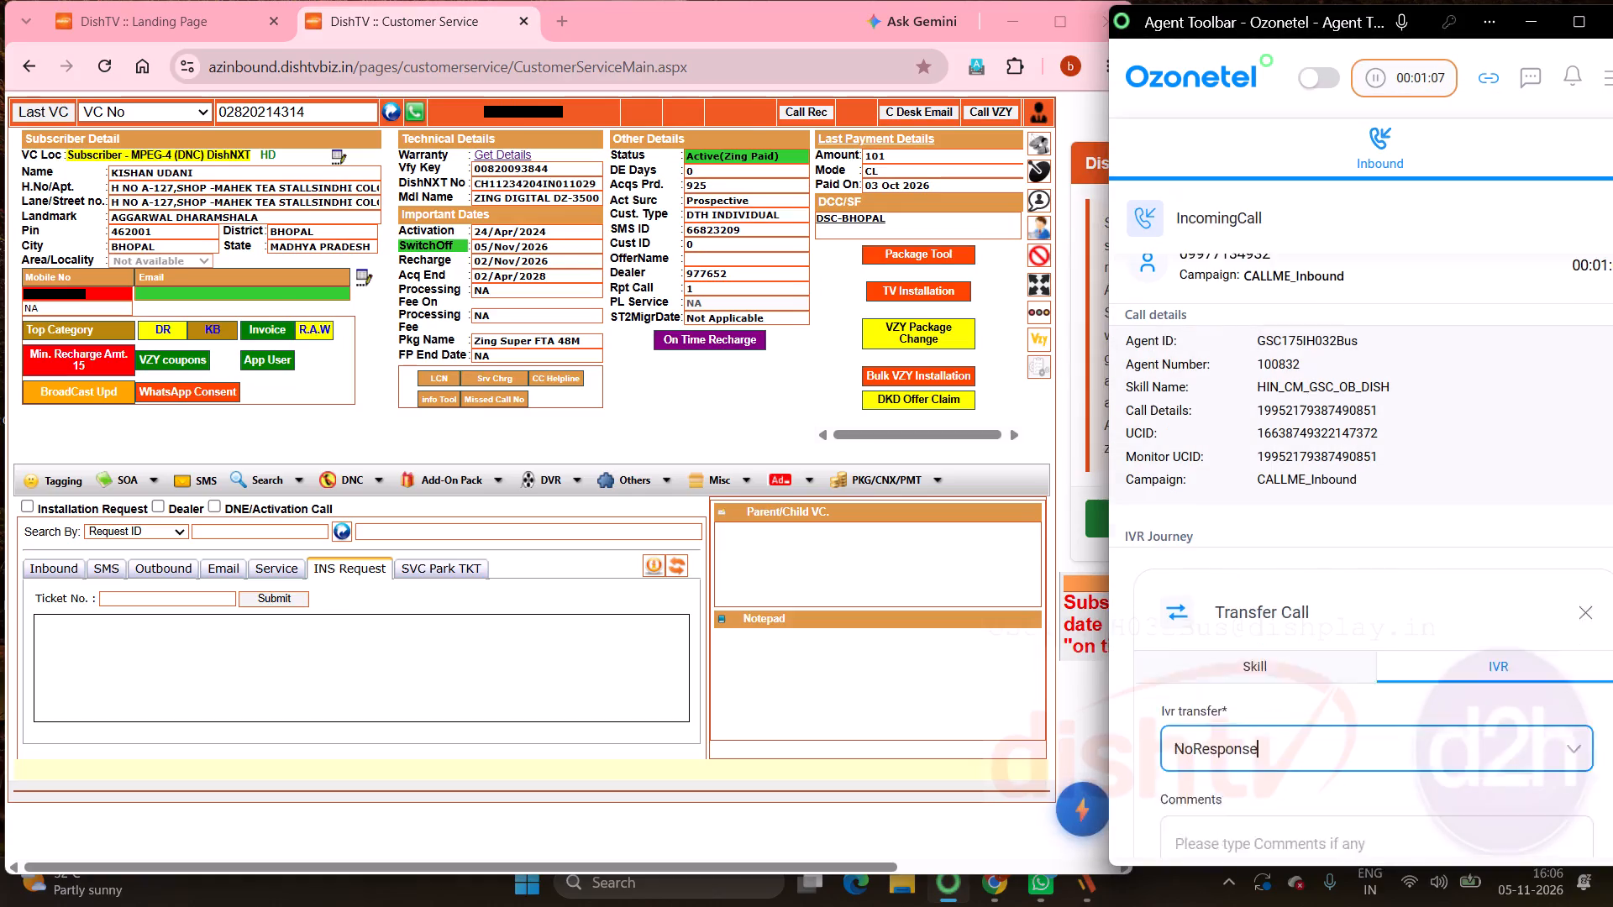
scroll(1413, 749, "down", 3)
left_click(1561, 747)
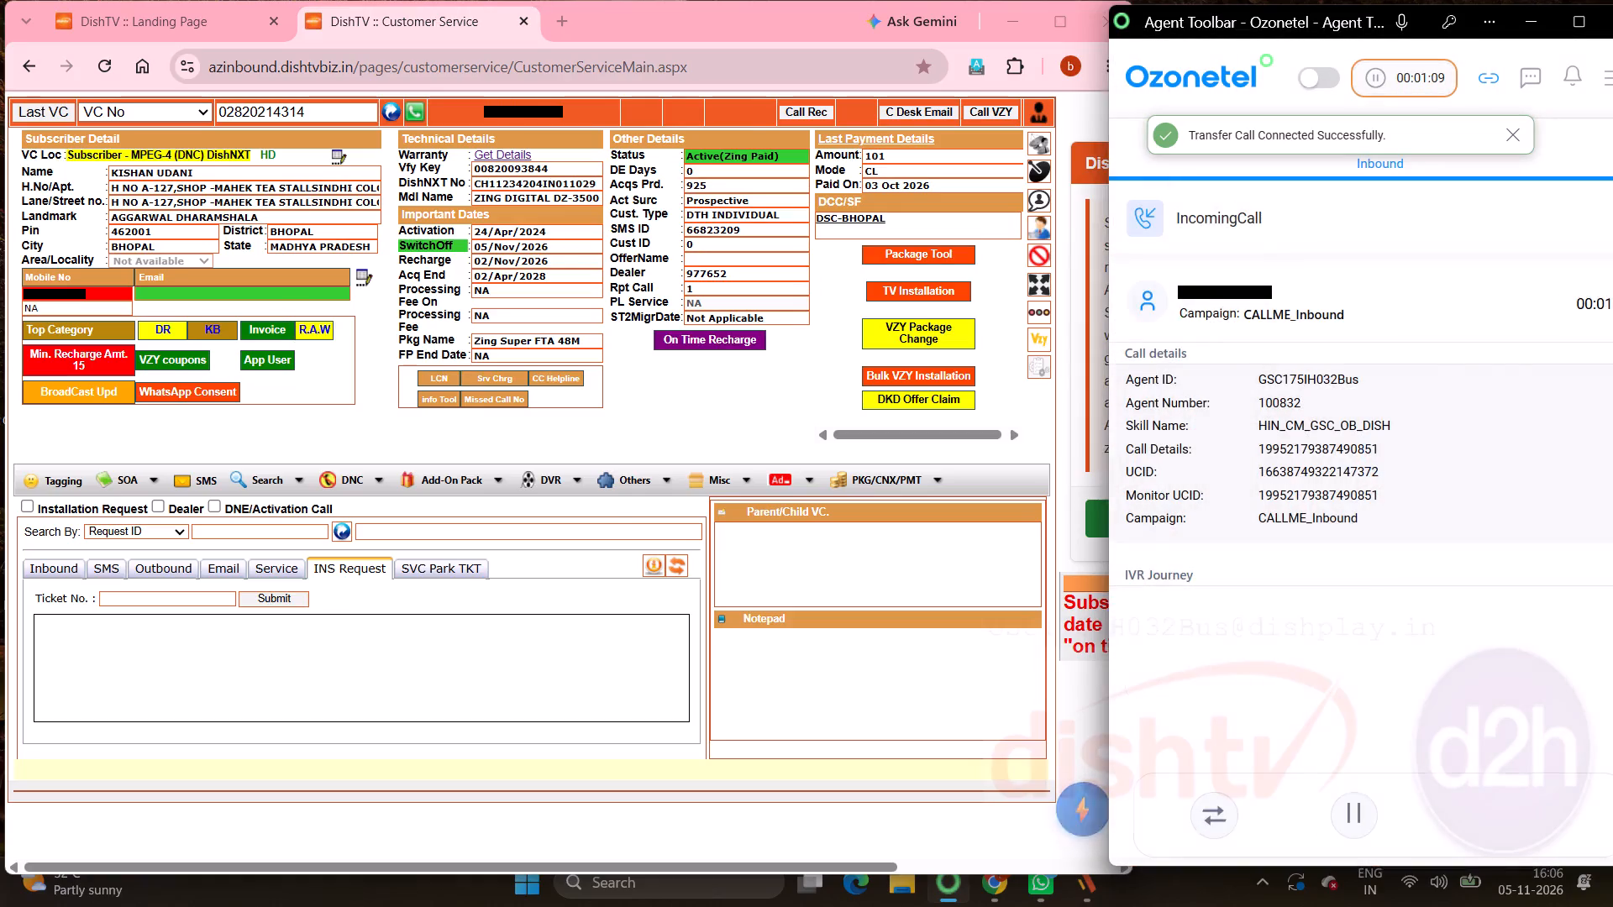
Register a CALL TRANSFER TO NO RESPONSE IVR request with the mobile number copied into Alternate No, and close the TV and broadband survey unanswered.
left_click(72, 330)
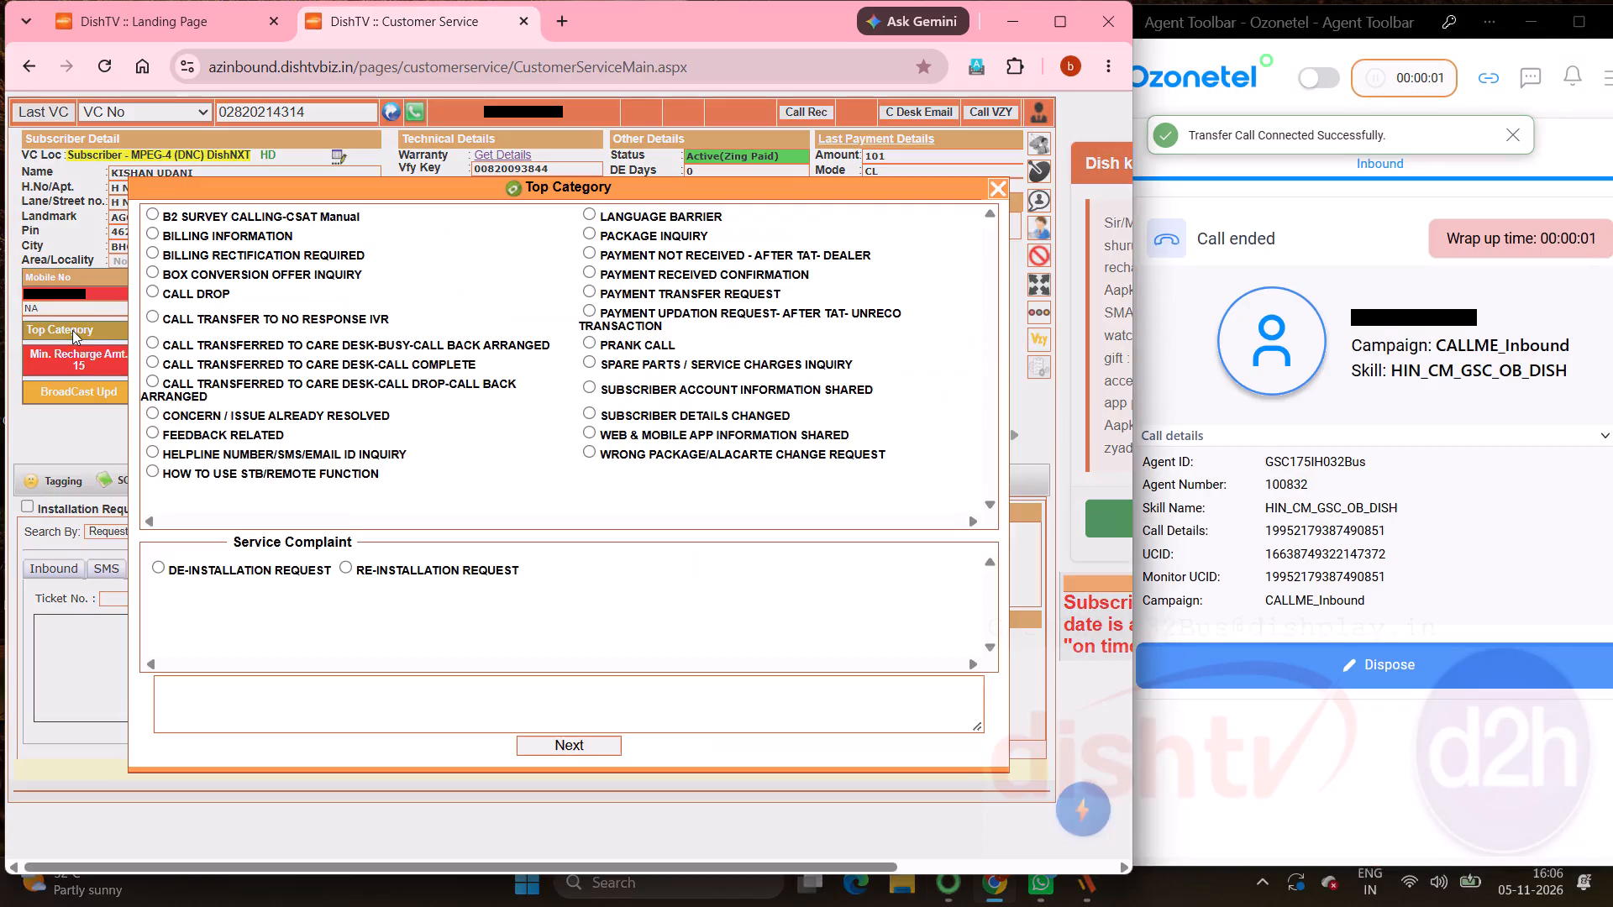
left_click(152, 317)
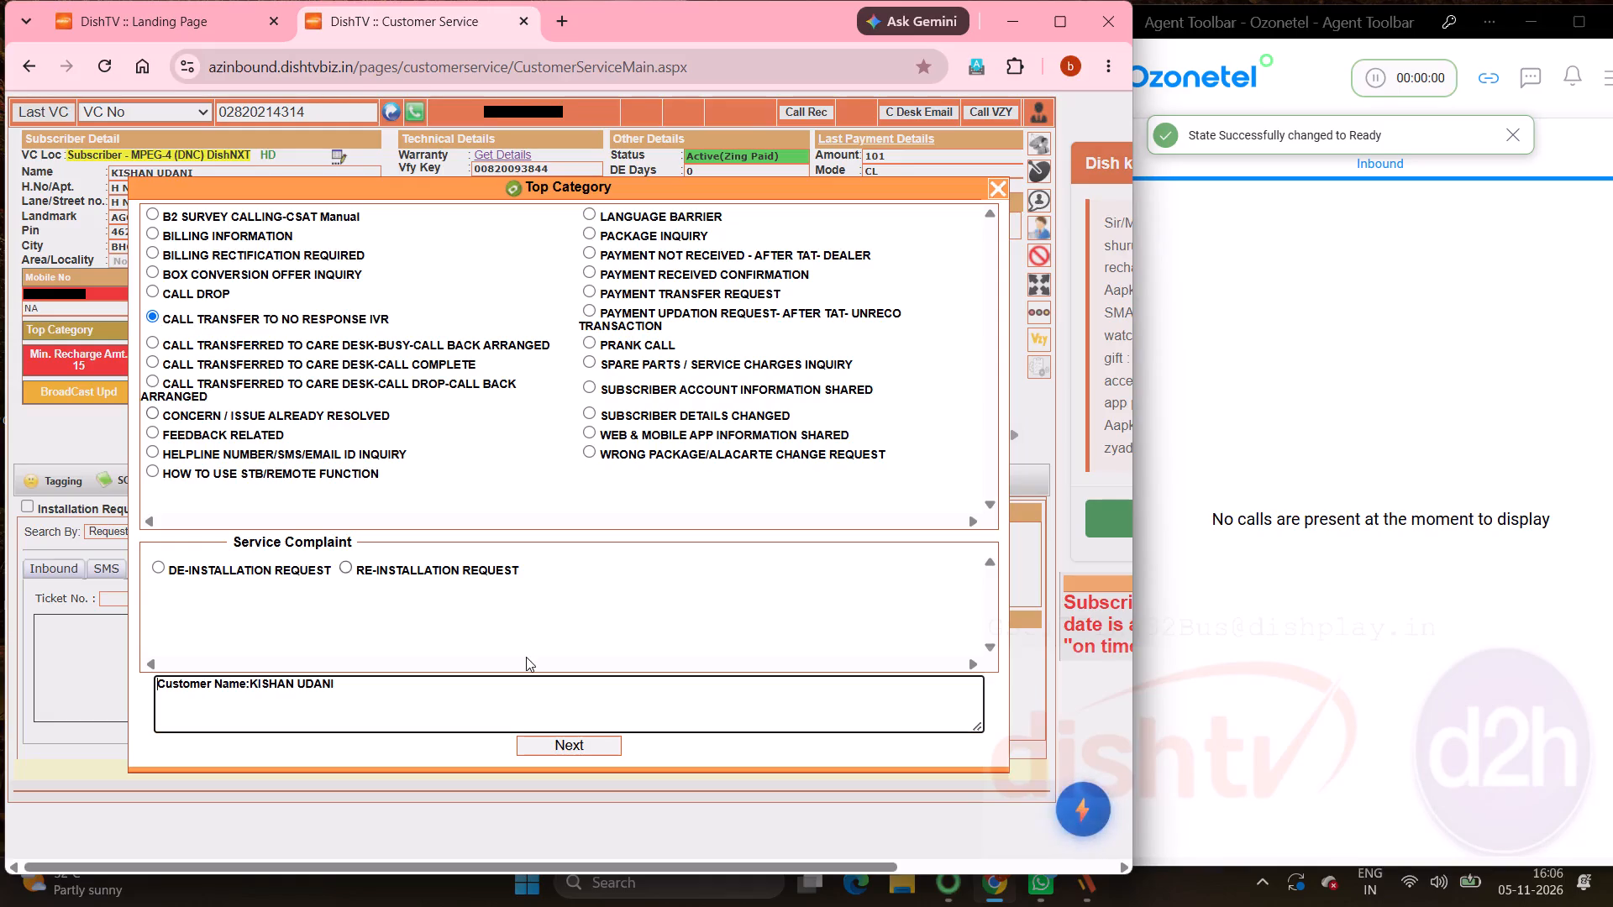
left_click(575, 744)
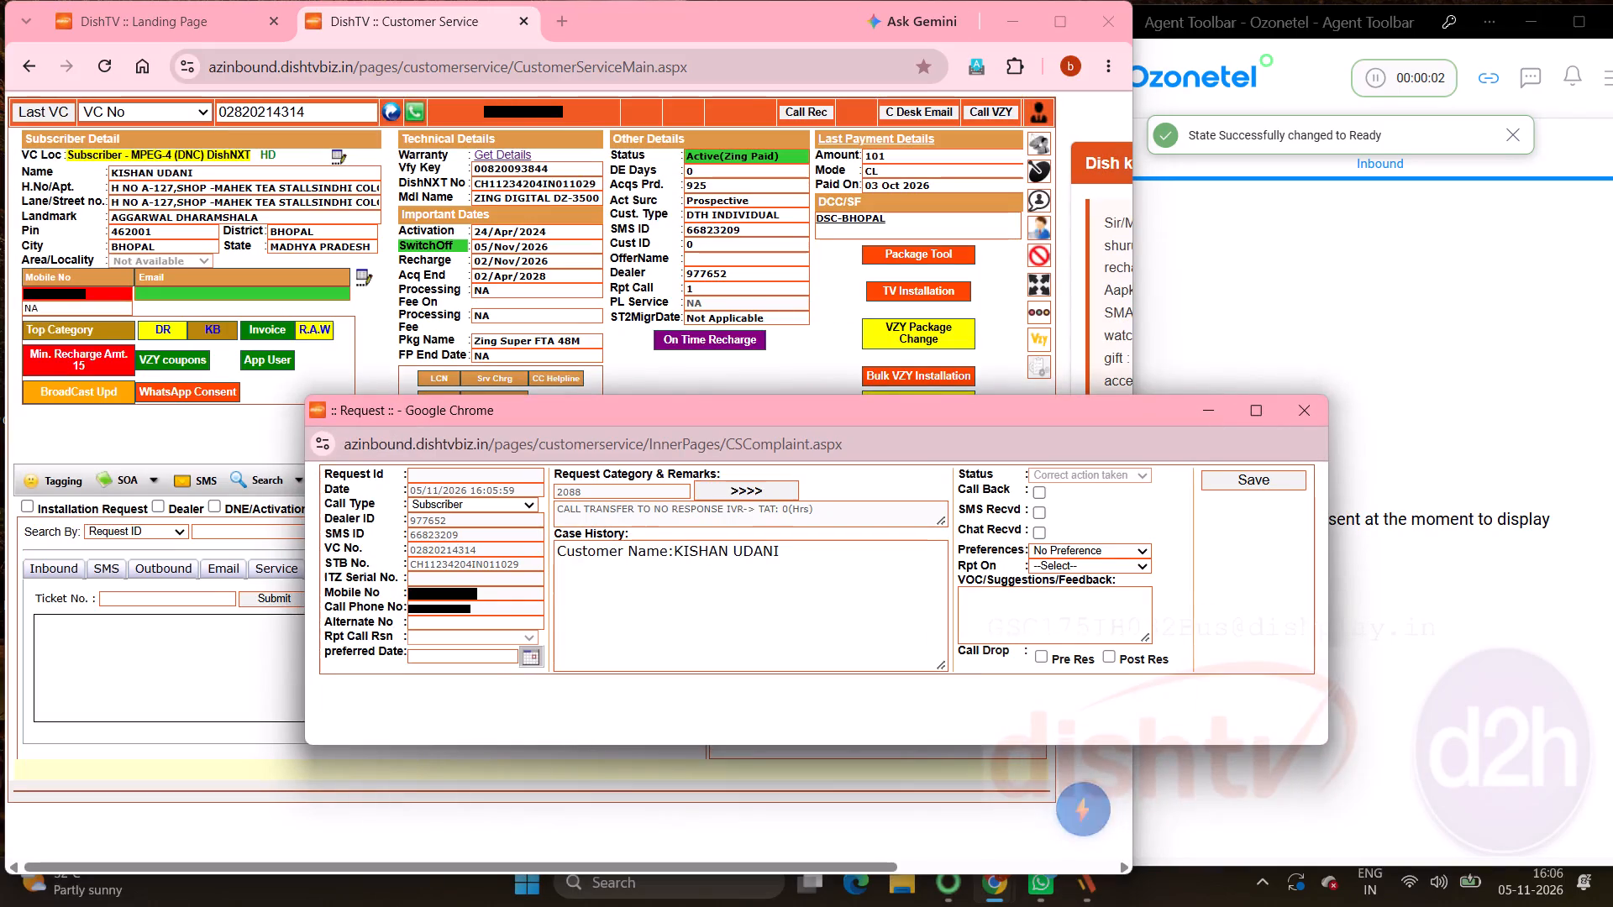
left_click_drag(481, 590, 370, 580)
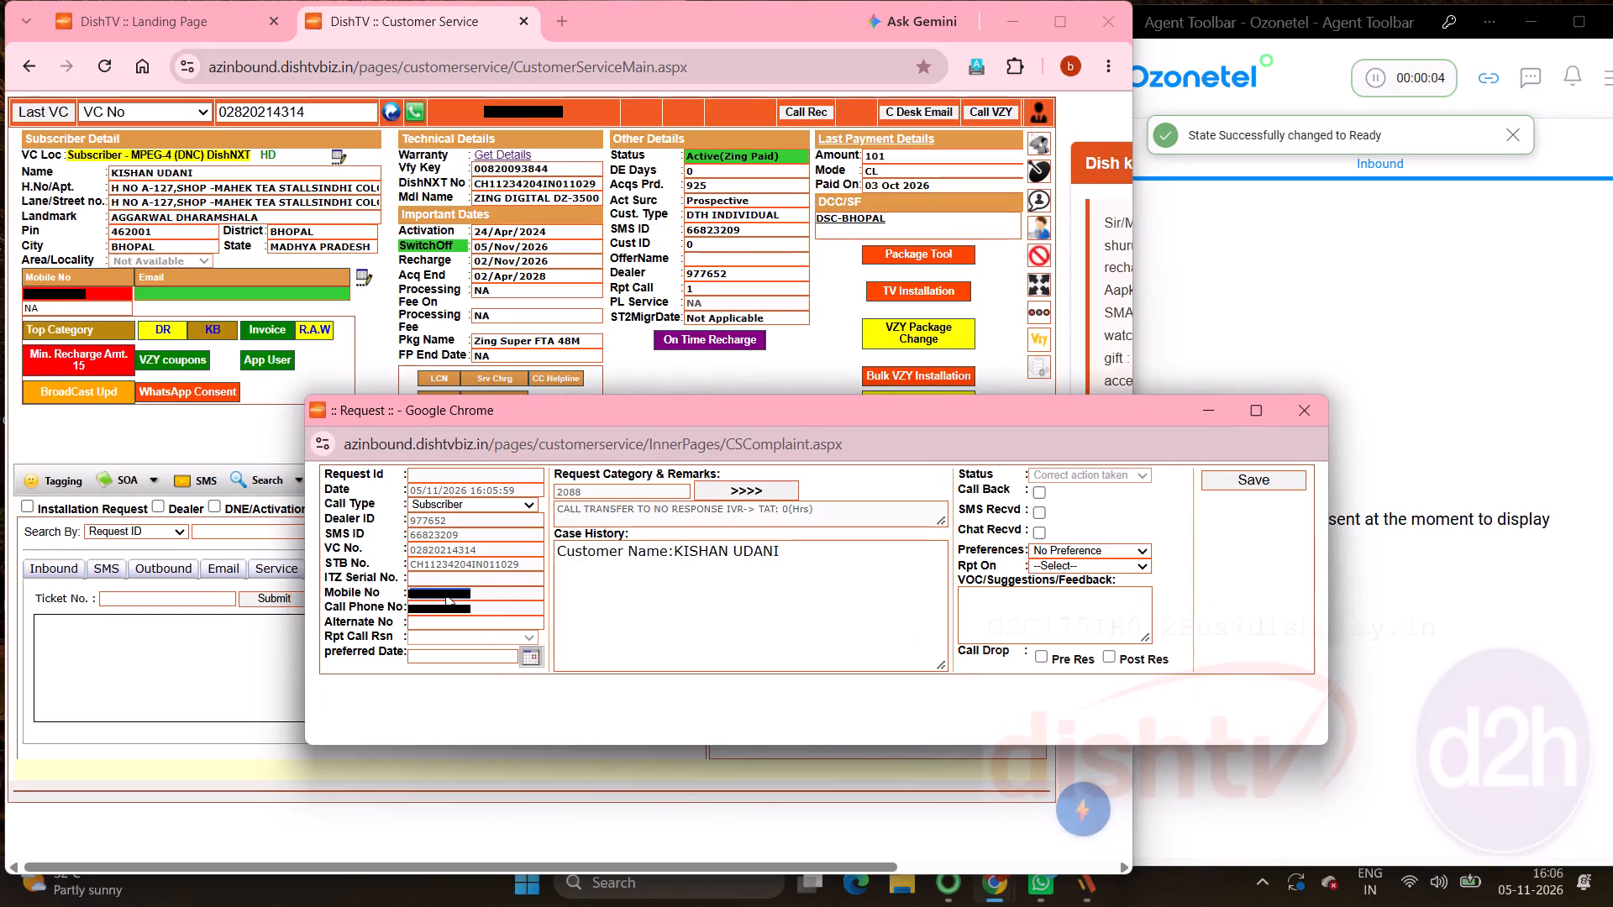
left_click_drag(445, 594, 460, 621)
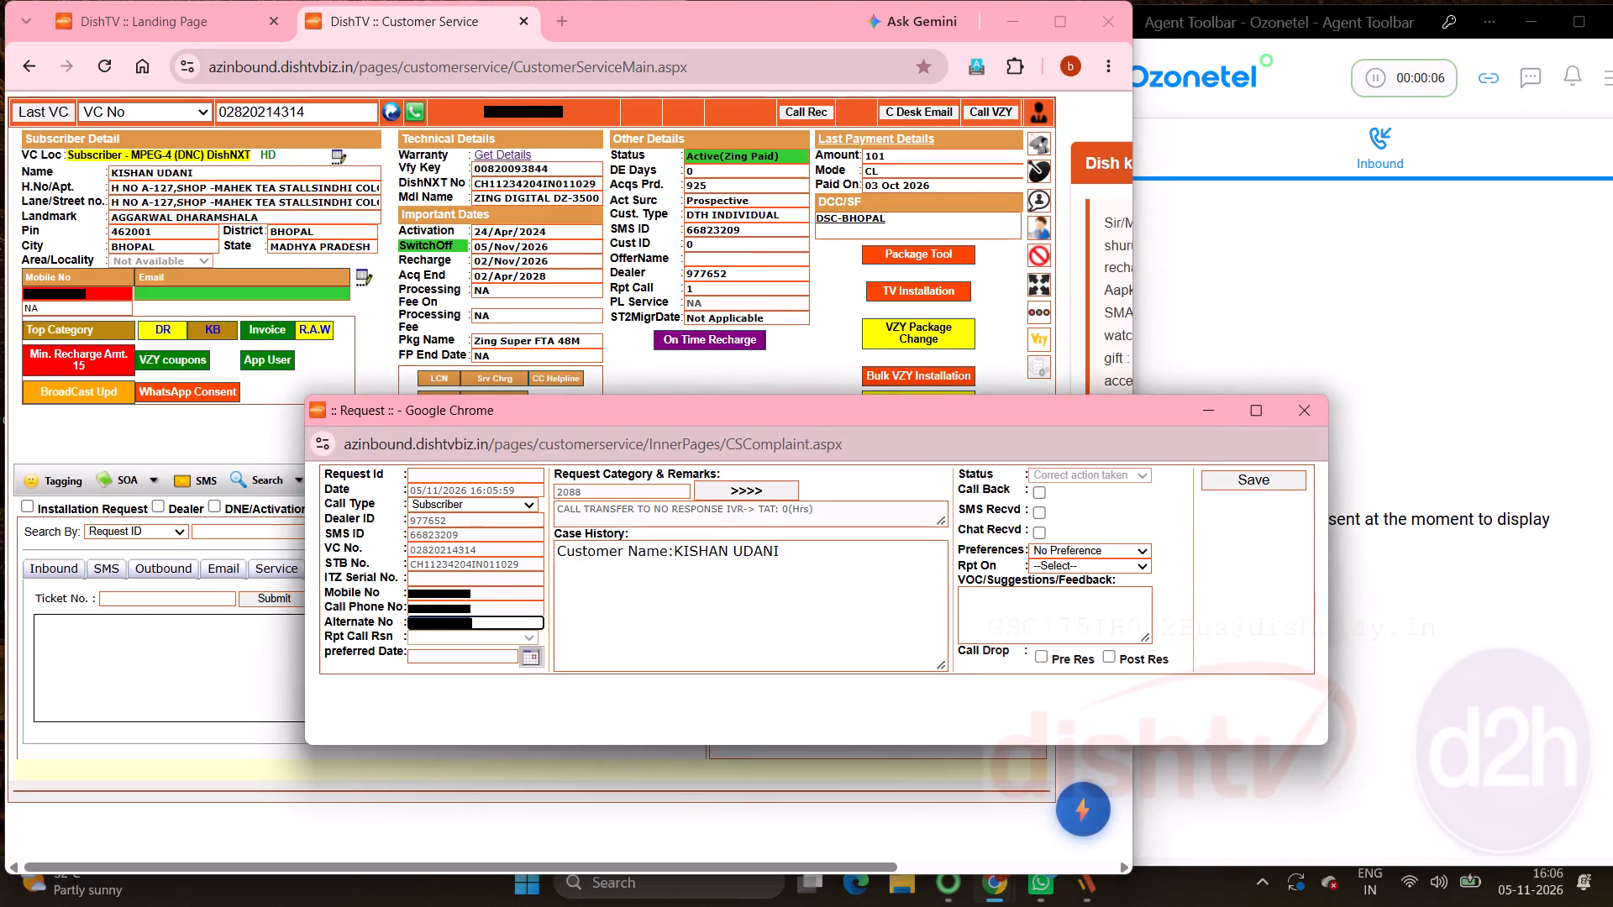
left_click(1258, 485)
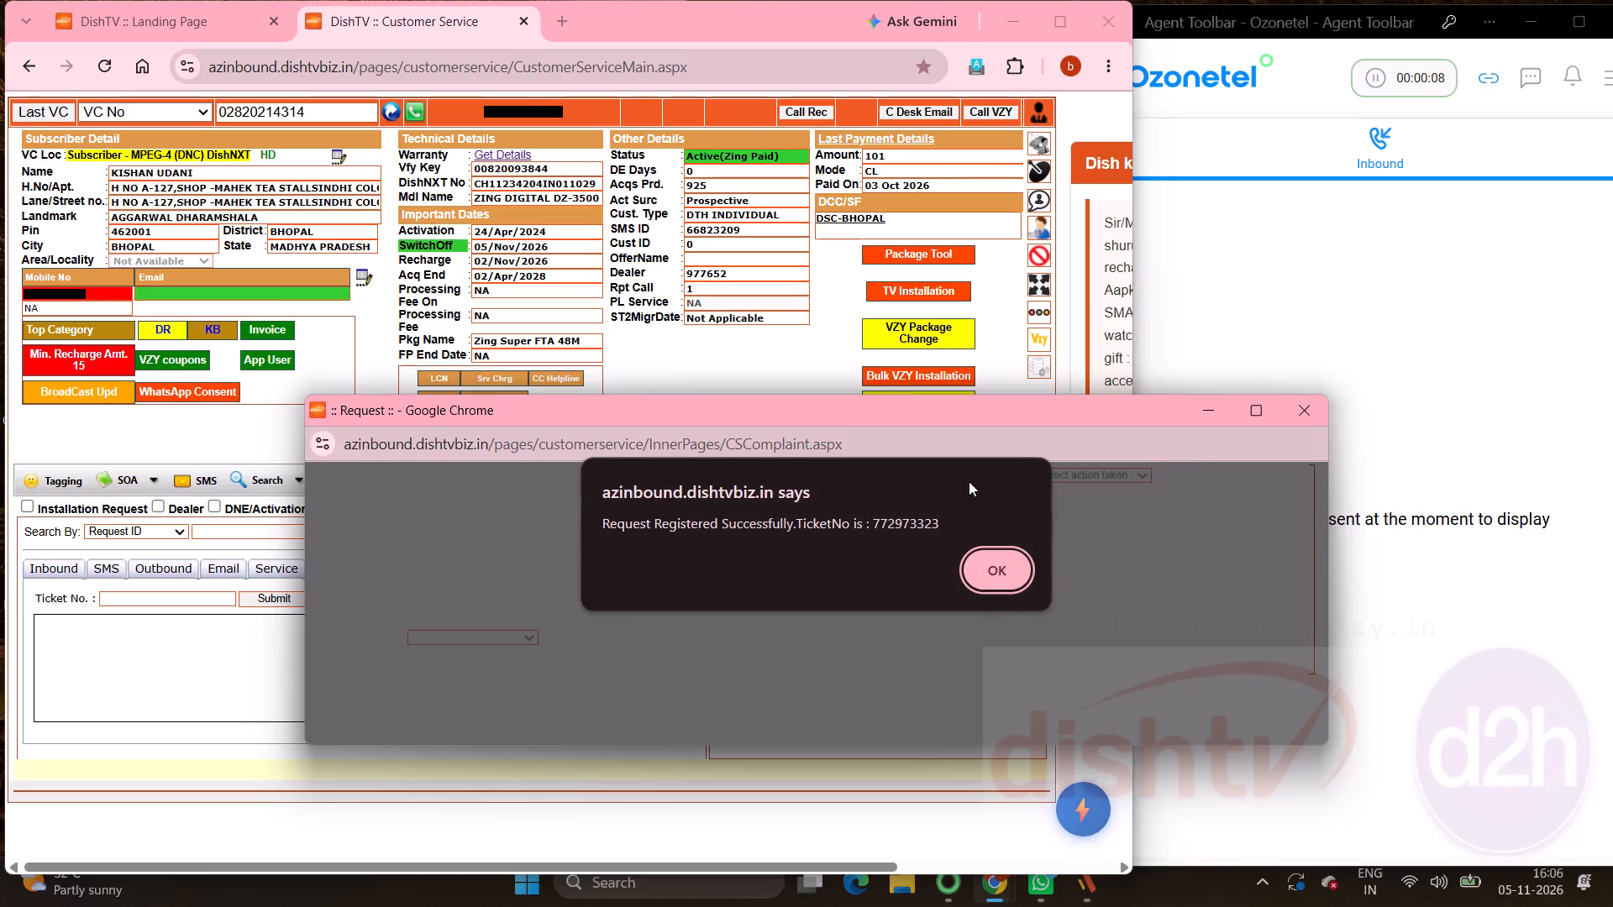
left_click(1005, 571)
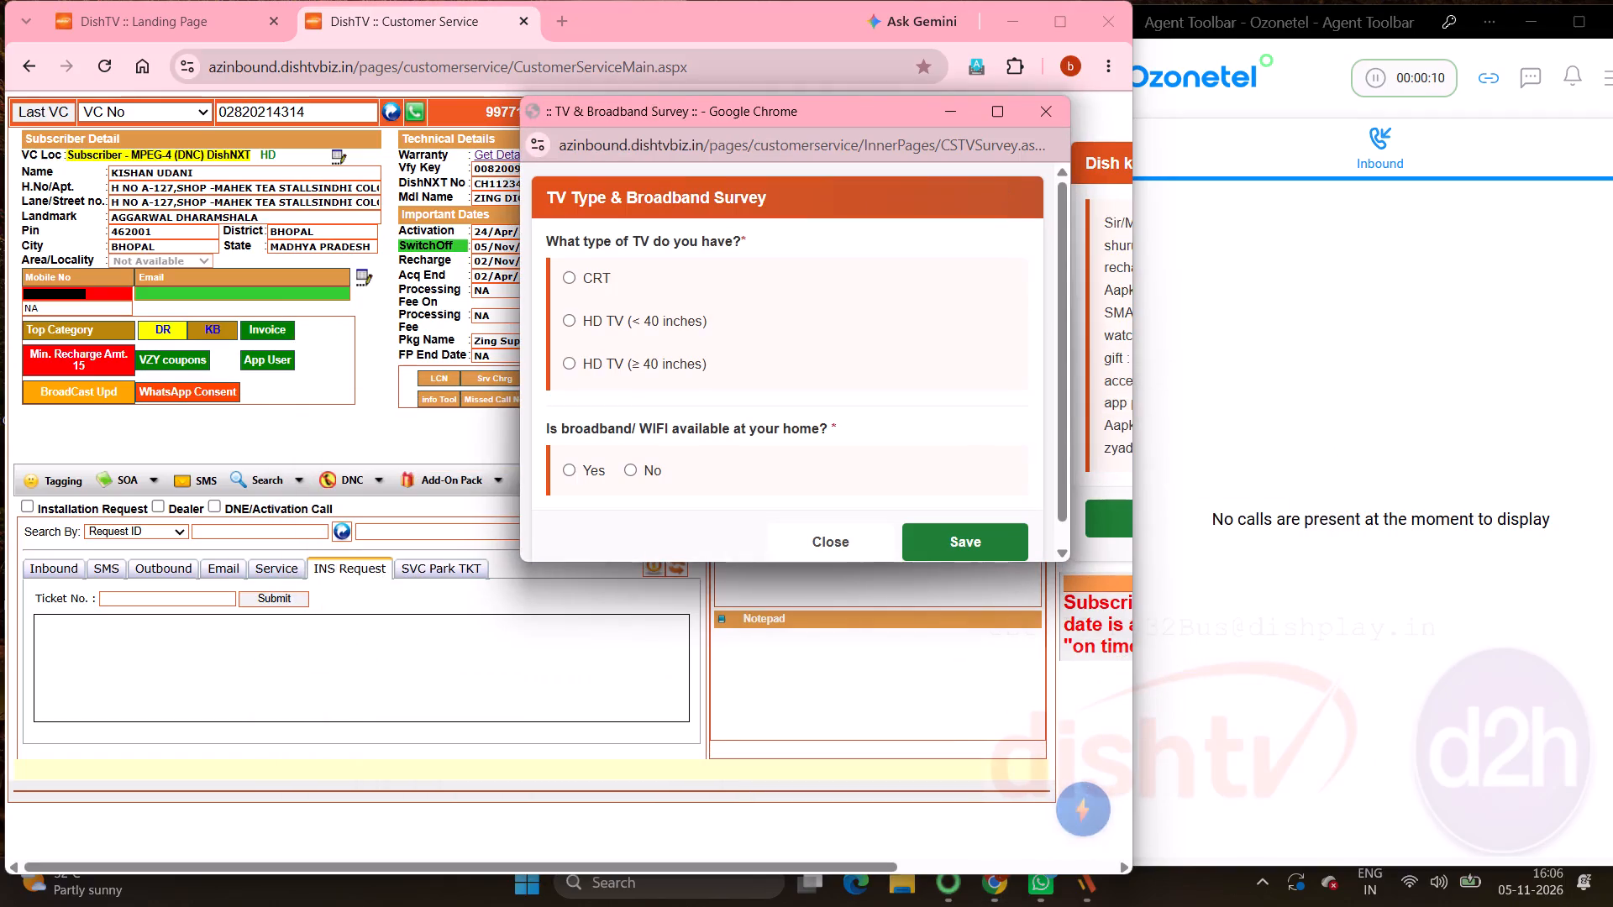
left_click(1043, 119)
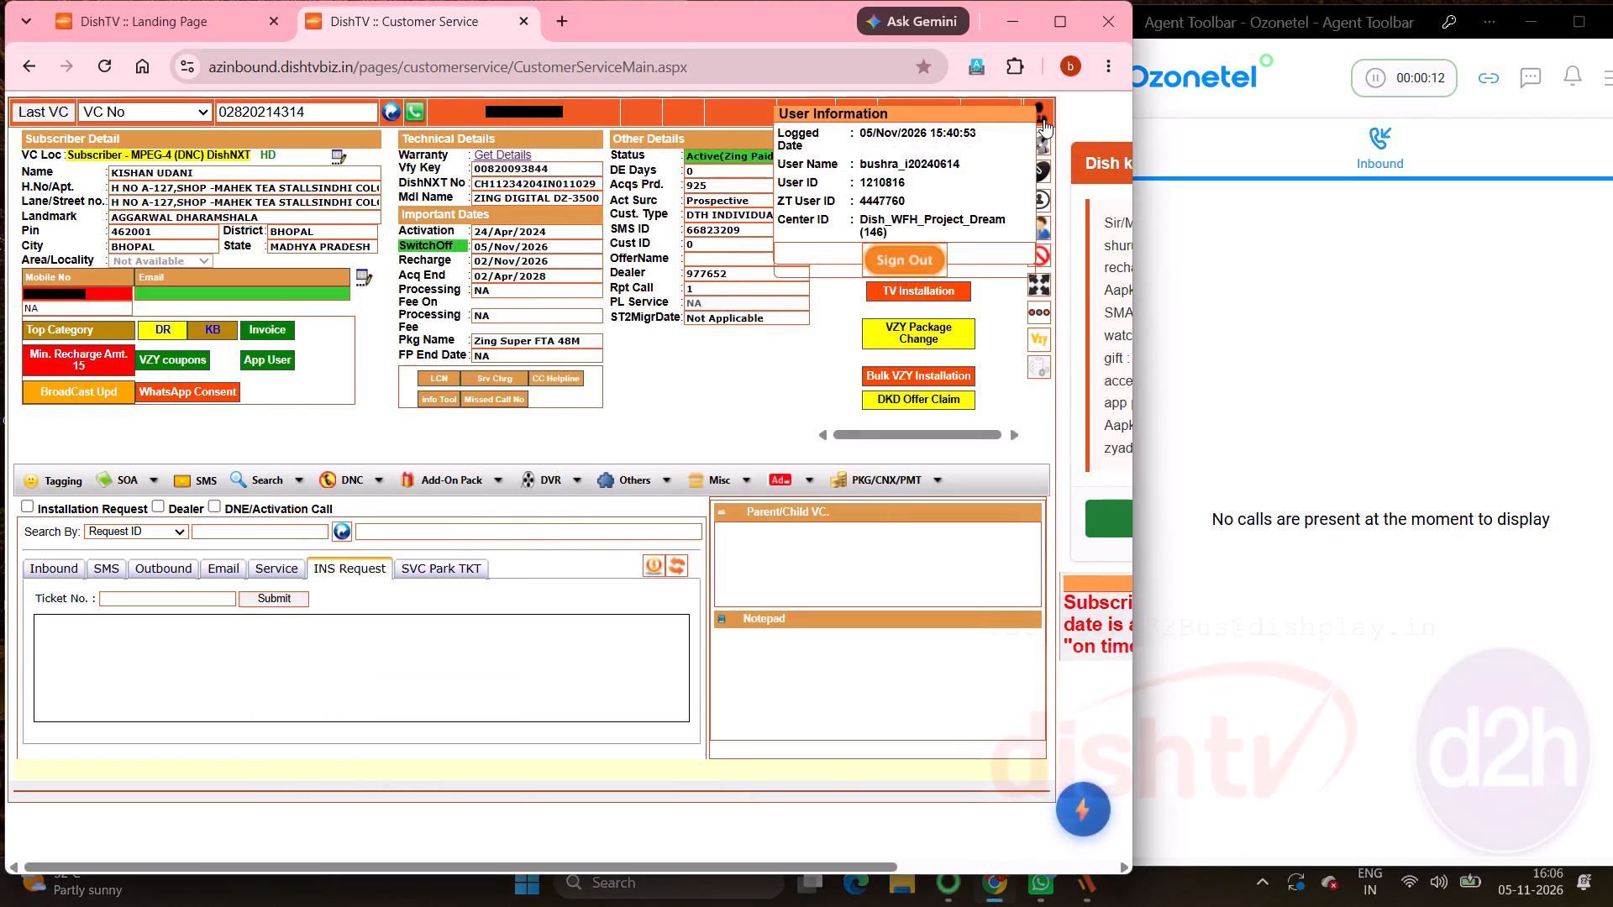
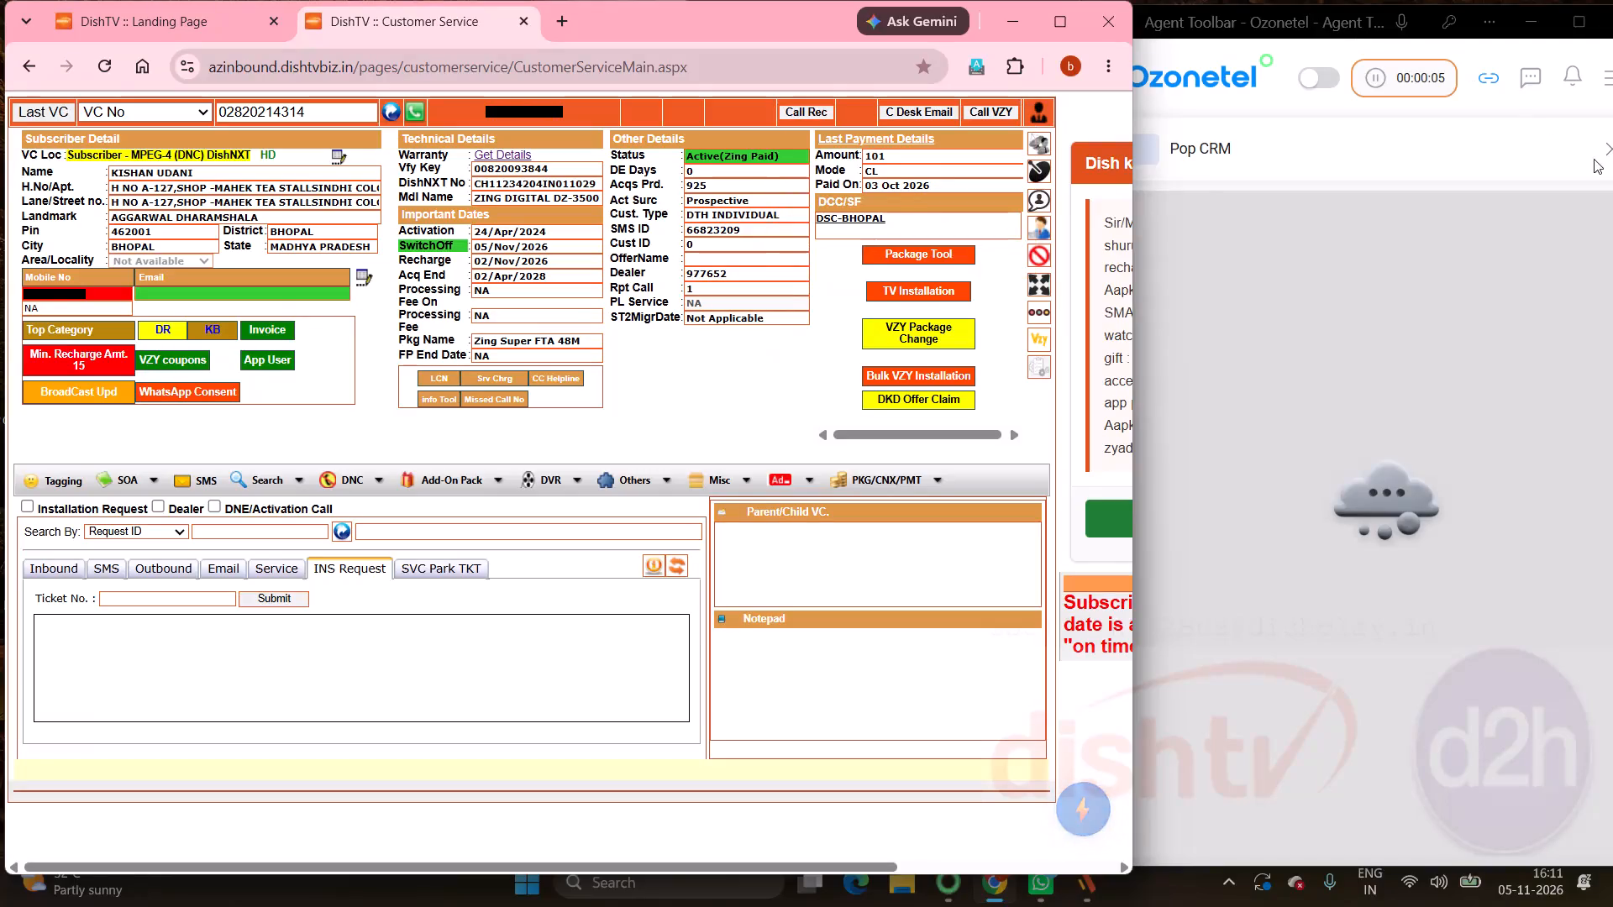
Load the incoming caller's subscriber account and dismiss the Service Priority, customer retention and Mobile Updation windows without changes.
left_click(1611, 155)
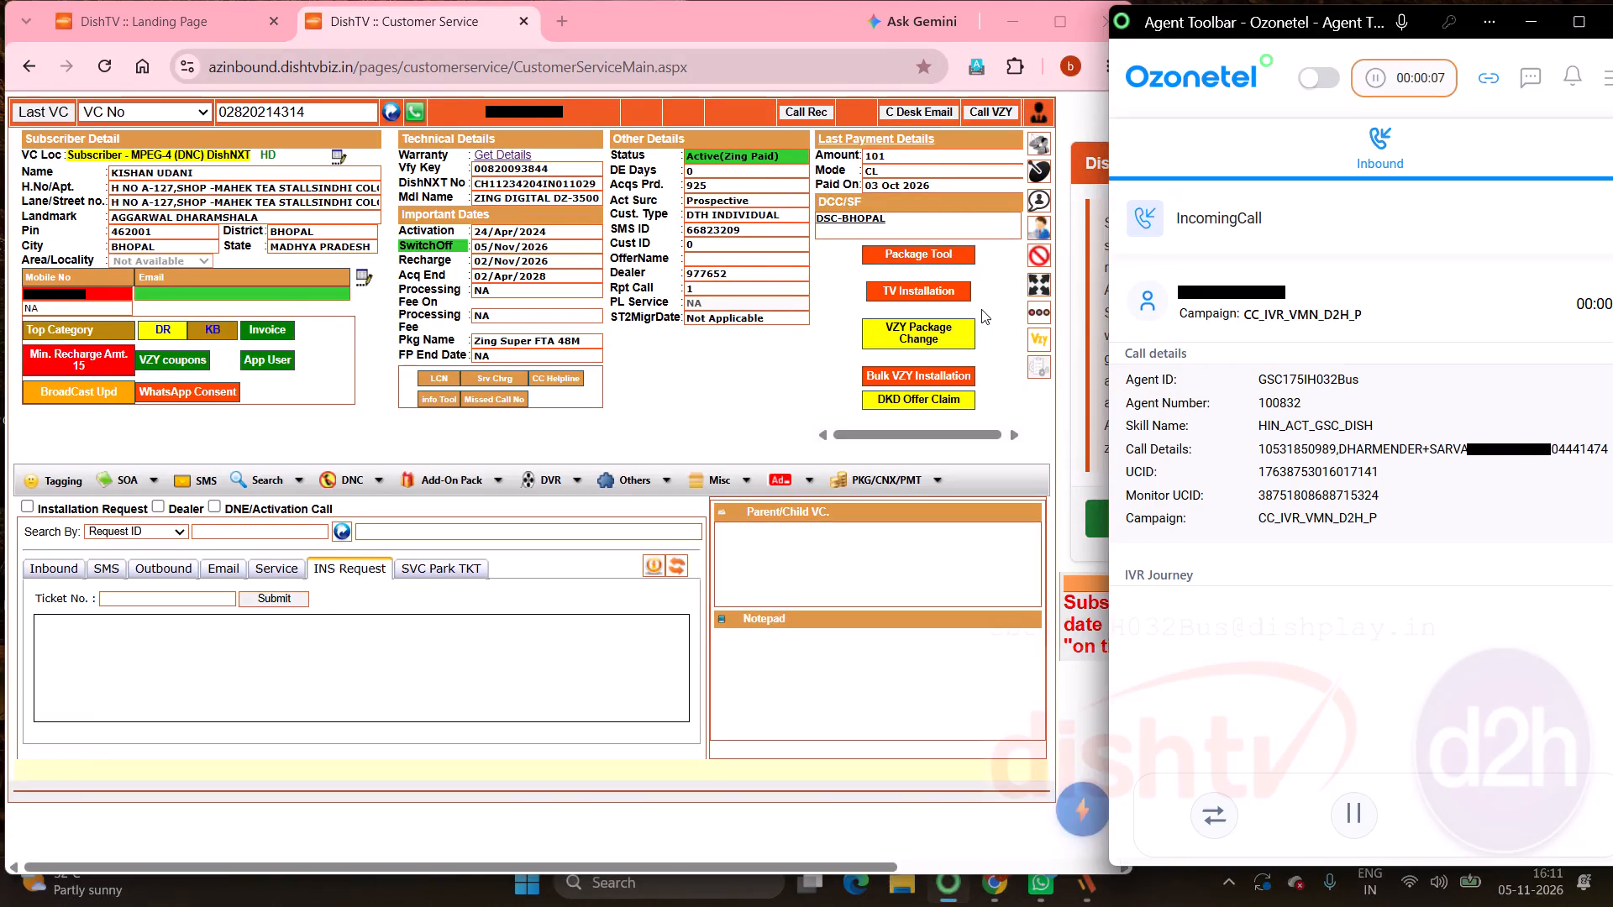
left_click(415, 114)
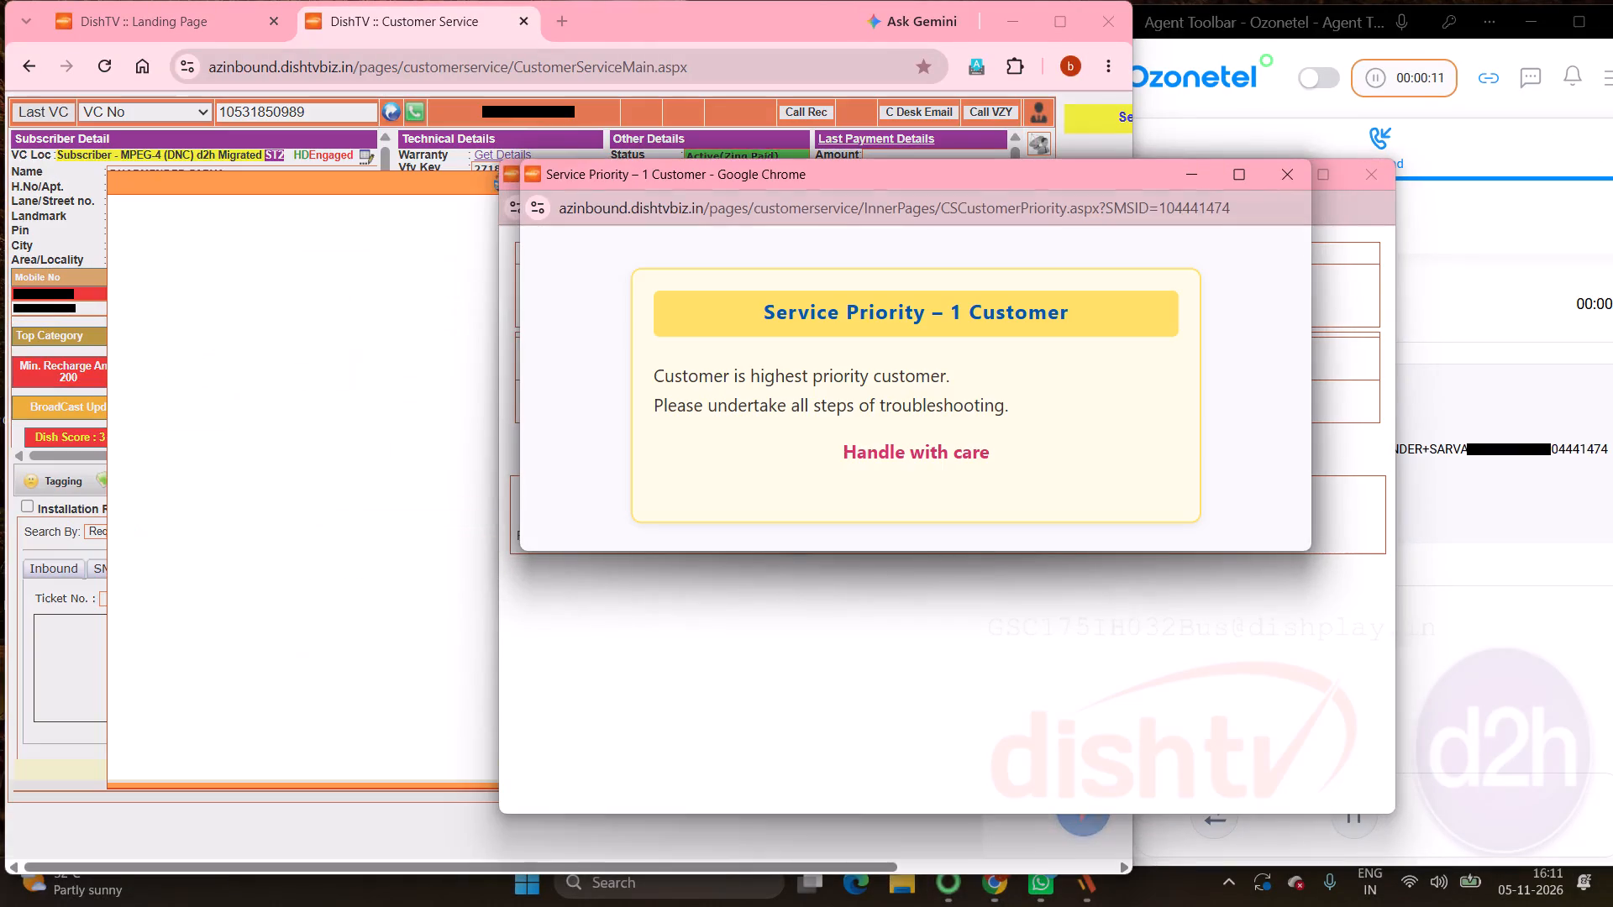
left_click(1292, 177)
left_click(1385, 172)
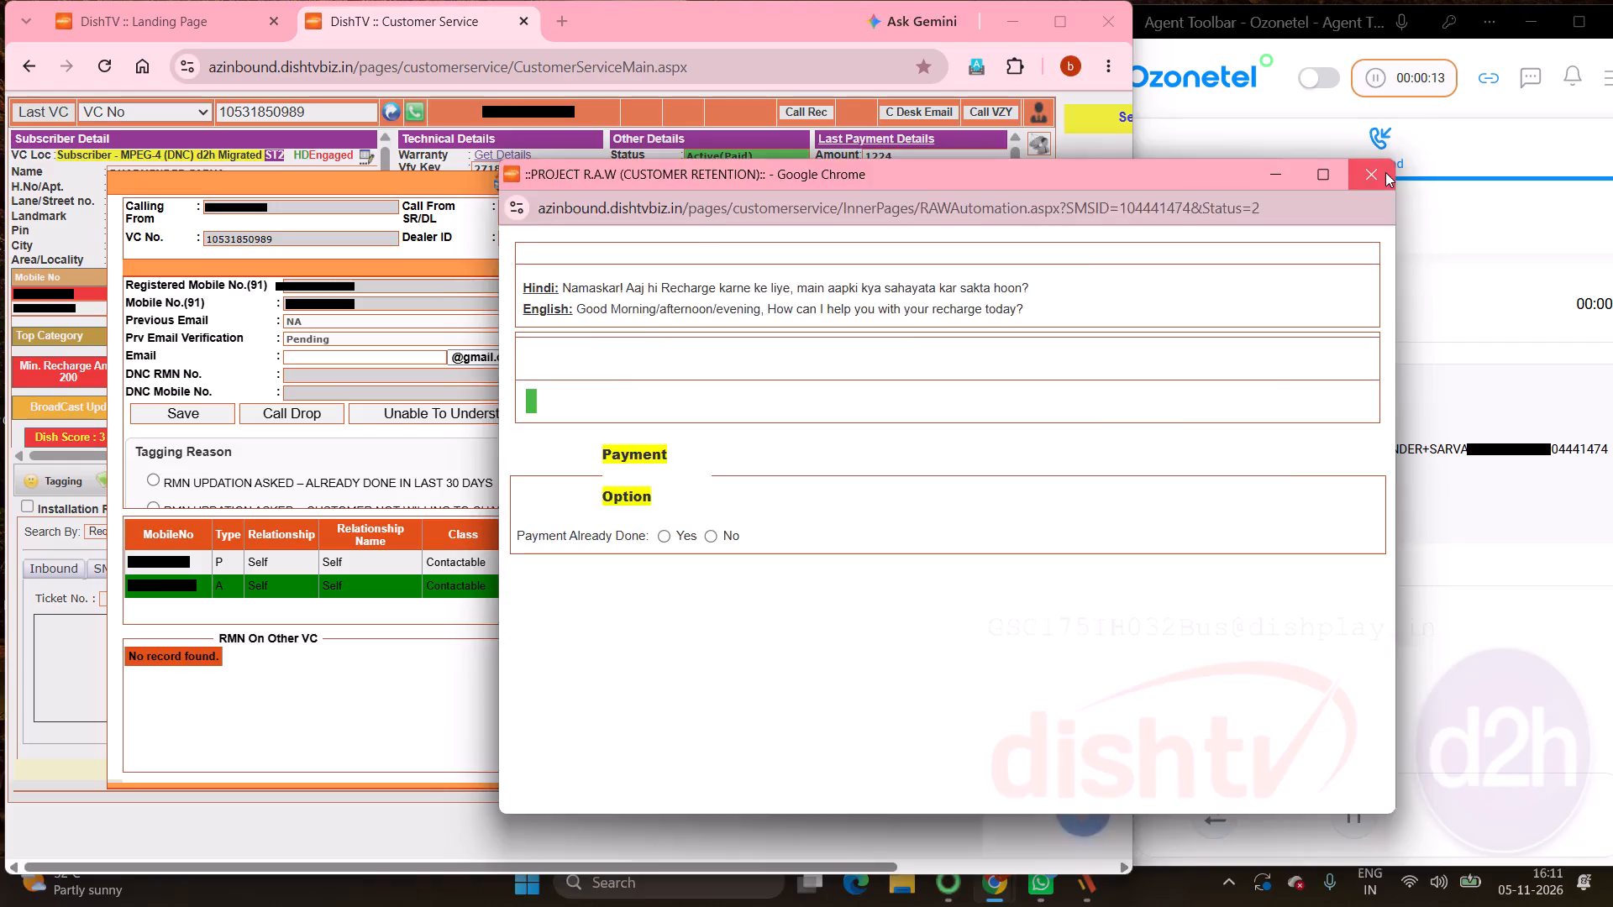
left_click_drag(941, 180, 954, 195)
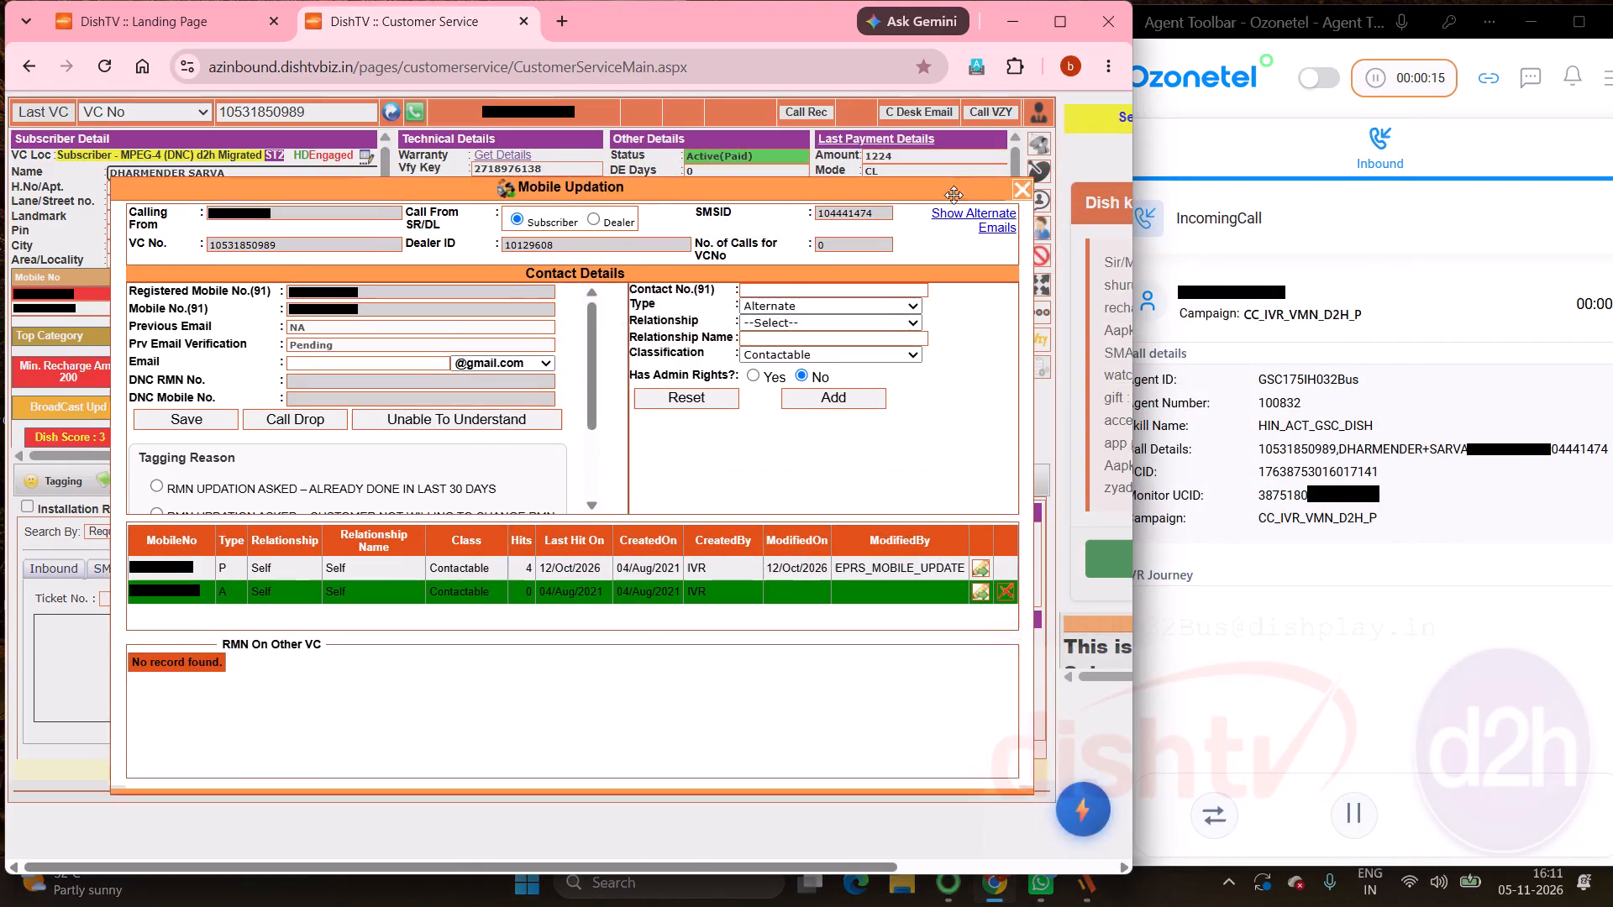
left_click_drag(954, 195, 922, 254)
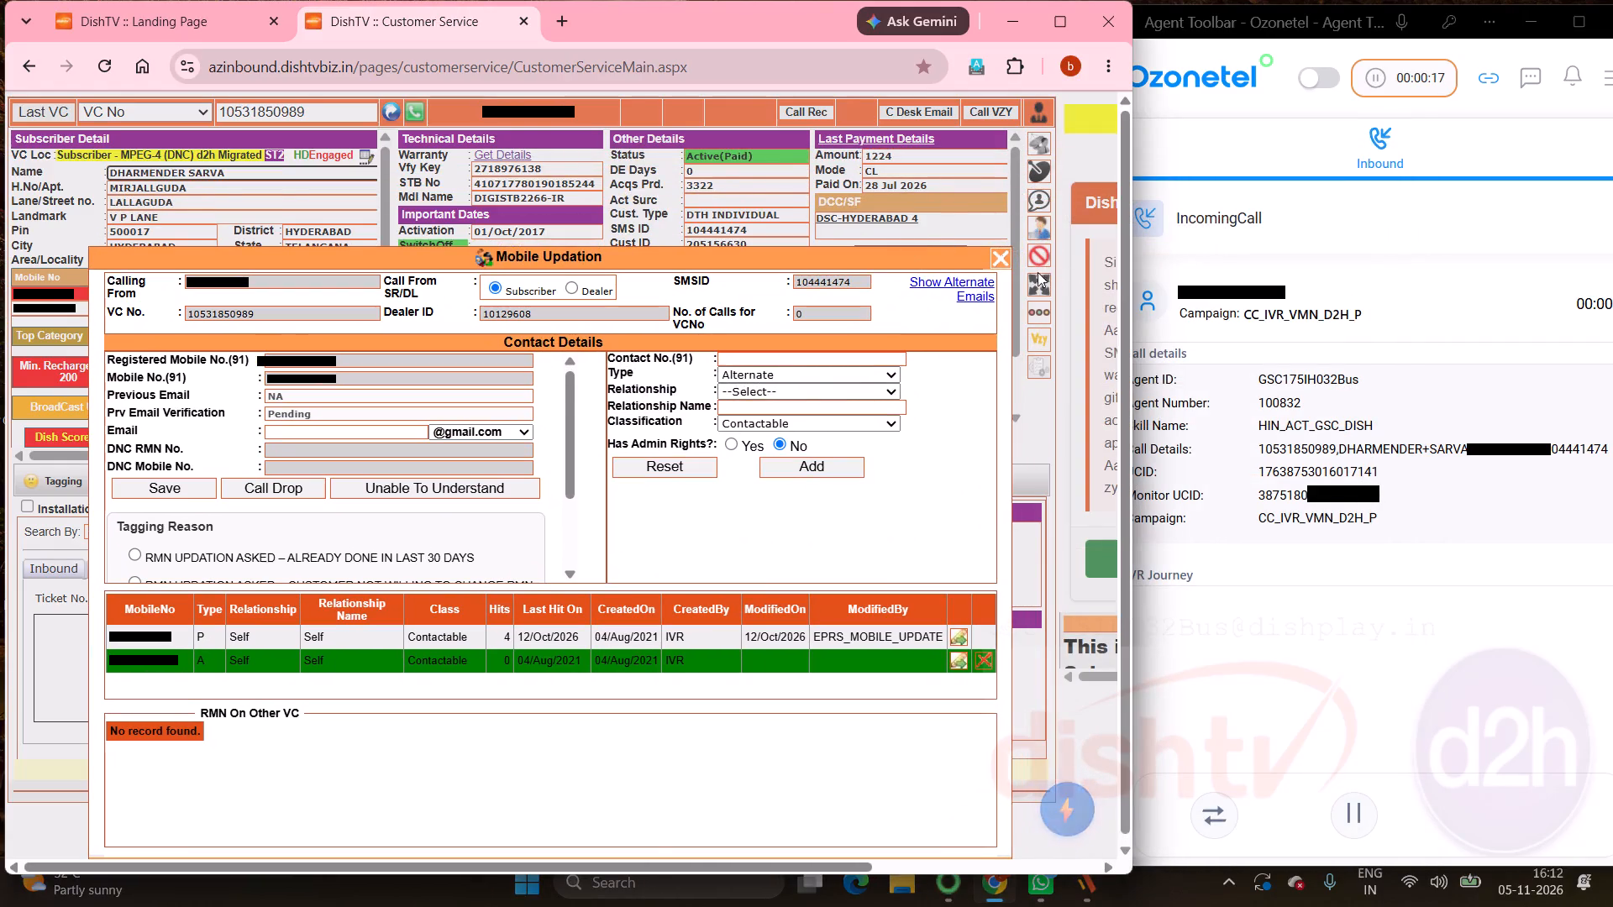
left_click(1001, 255)
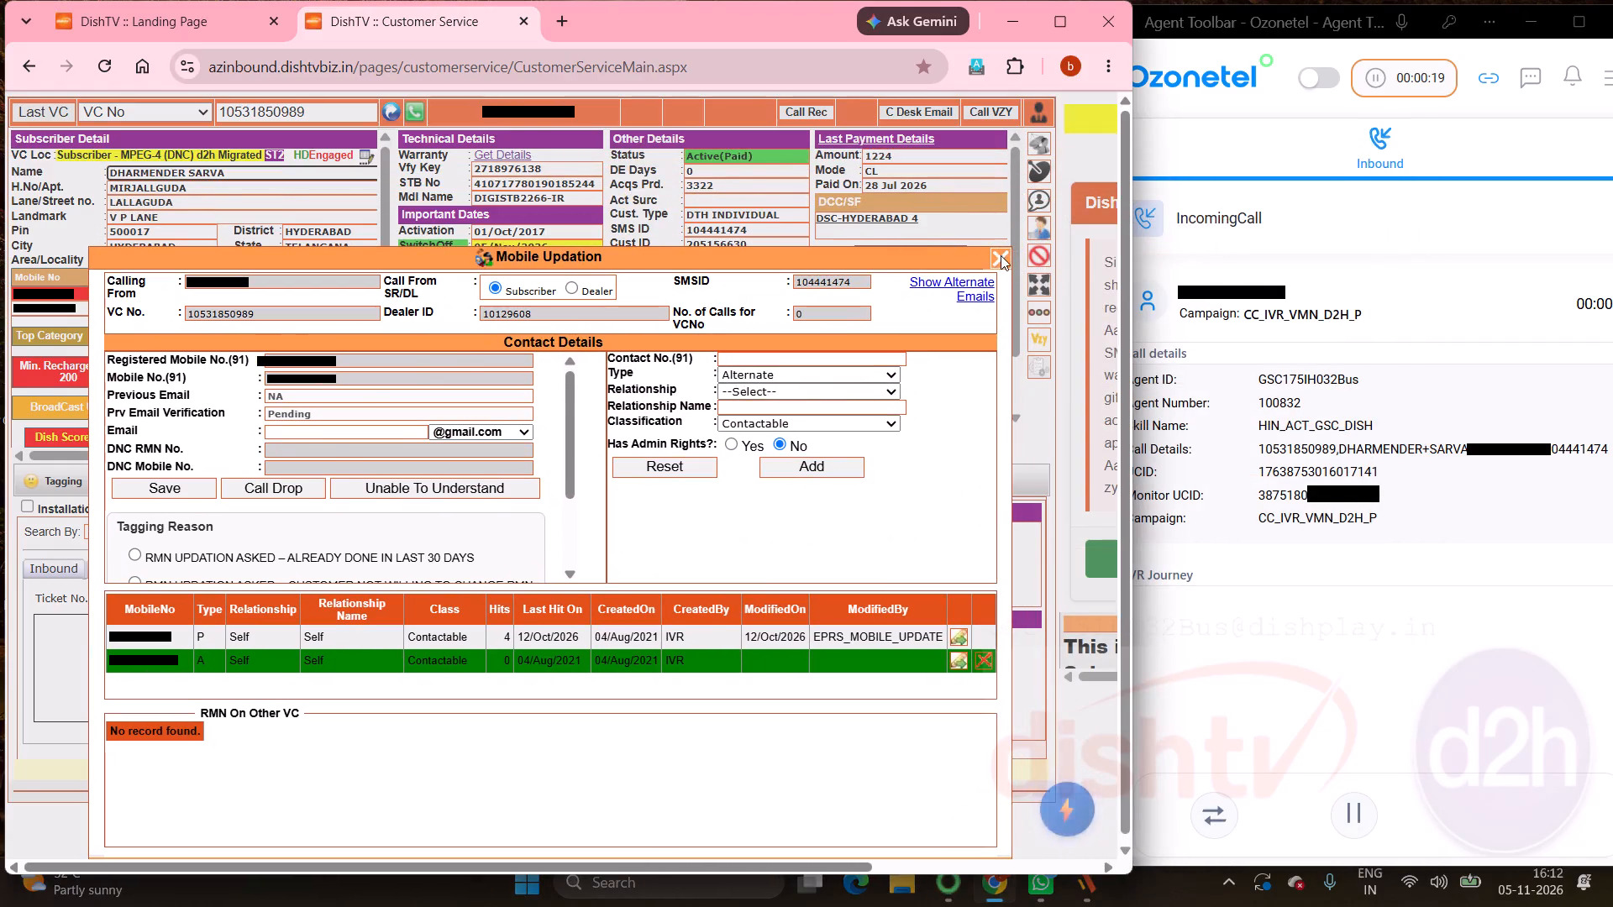
Open the subscriber's recharge offers, view the 6 pe 9 Recharge Offer script, send that offer by SMS, and close the offers window.
left_click(874, 475)
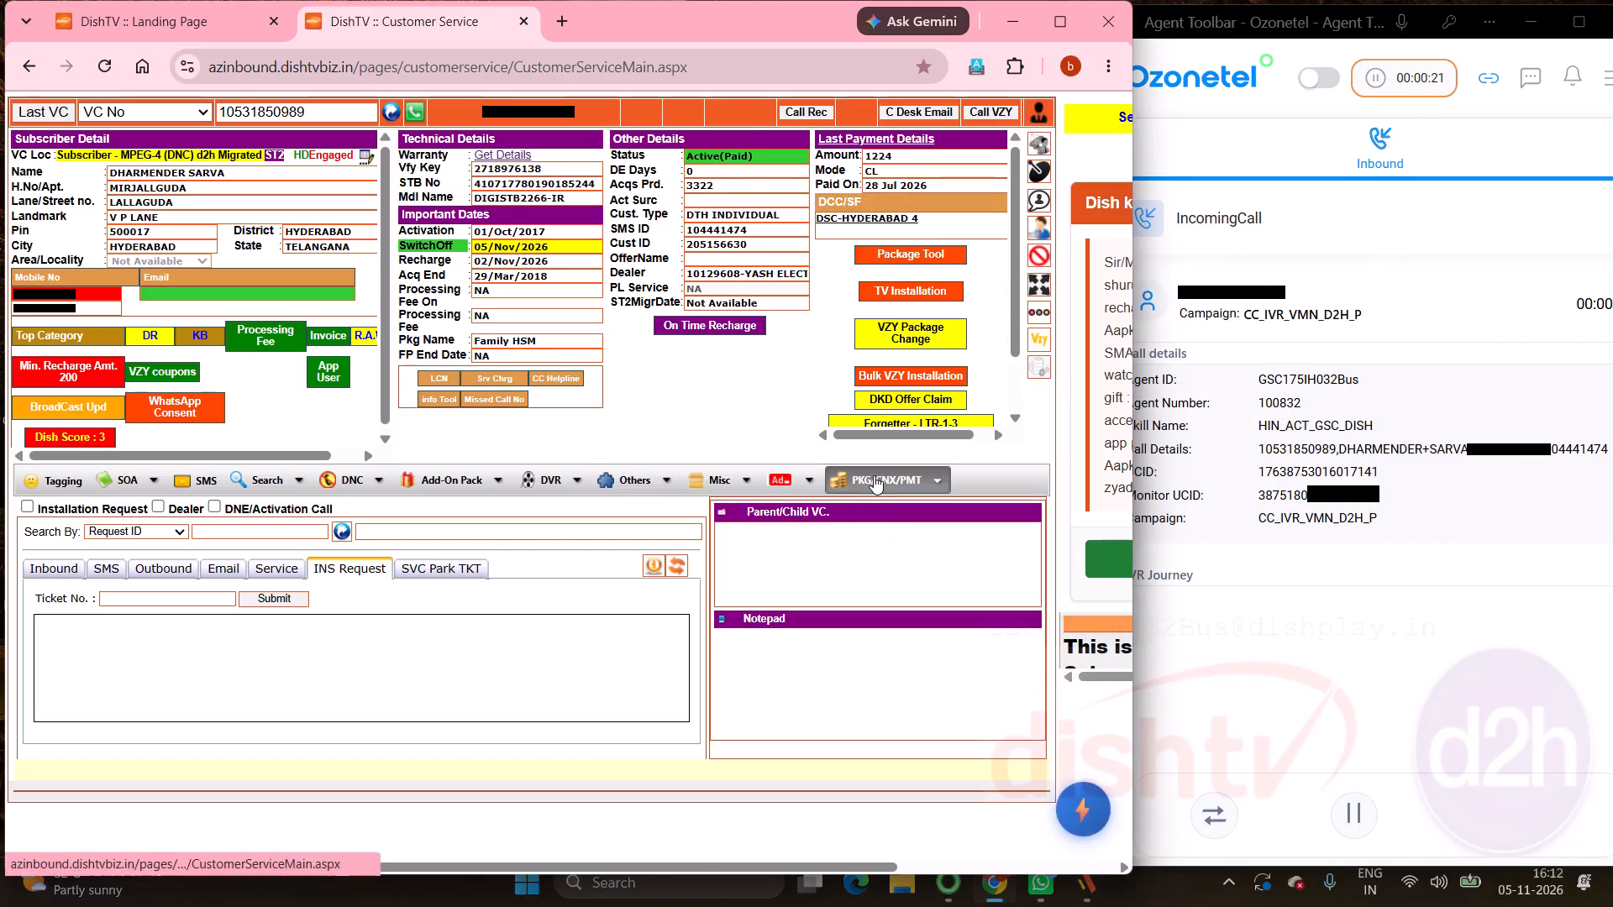
left_click(898, 579)
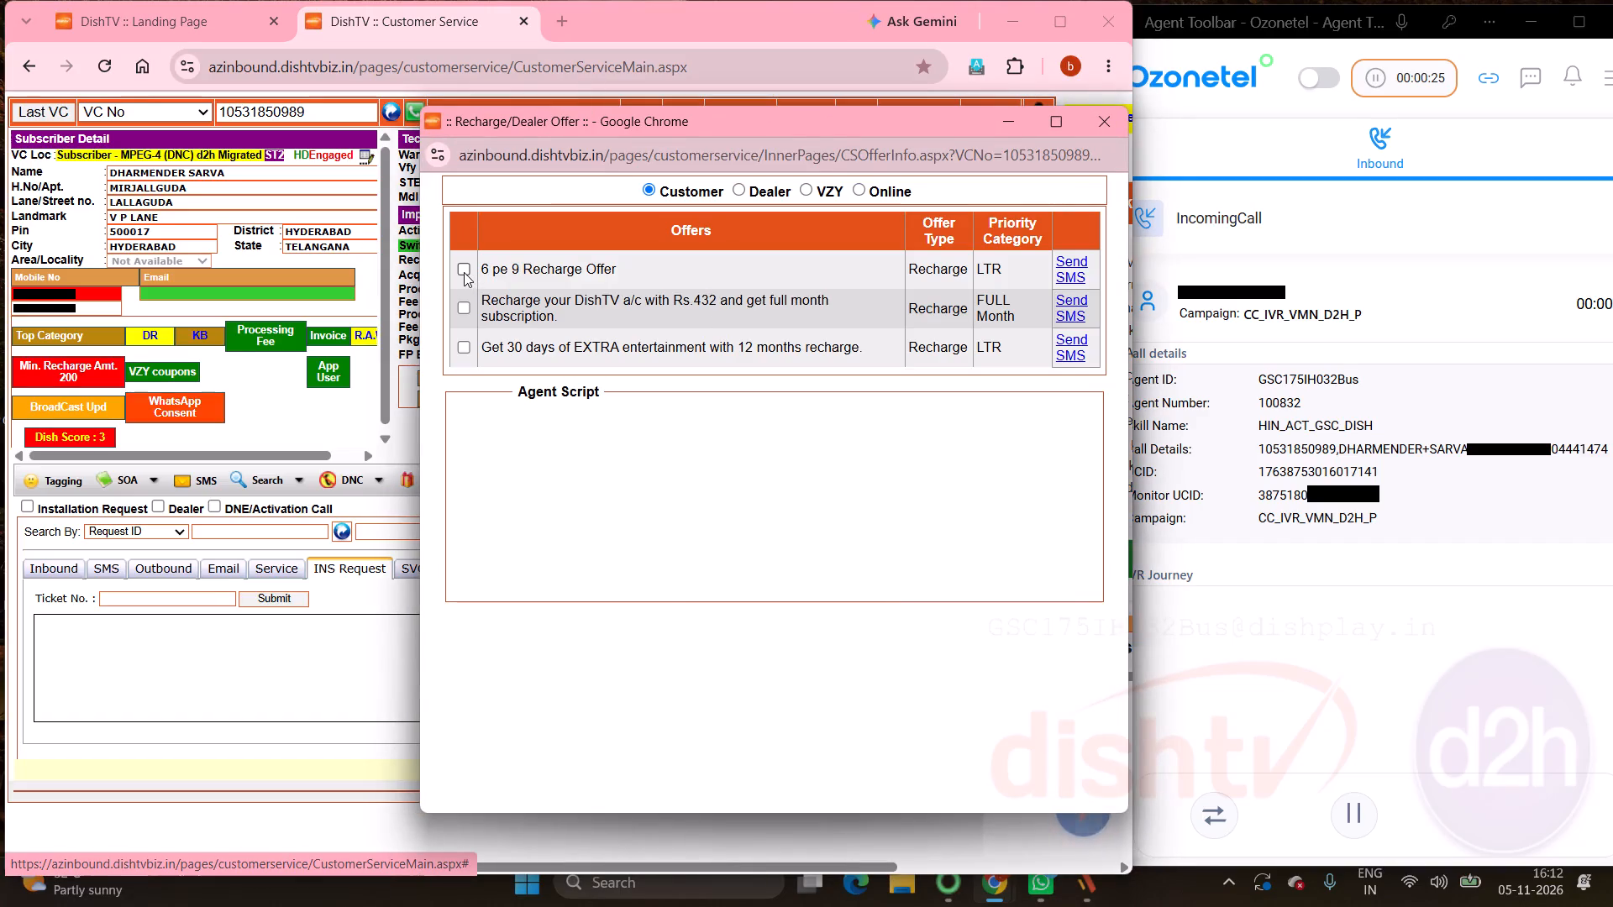
left_click(464, 272)
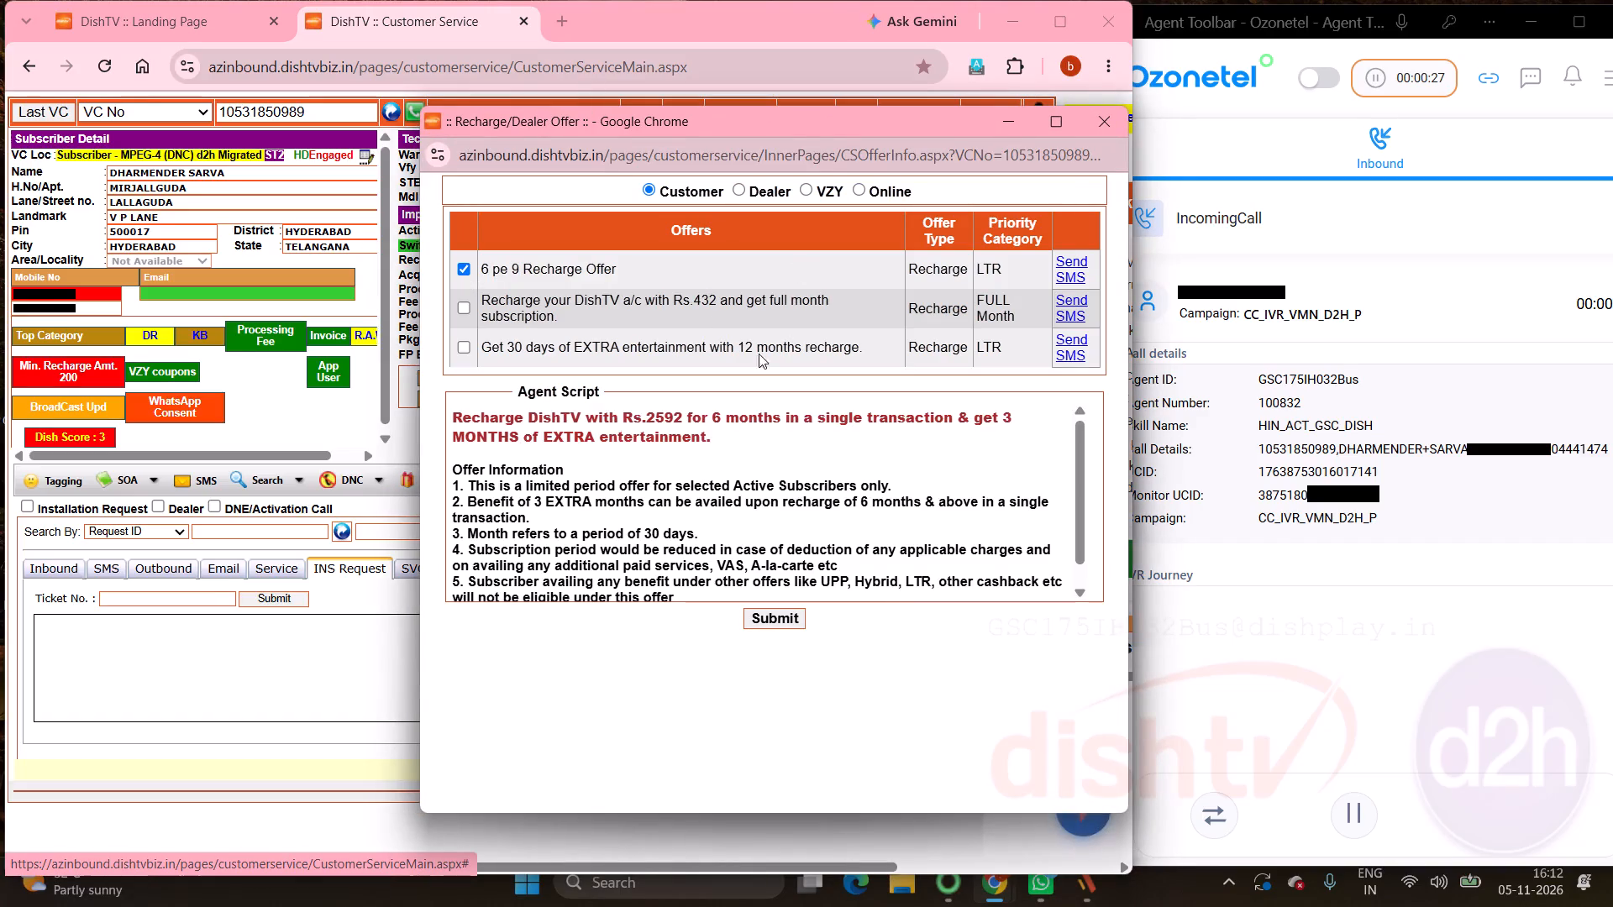
left_click(806, 108)
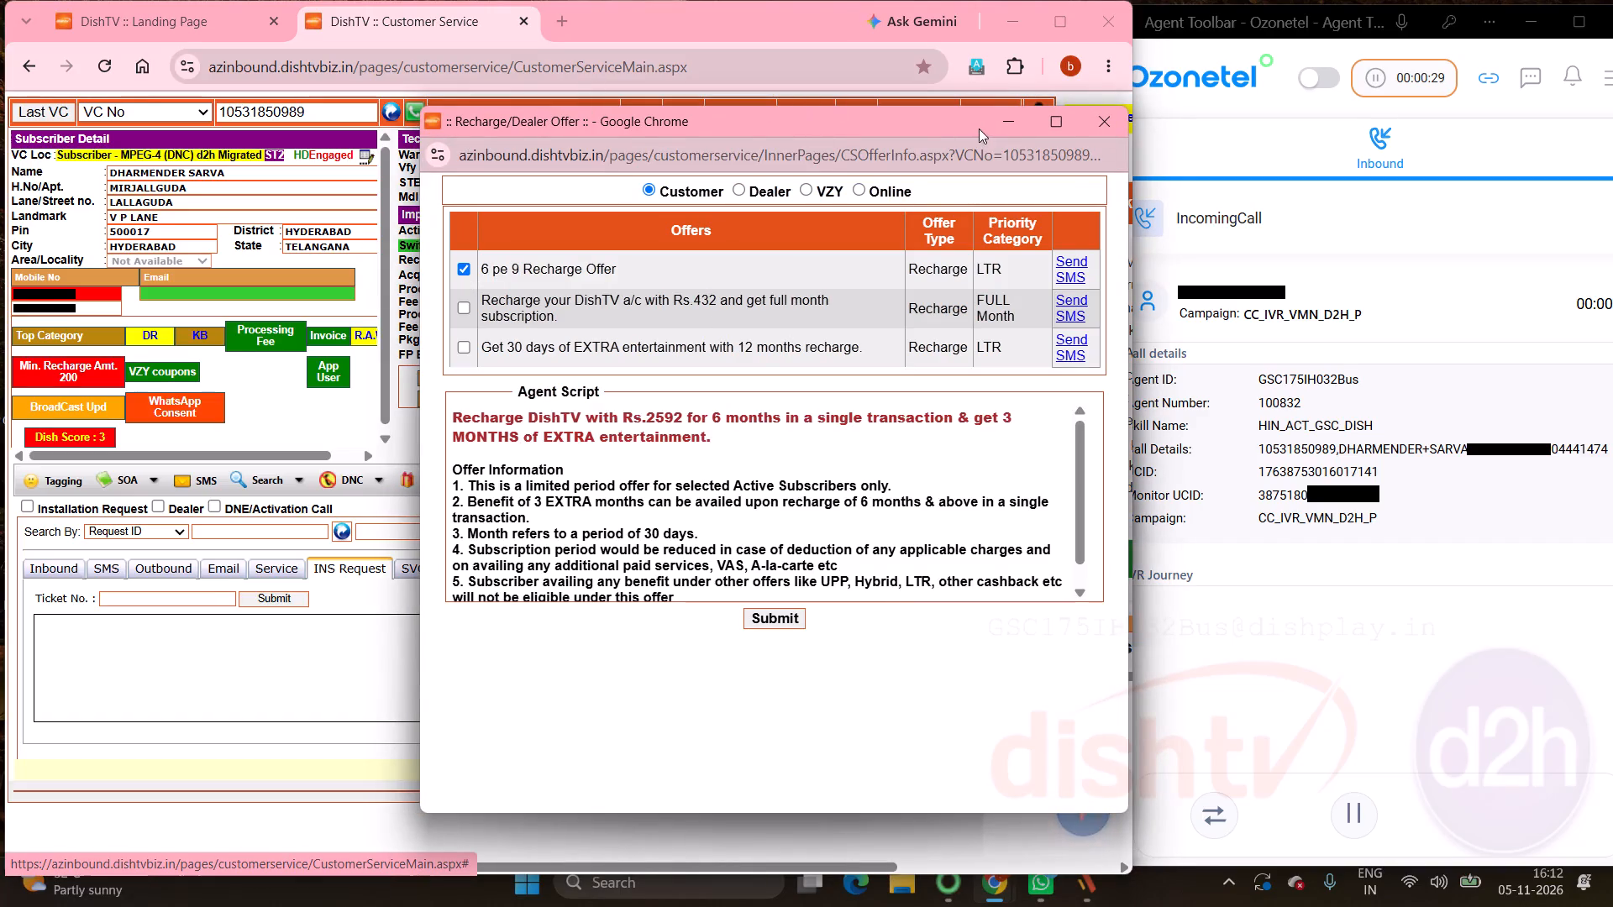
left_click_drag(950, 125, 764, 225)
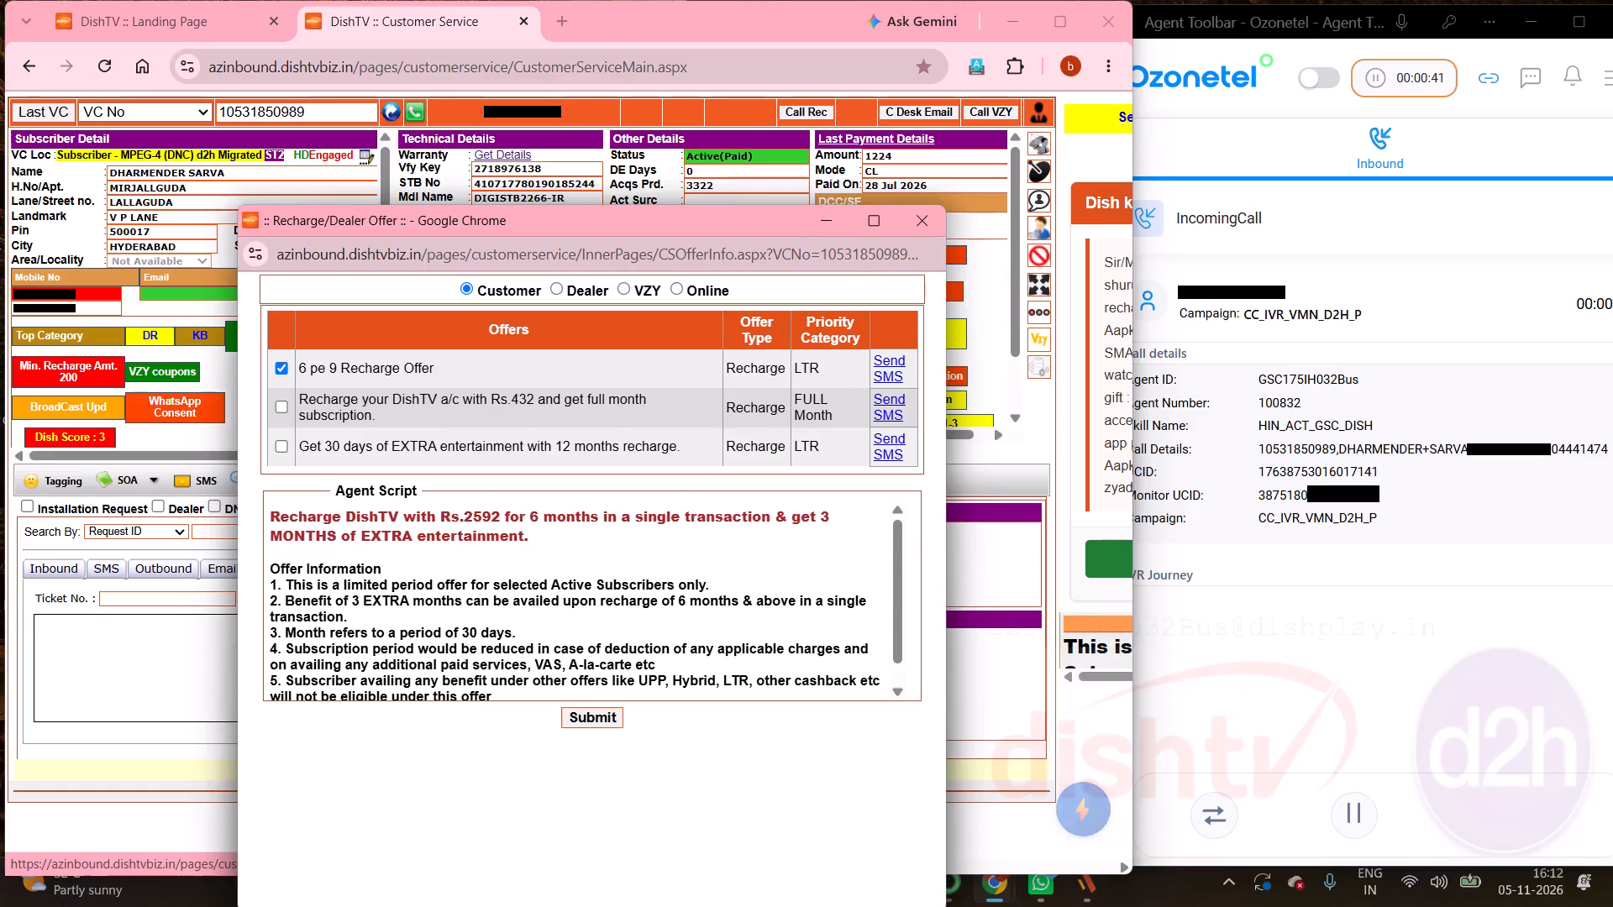
left_click(894, 375)
left_click(773, 370)
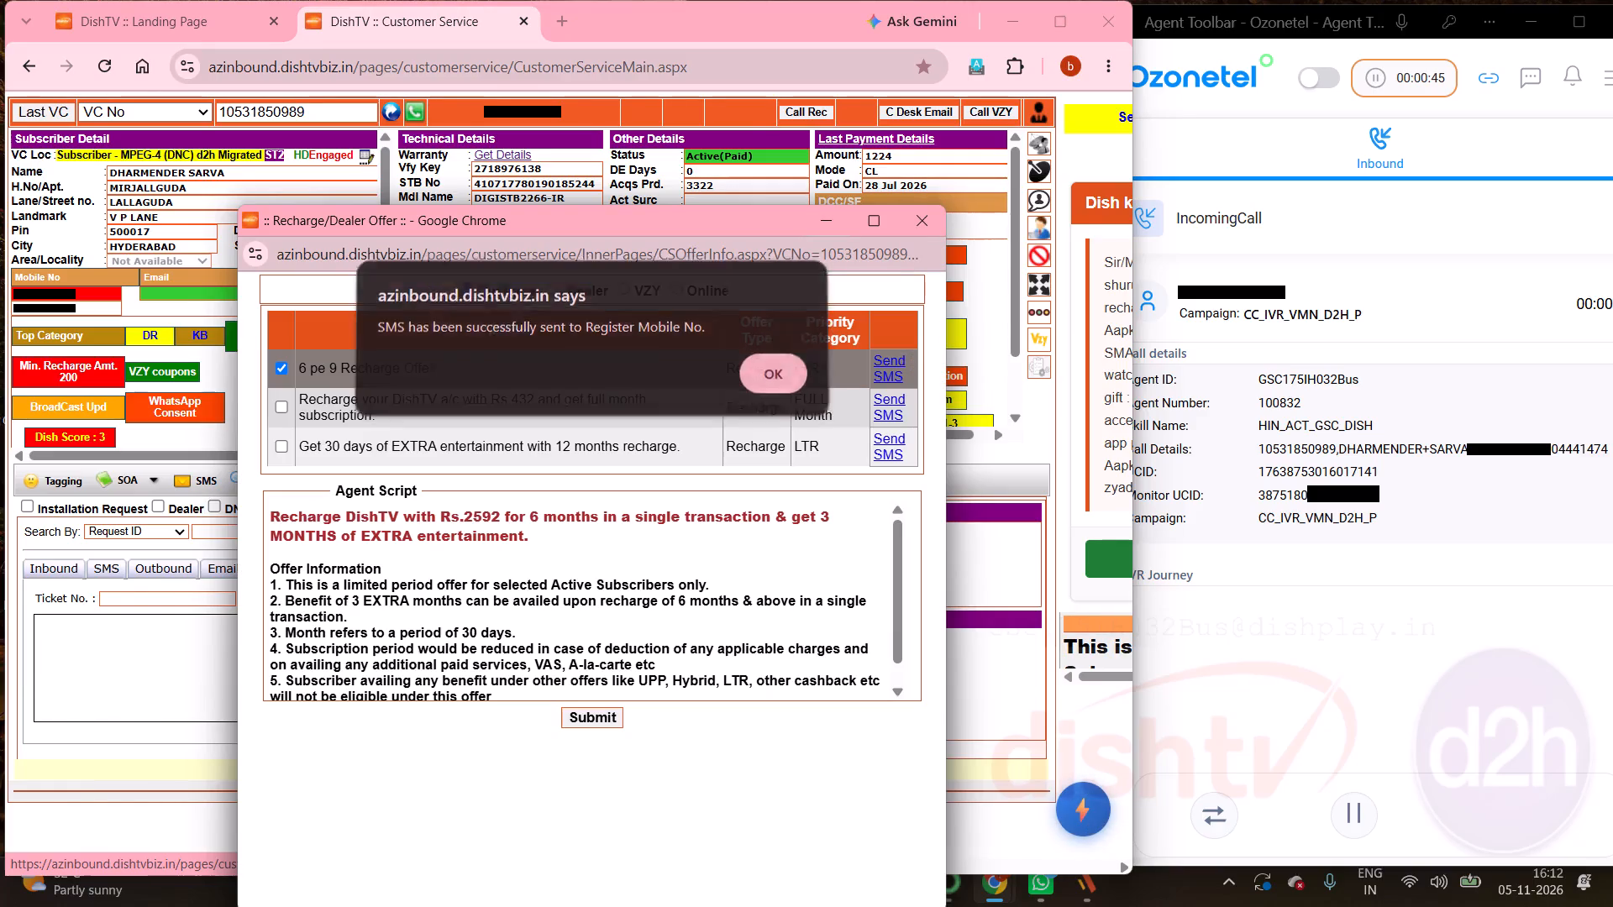
left_click(919, 221)
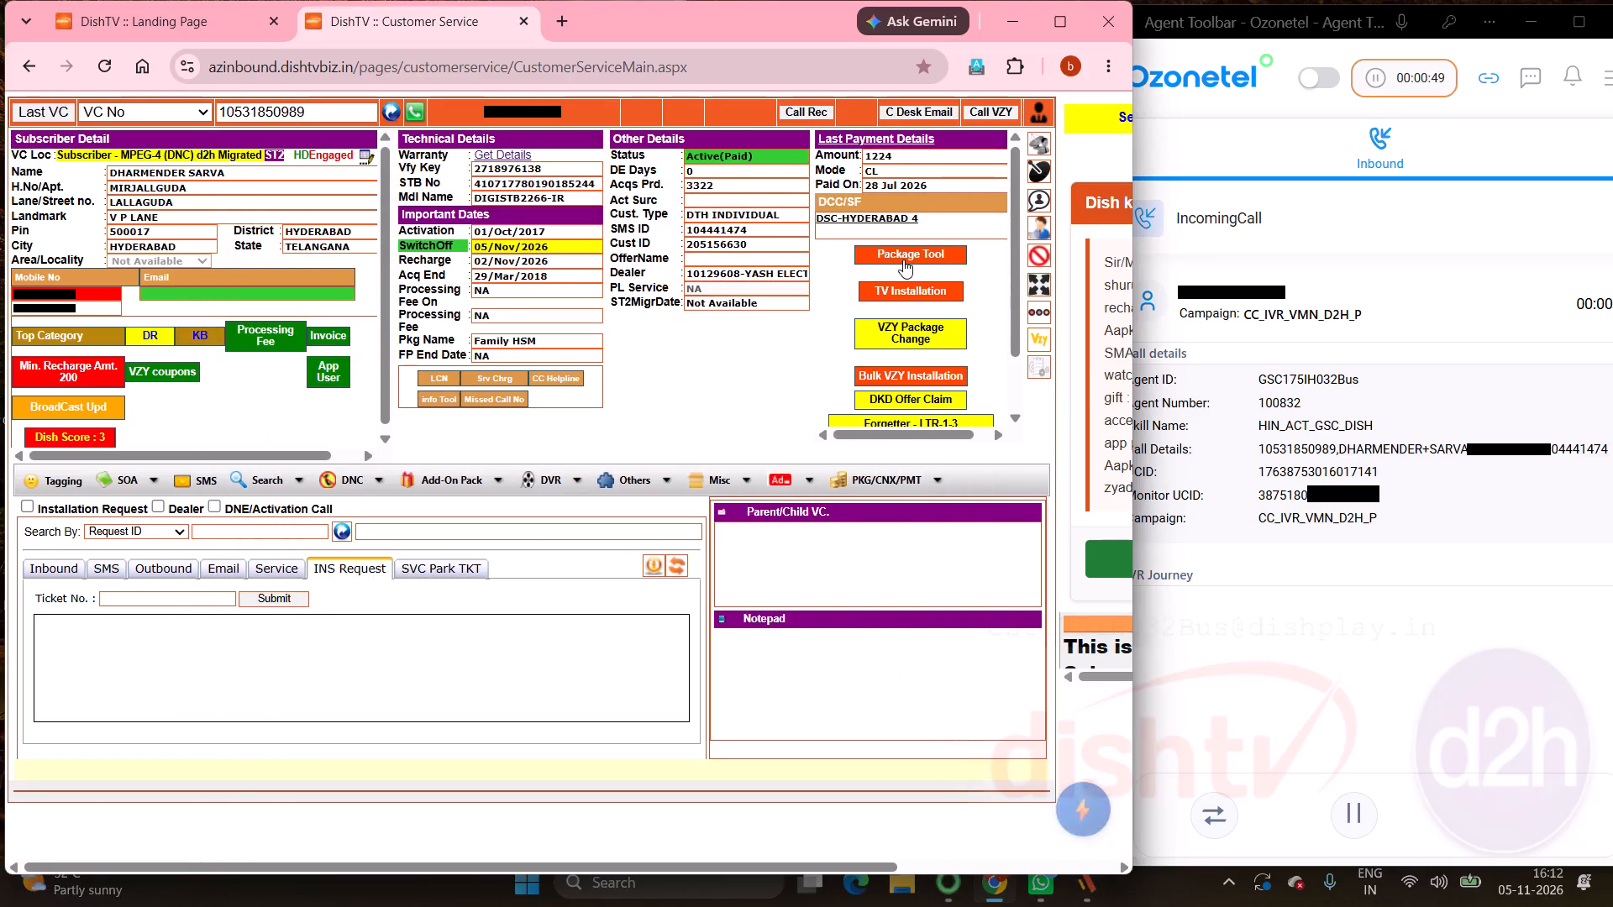
Review the subscriber's current packages and full month recharge bifurcation in the Package Tool, and close it without changes.
left_click(903, 260)
left_click_drag(791, 127, 634, 130)
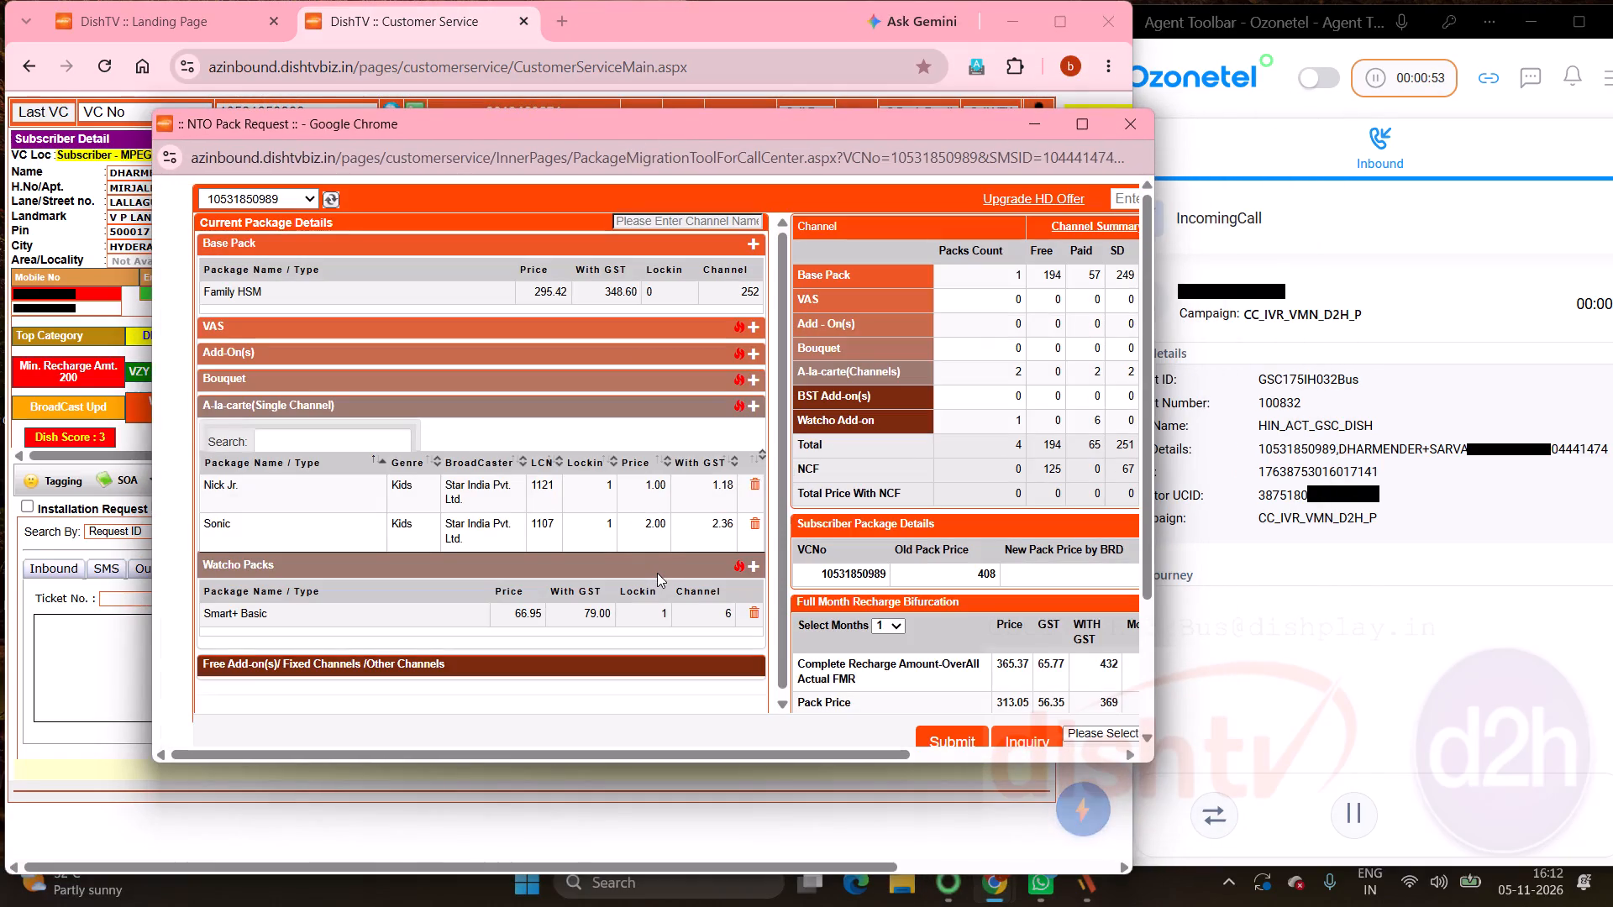
scroll(954, 700, "down", 4)
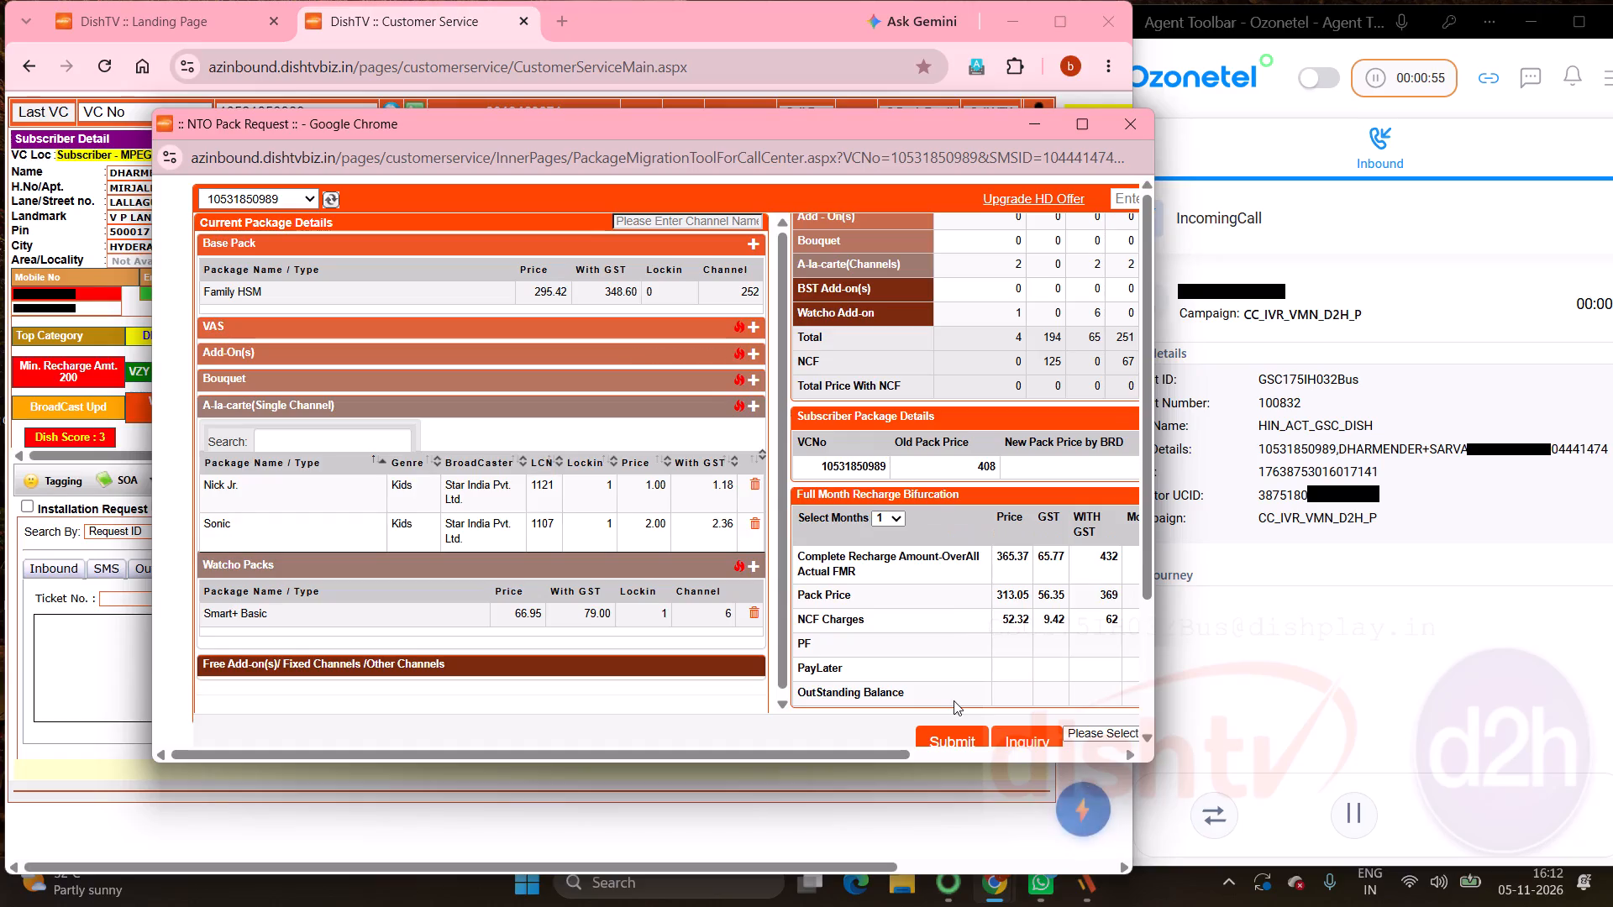
scroll(948, 632, "left", 2)
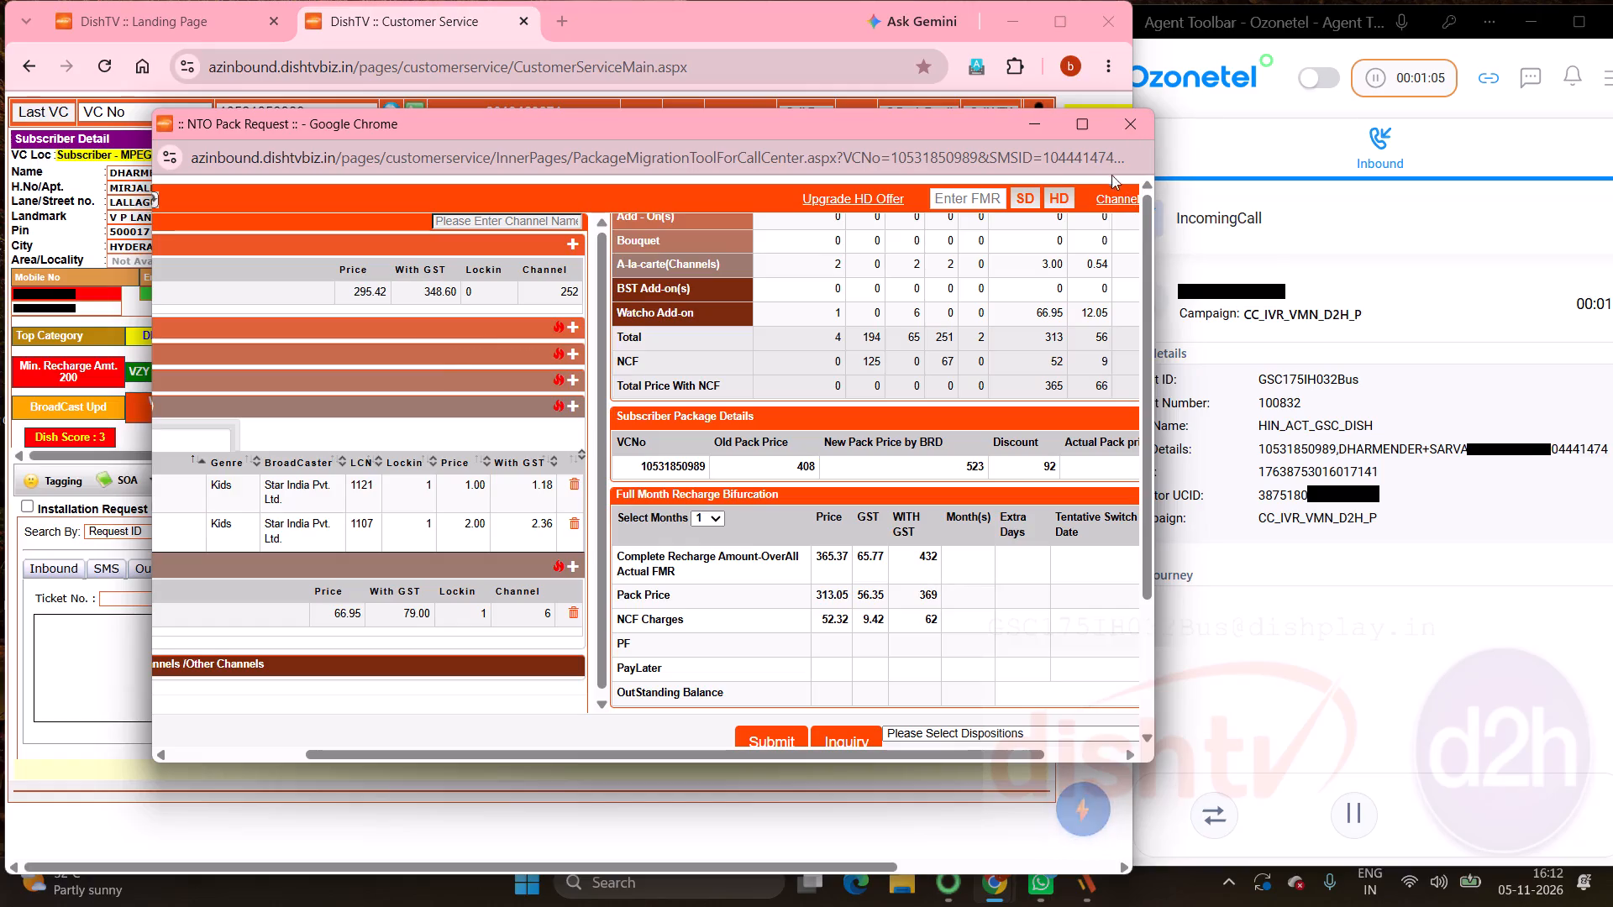
left_click(1125, 128)
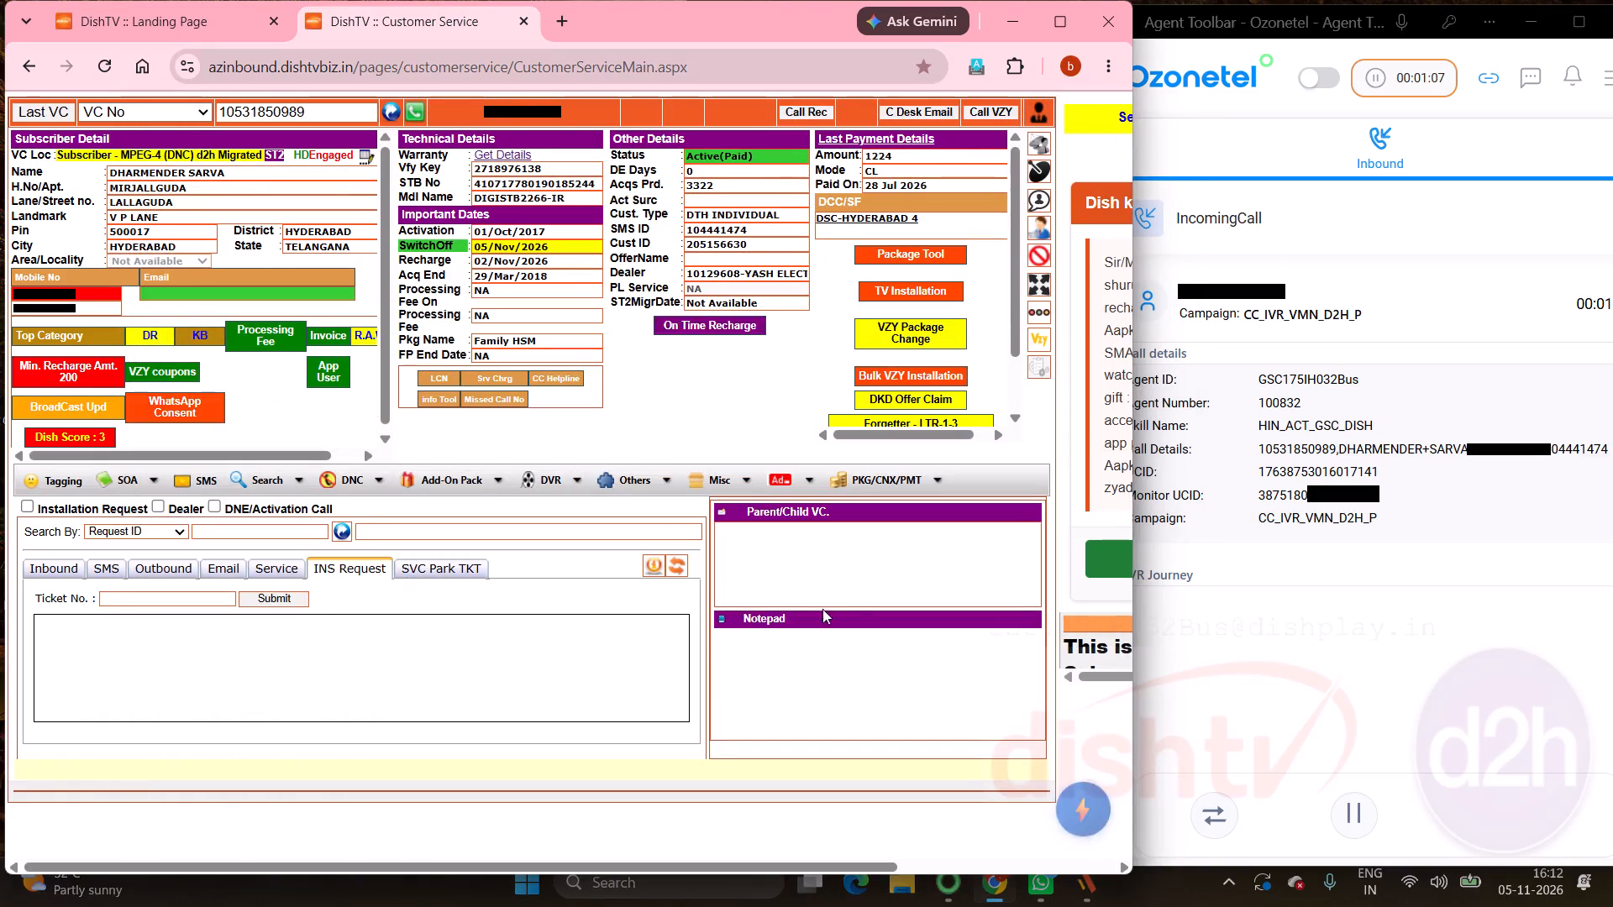
Review the subscriber's list of recharge offers again and close it without selecting any.
scroll(854, 601, "left", 5)
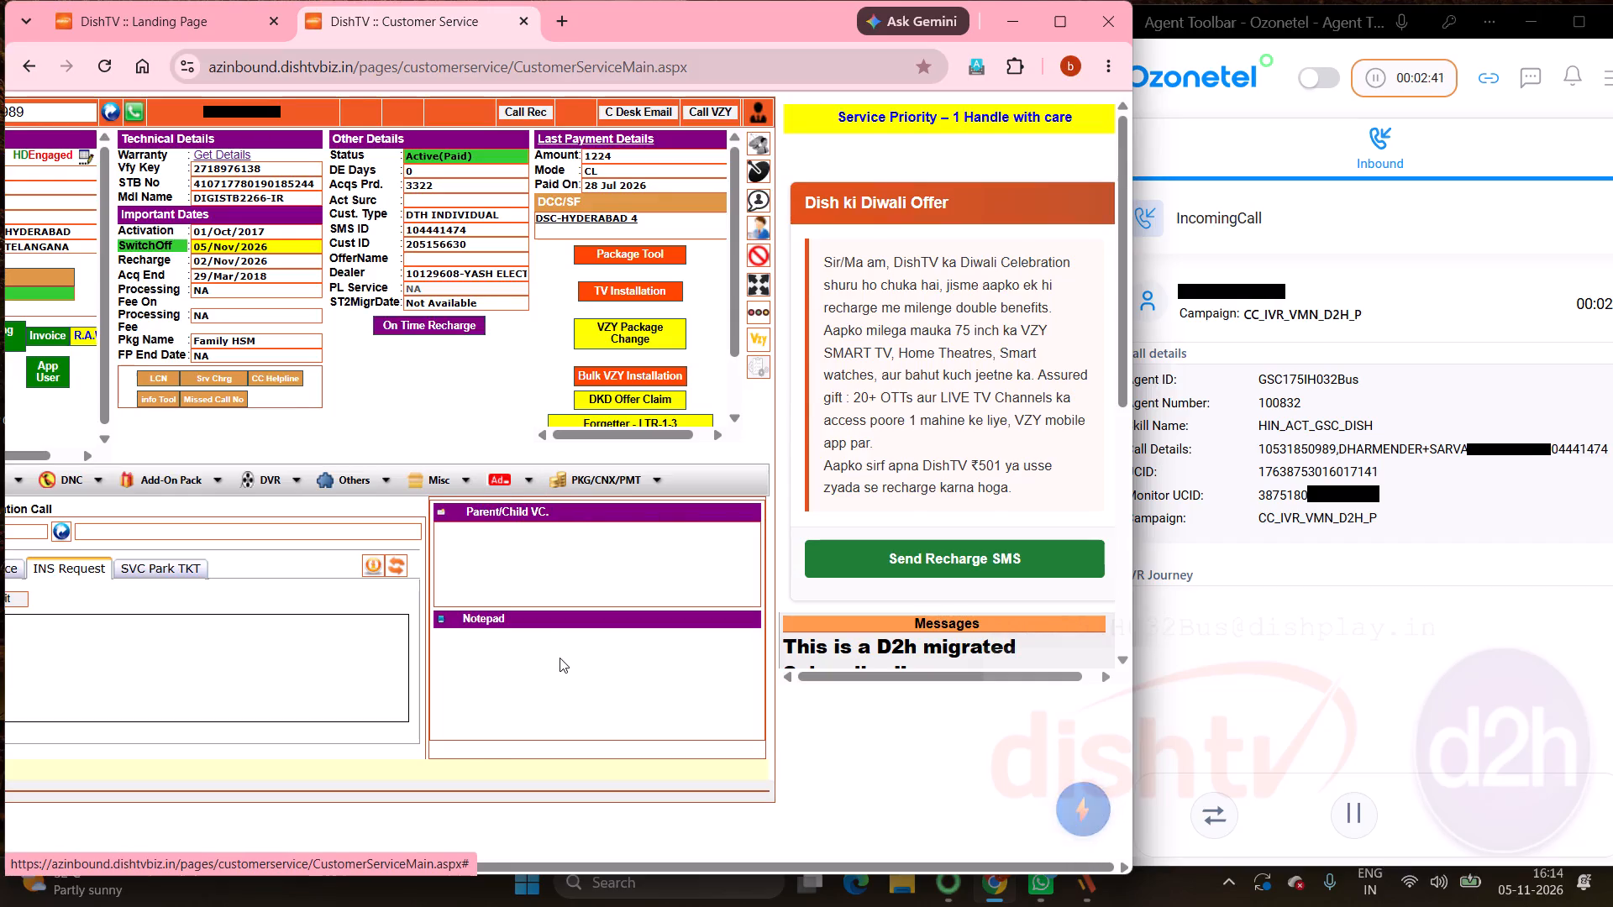
left_click(590, 486)
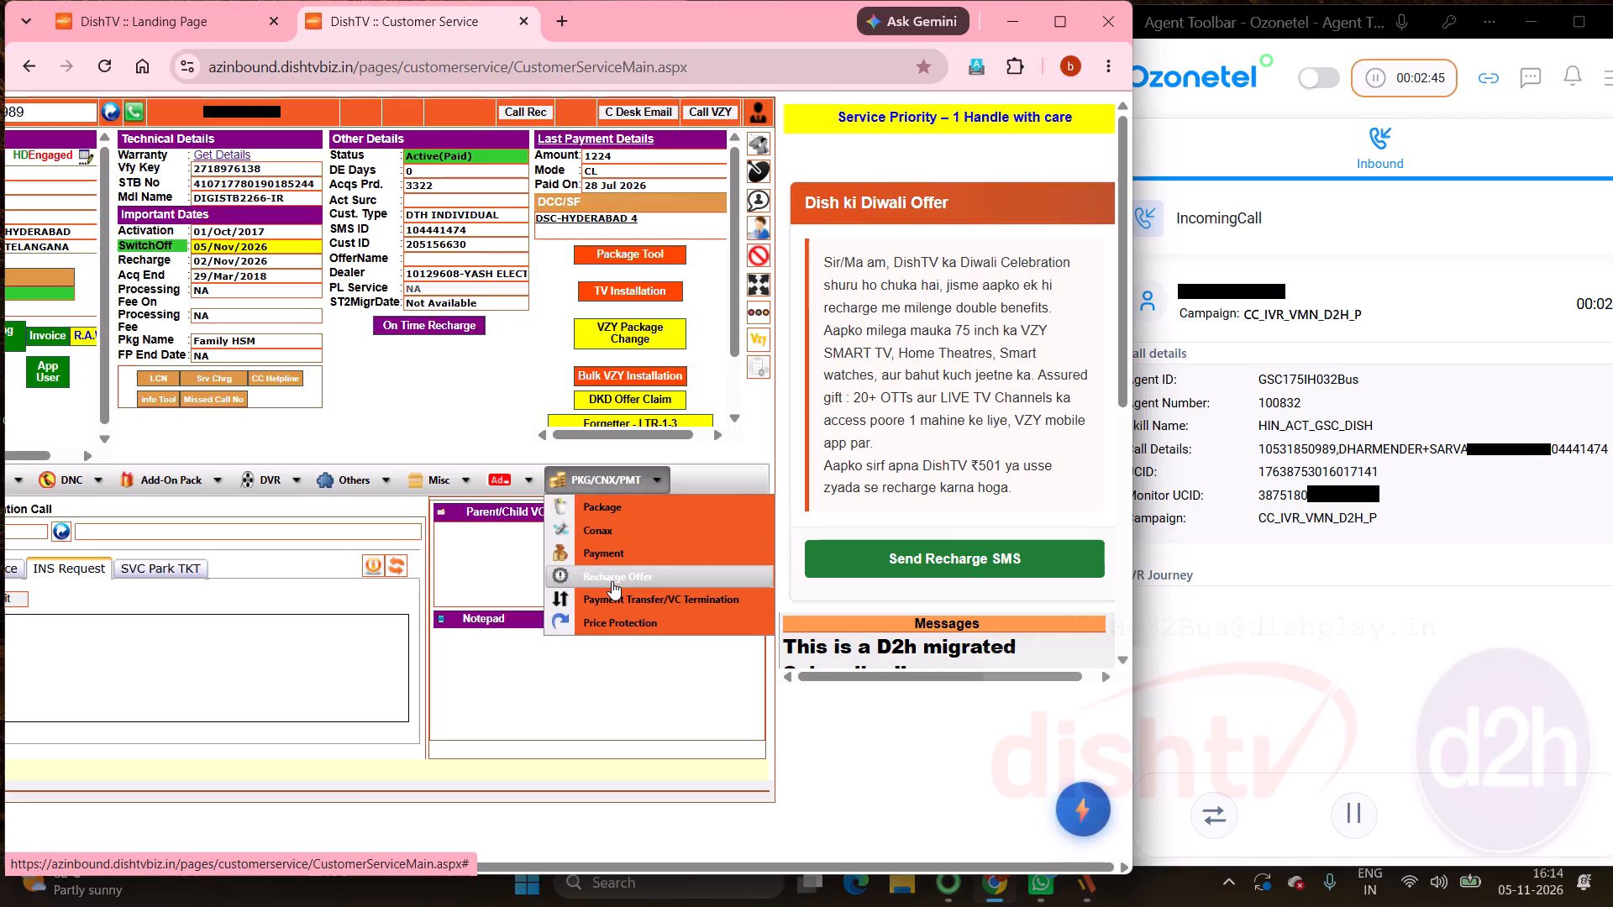
left_click(612, 581)
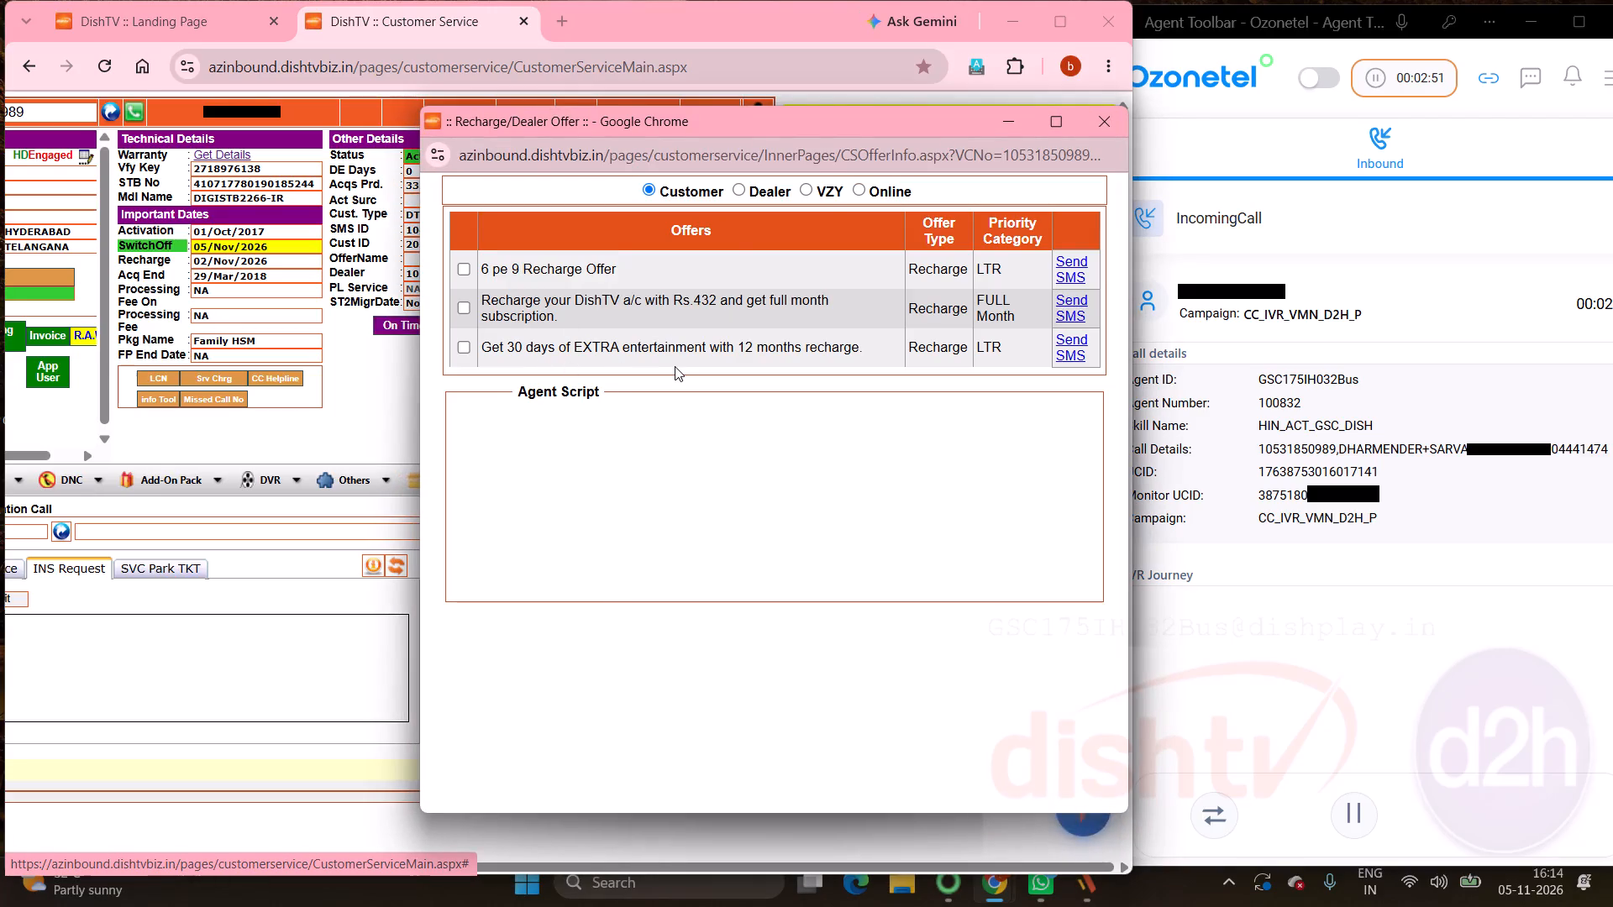
left_click_drag(781, 134, 725, 202)
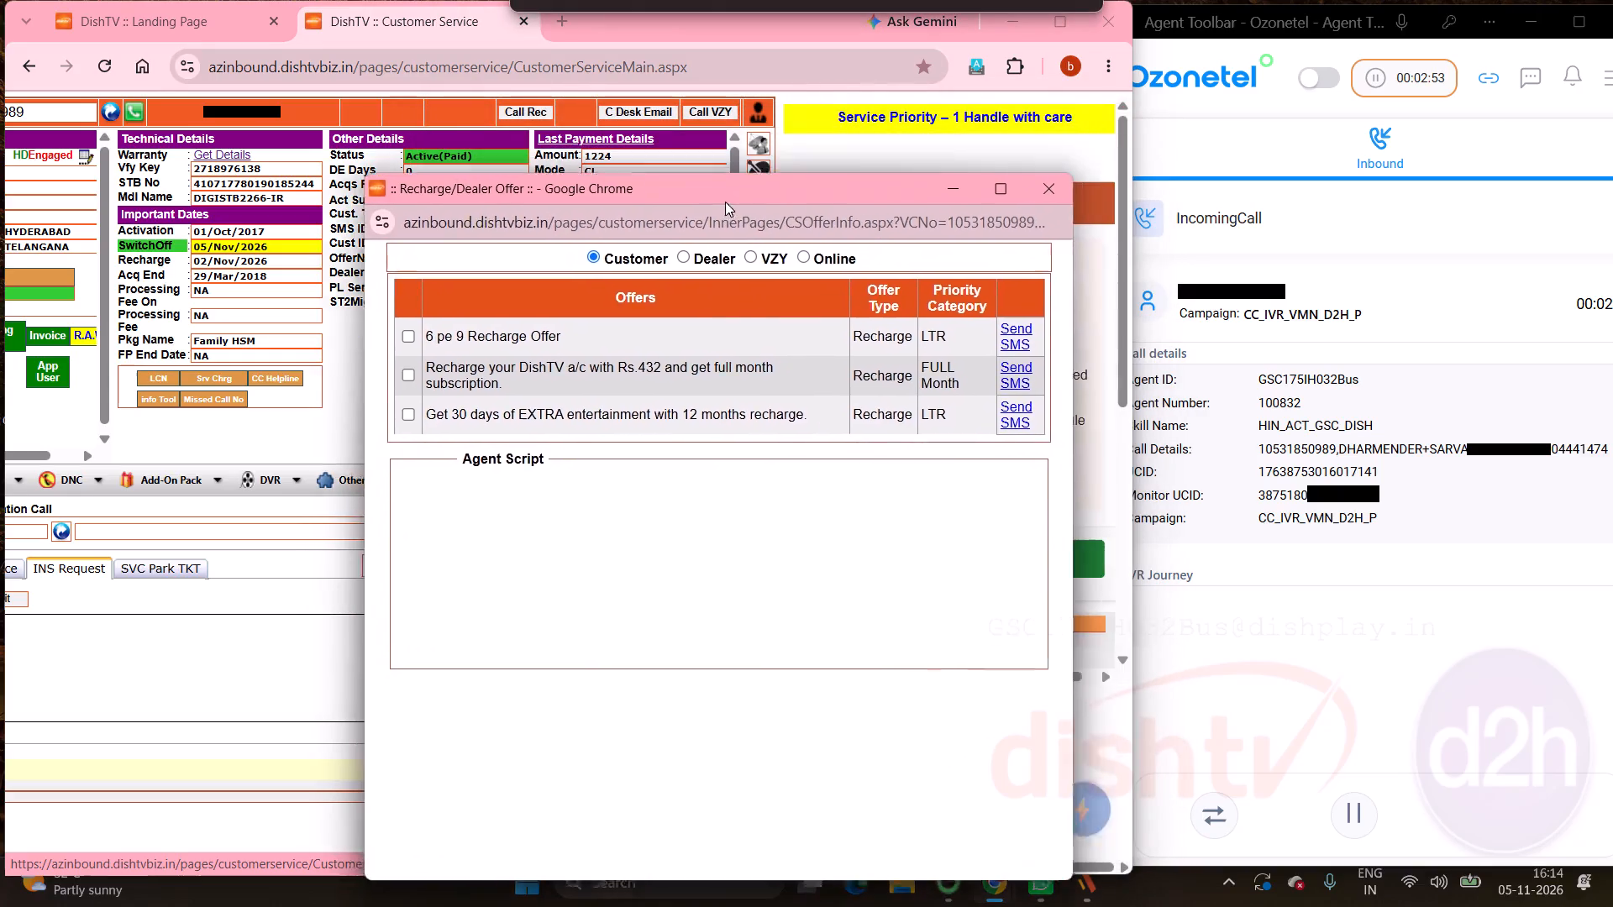
left_click_drag(725, 202, 651, 173)
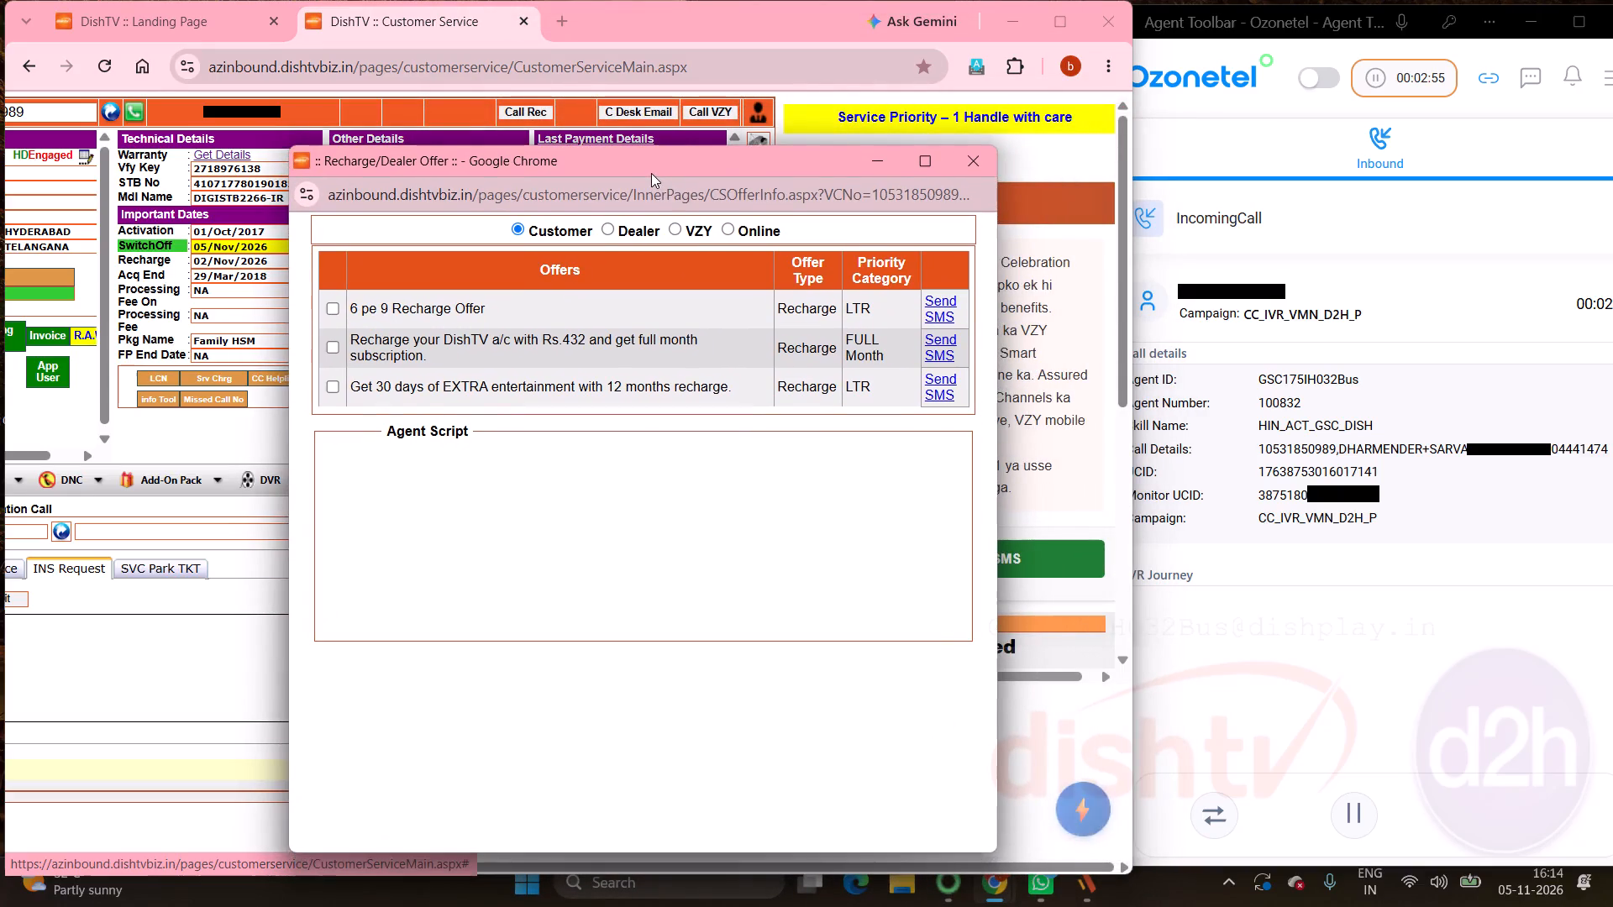
left_click(964, 160)
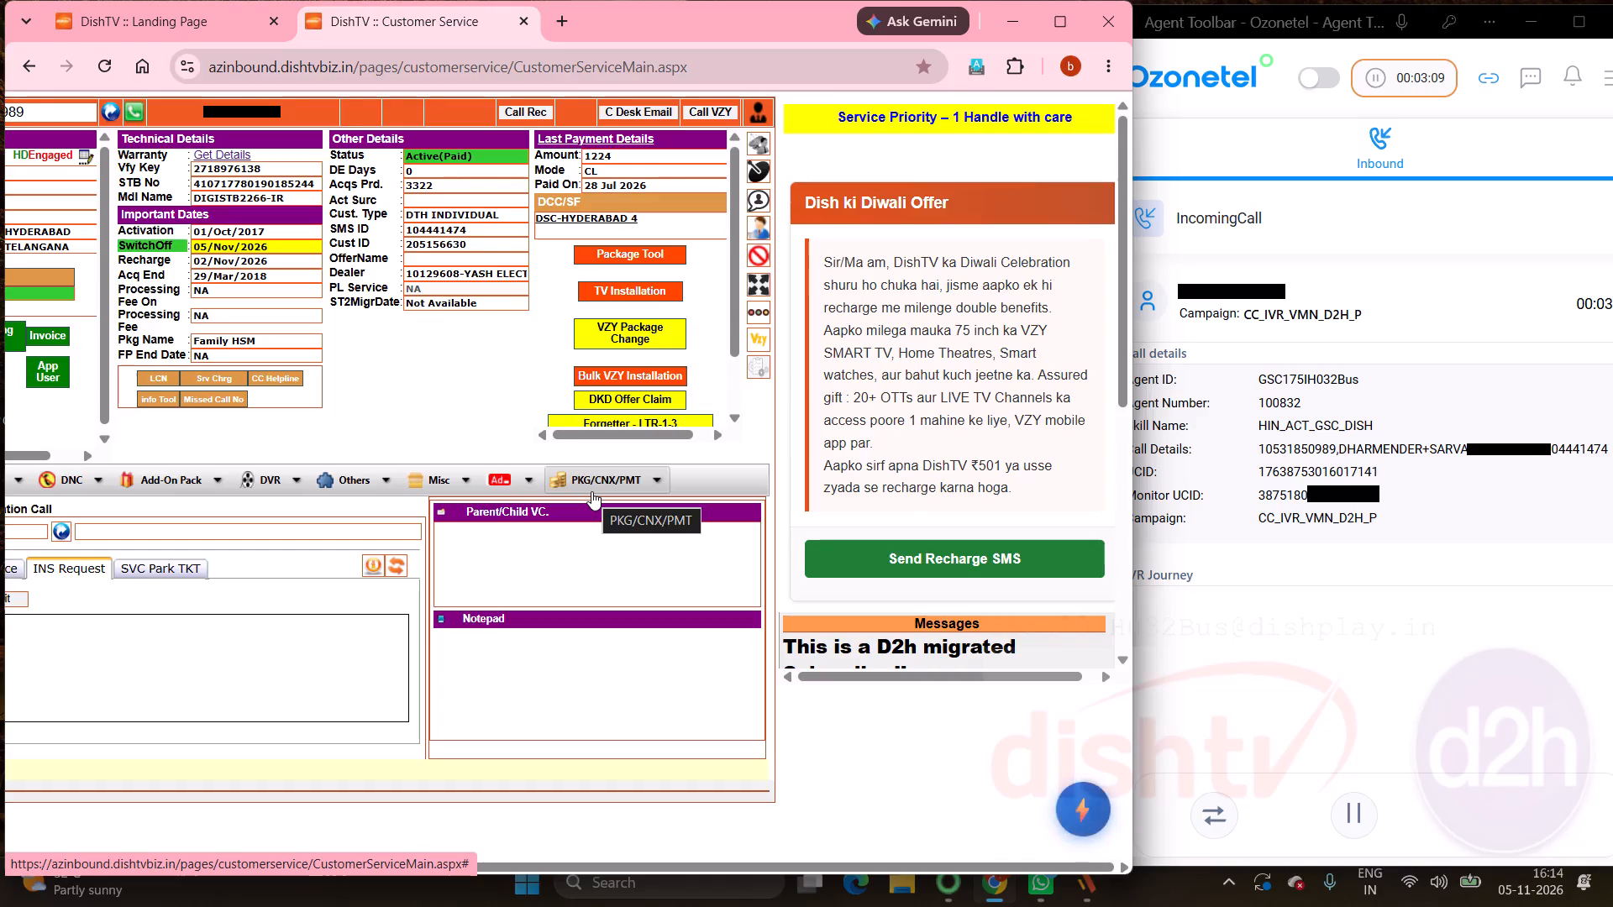
Submit the 6 pe 9 Recharge Offer and register its RECHARGE OFFER INQUIRY request with the mobile number copied into Alternate No.
scroll(591, 491, "right", 4)
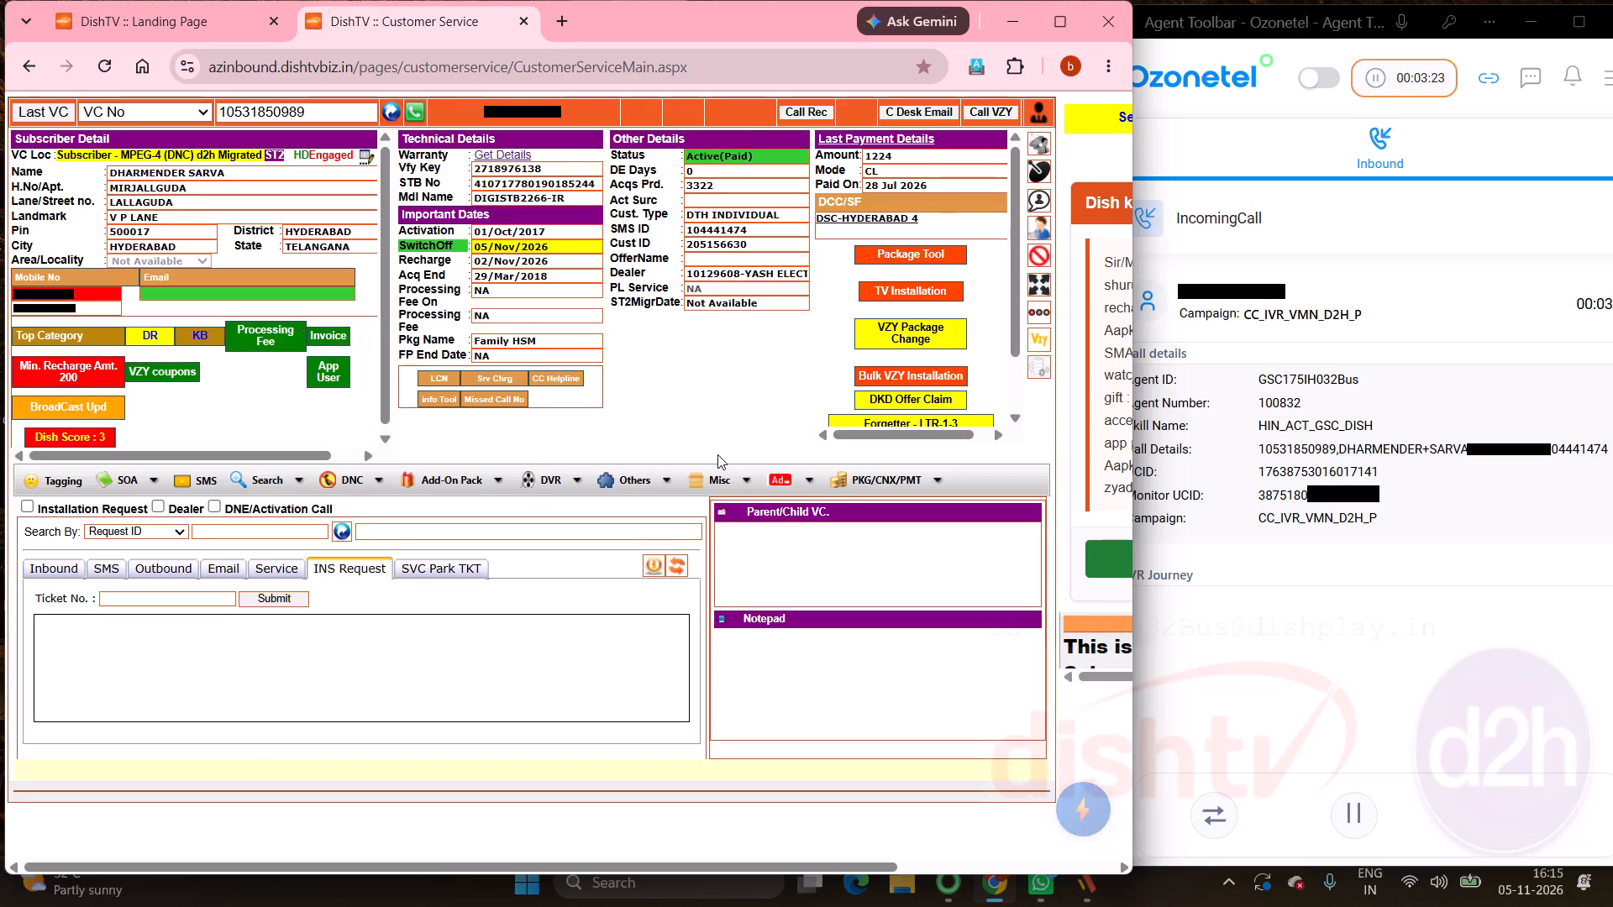
left_click(505, 537)
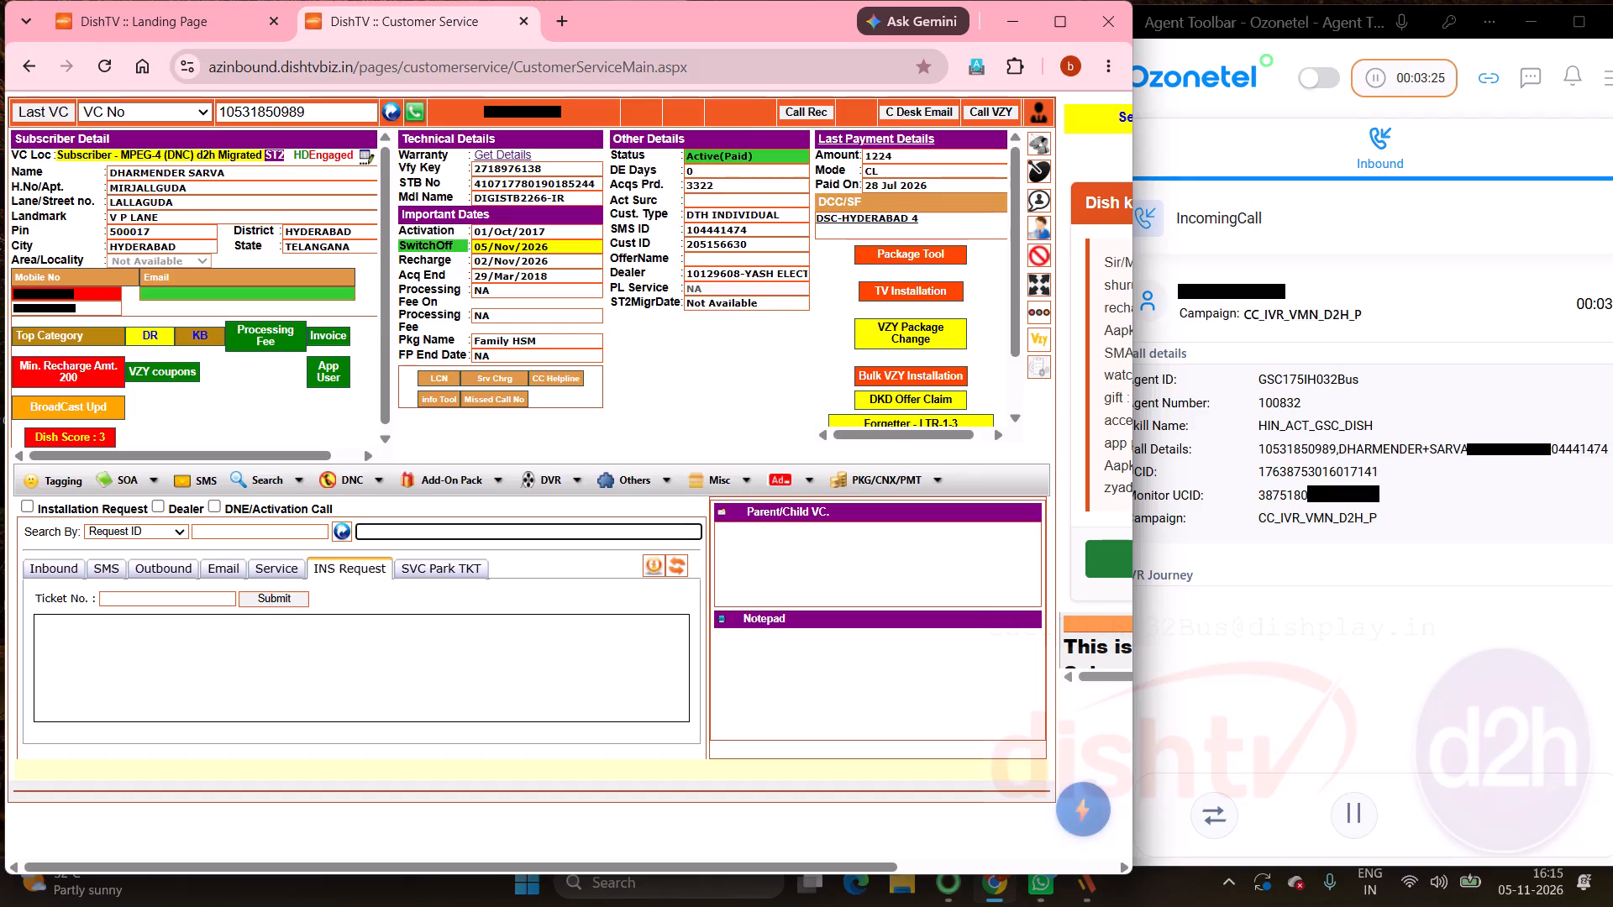
left_click(884, 484)
left_click(919, 579)
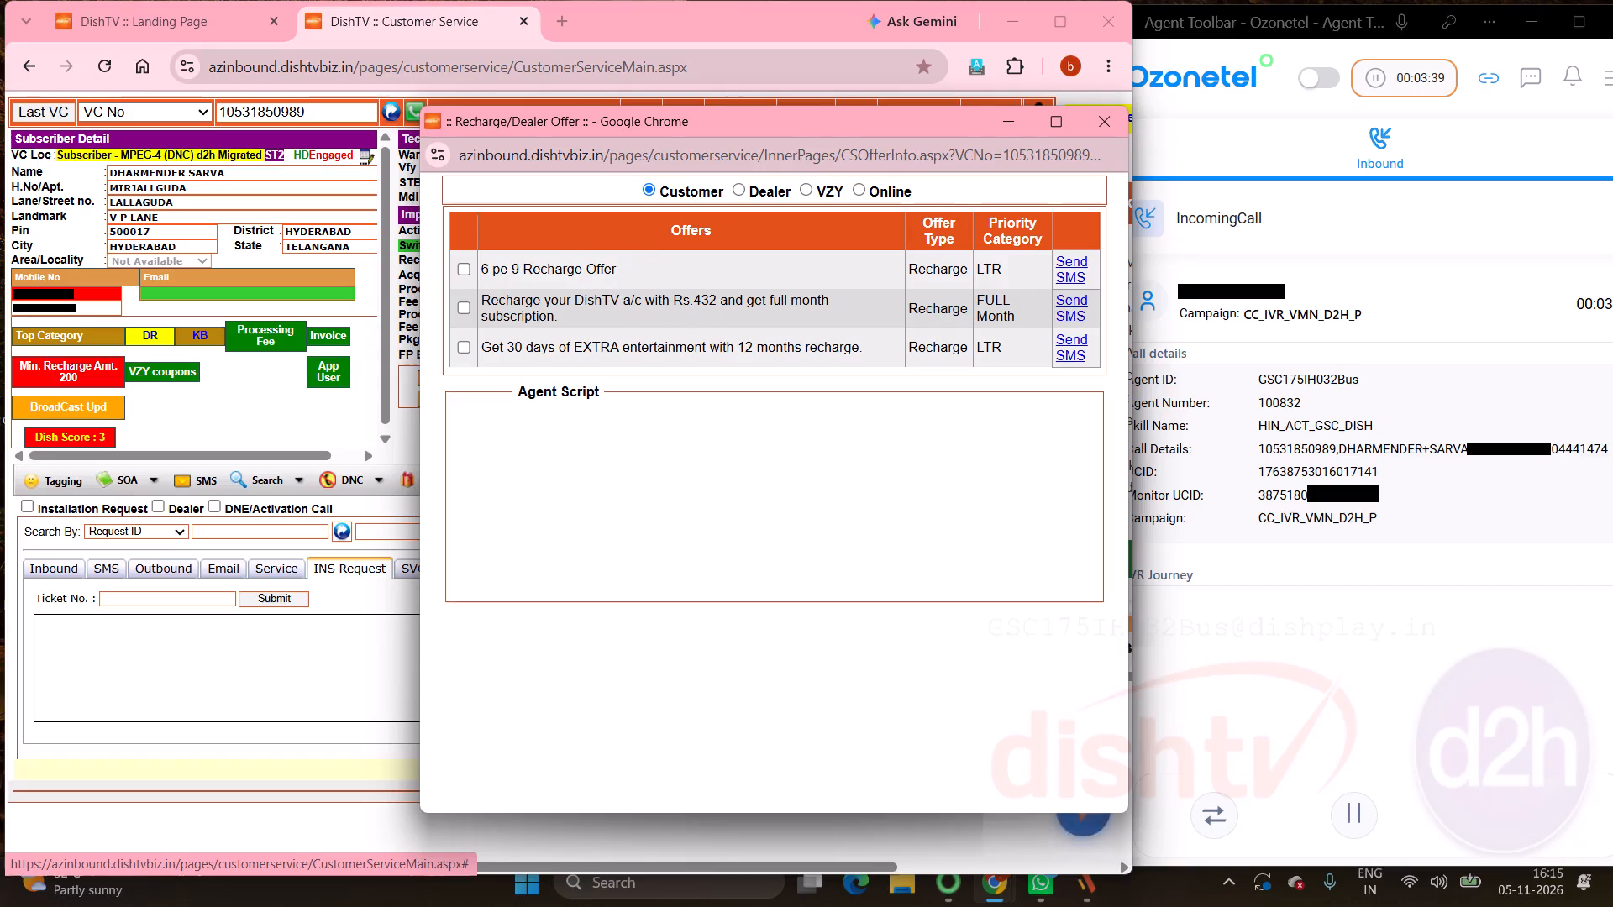
left_click(462, 270)
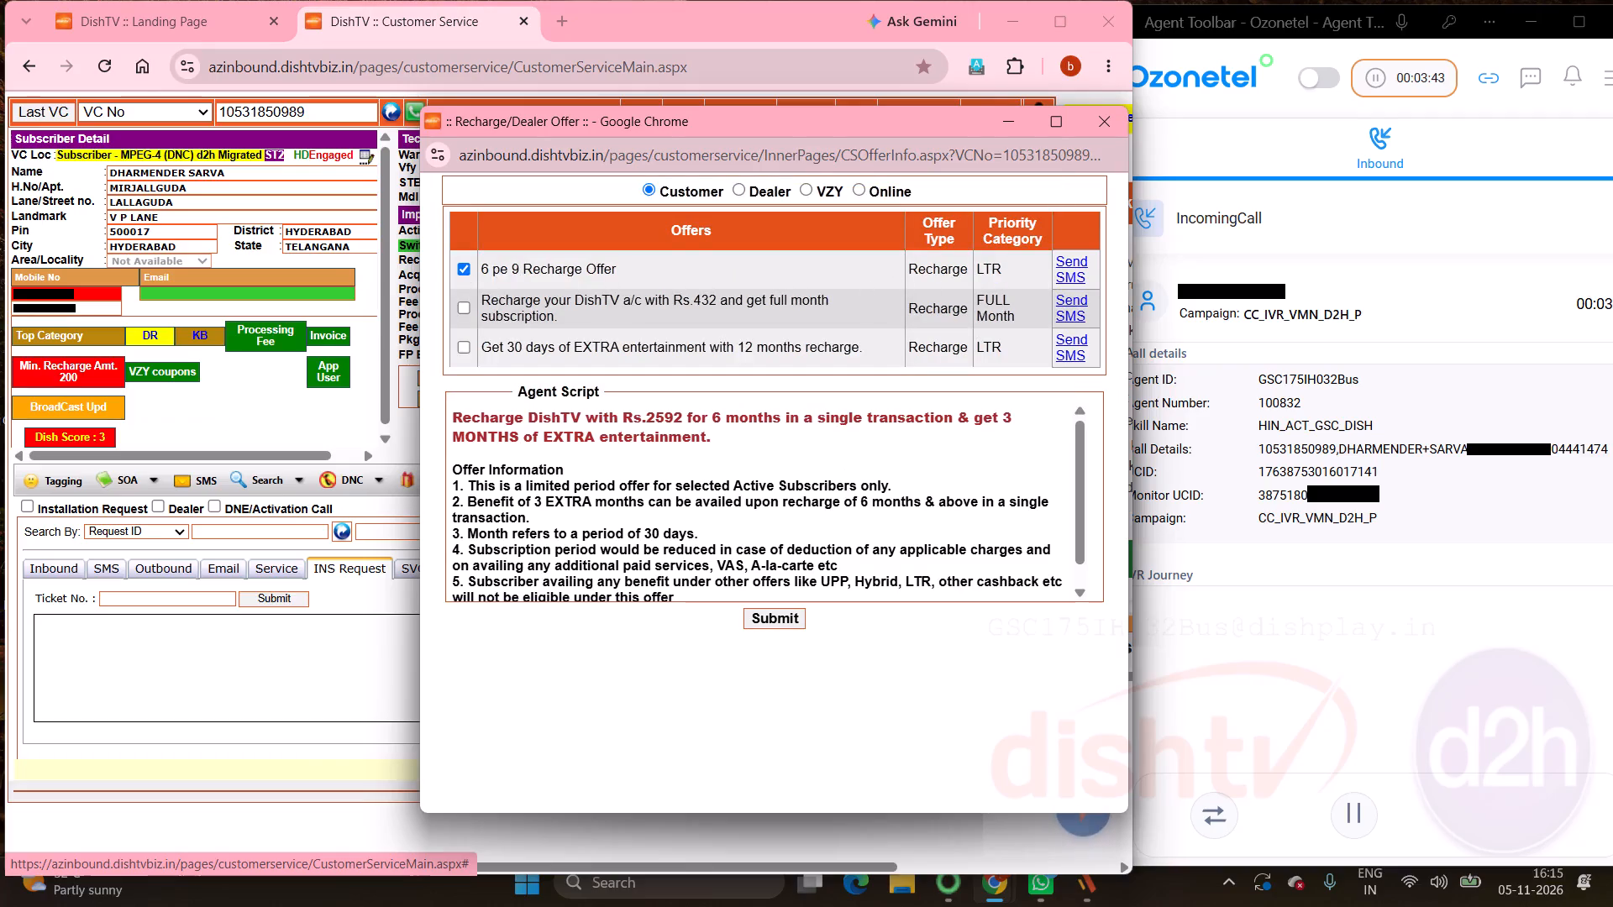
left_click(782, 621)
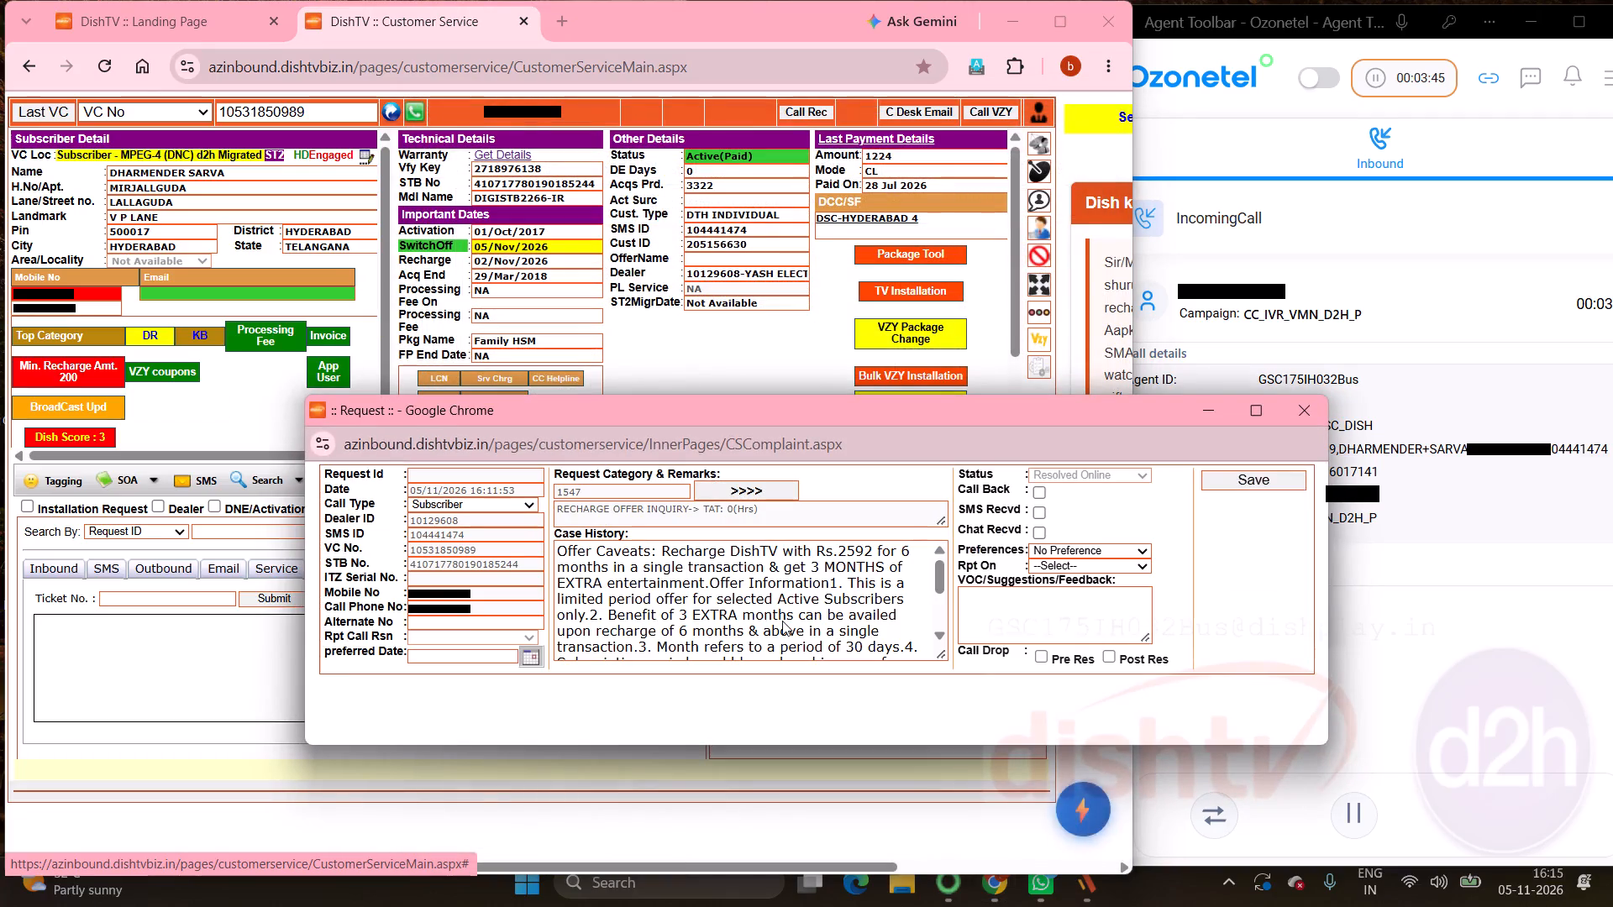
left_click_drag(472, 595, 299, 617)
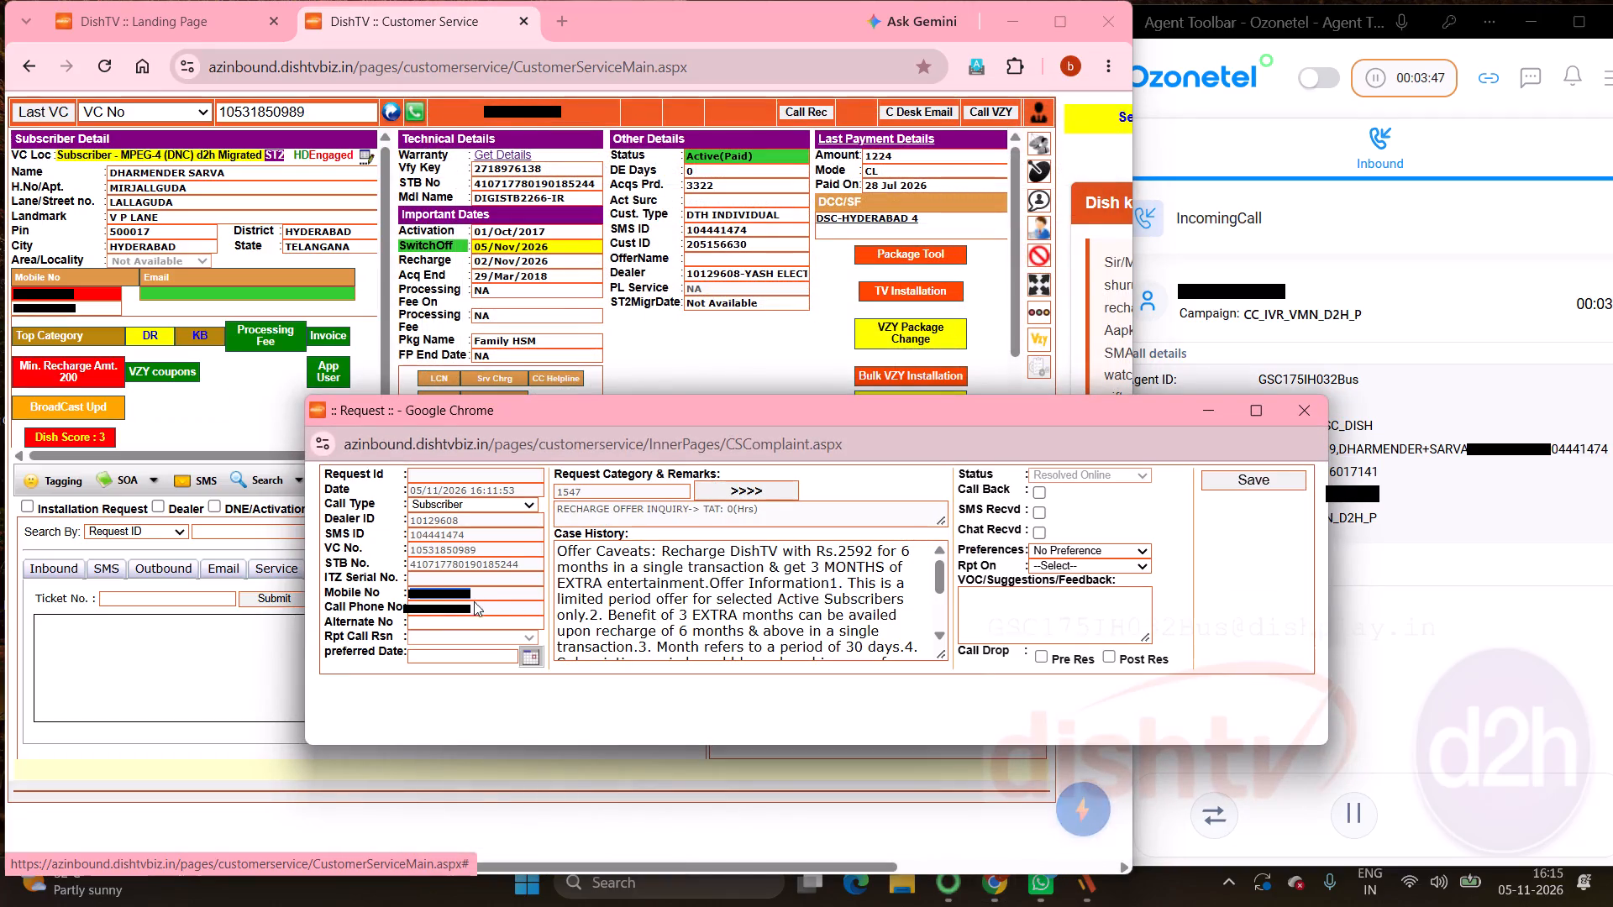
left_click_drag(457, 591, 458, 619)
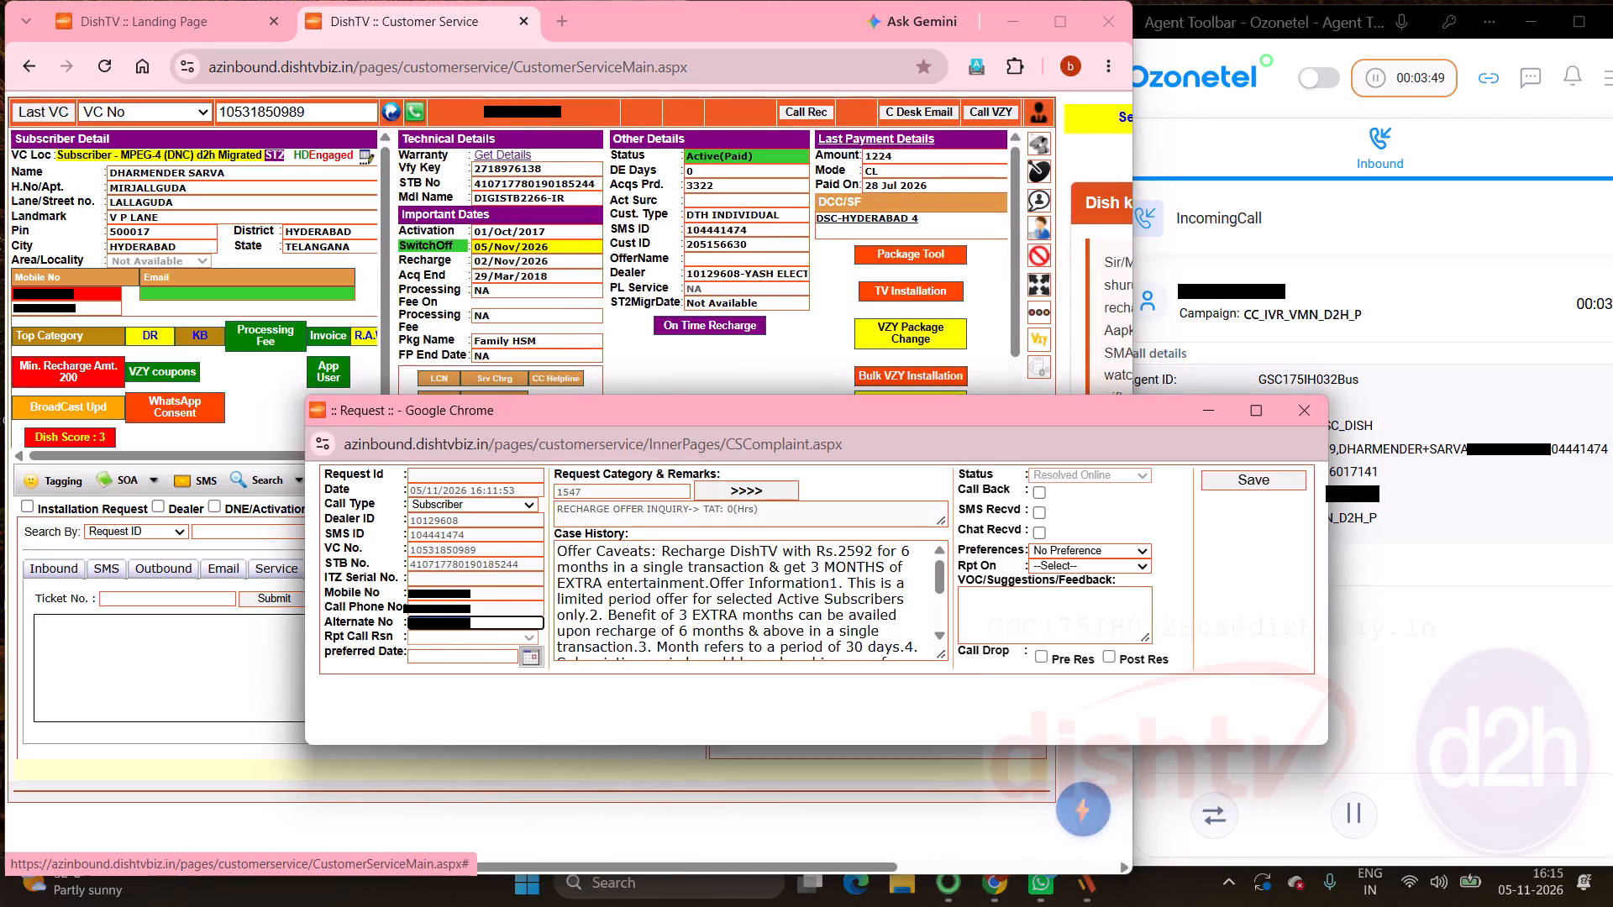
left_click(1270, 475)
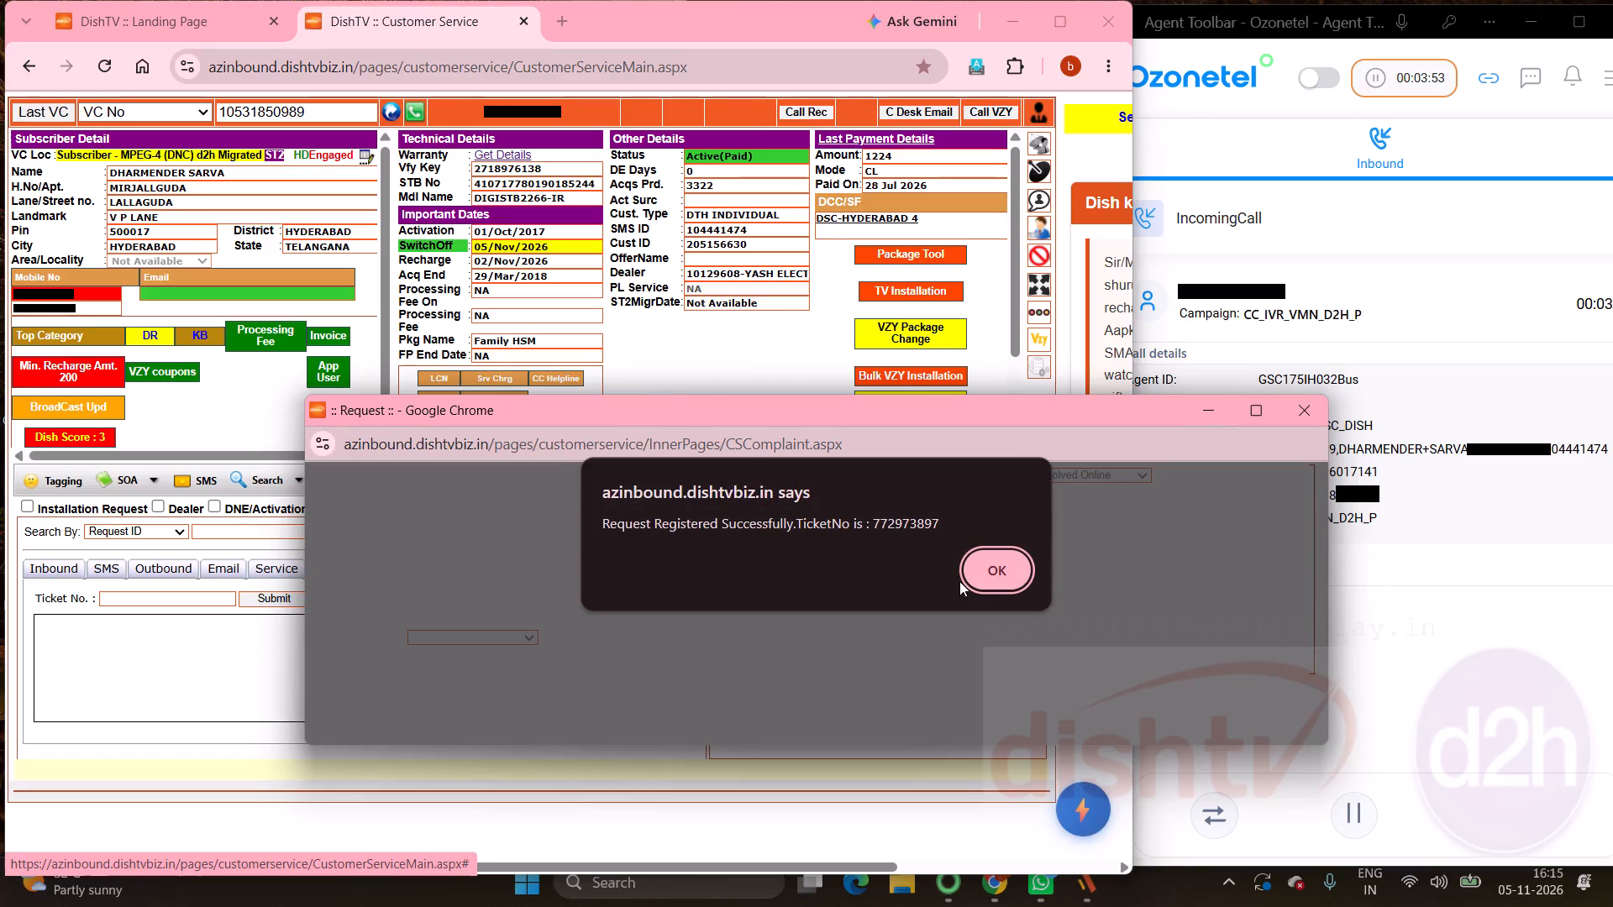
left_click(959, 581)
left_click(975, 577)
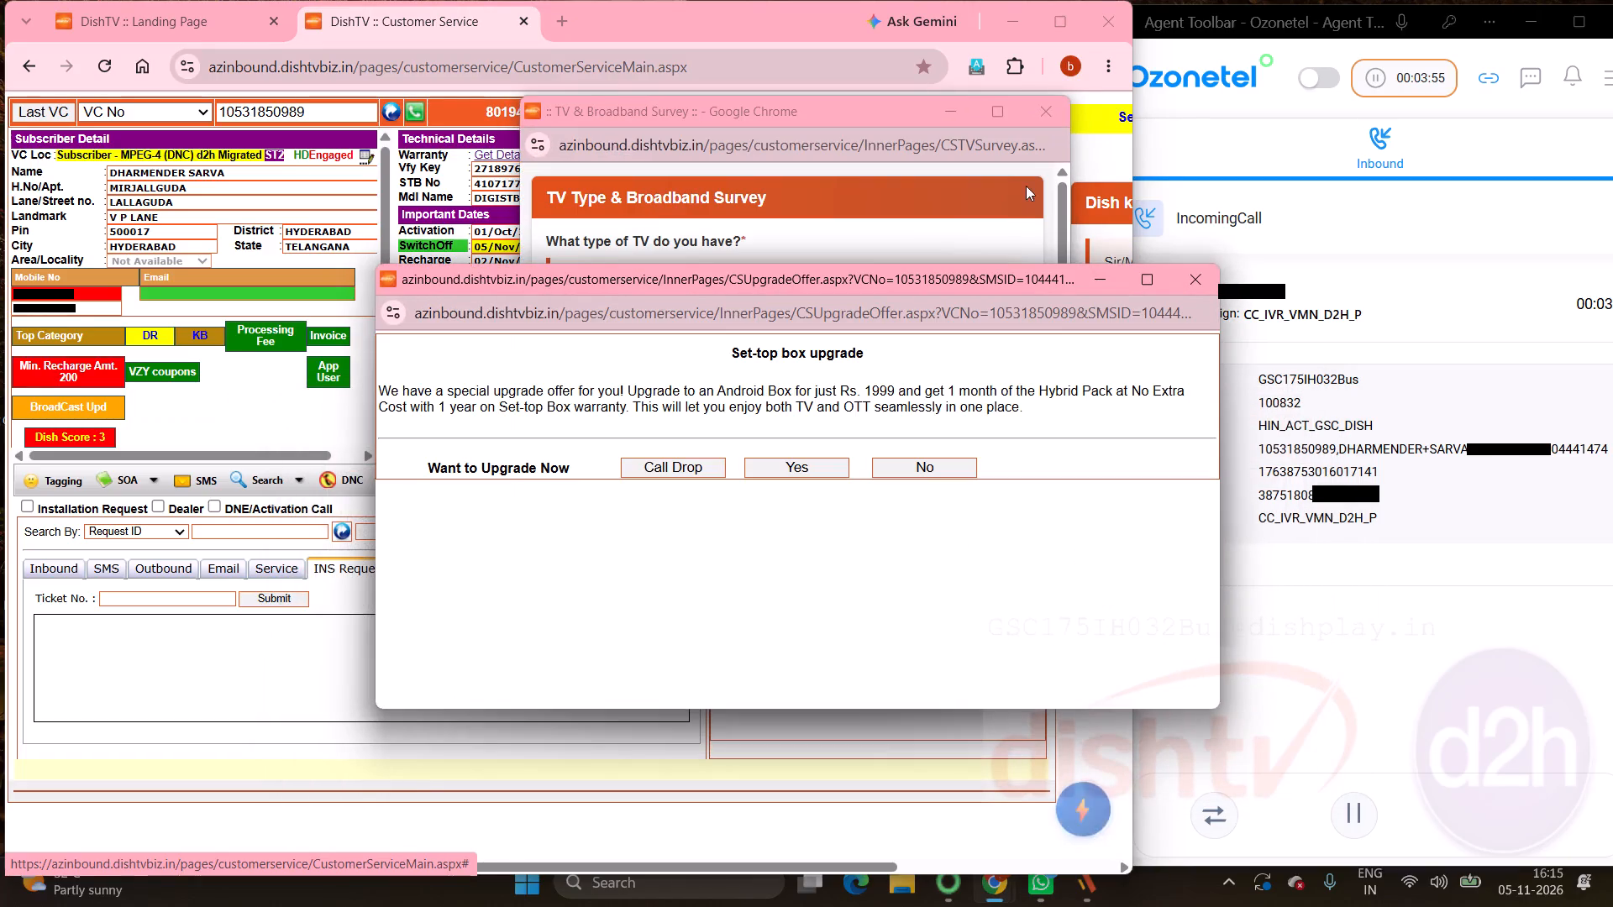
Close the set-top box upgrade offer and the TV and broadband survey unanswered.
left_click(1202, 282)
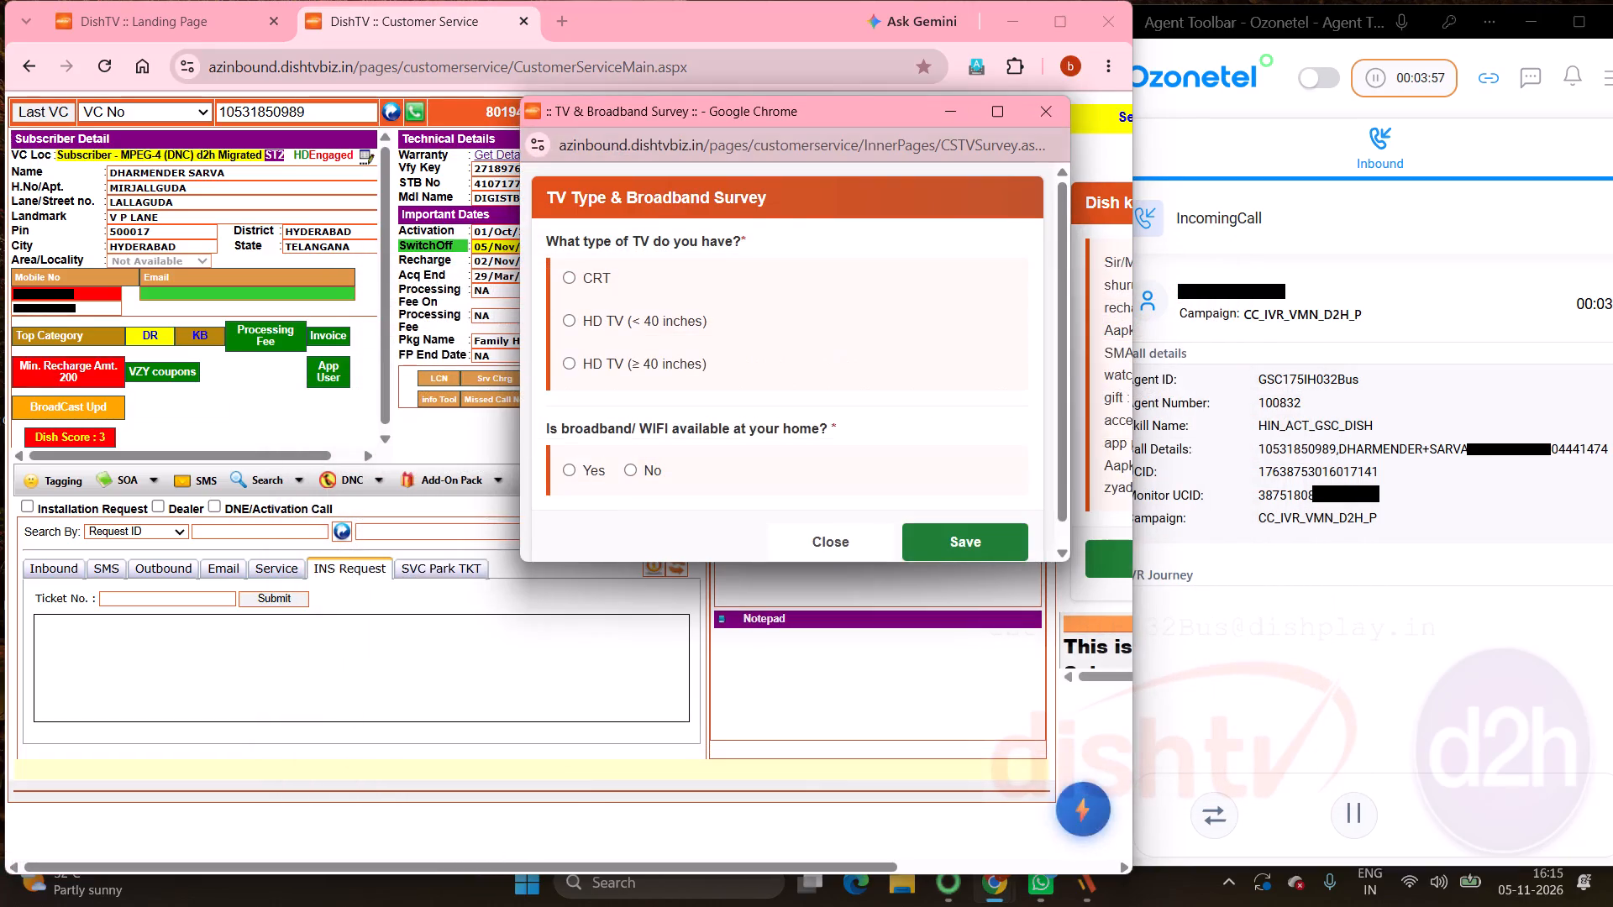
left_click(1047, 109)
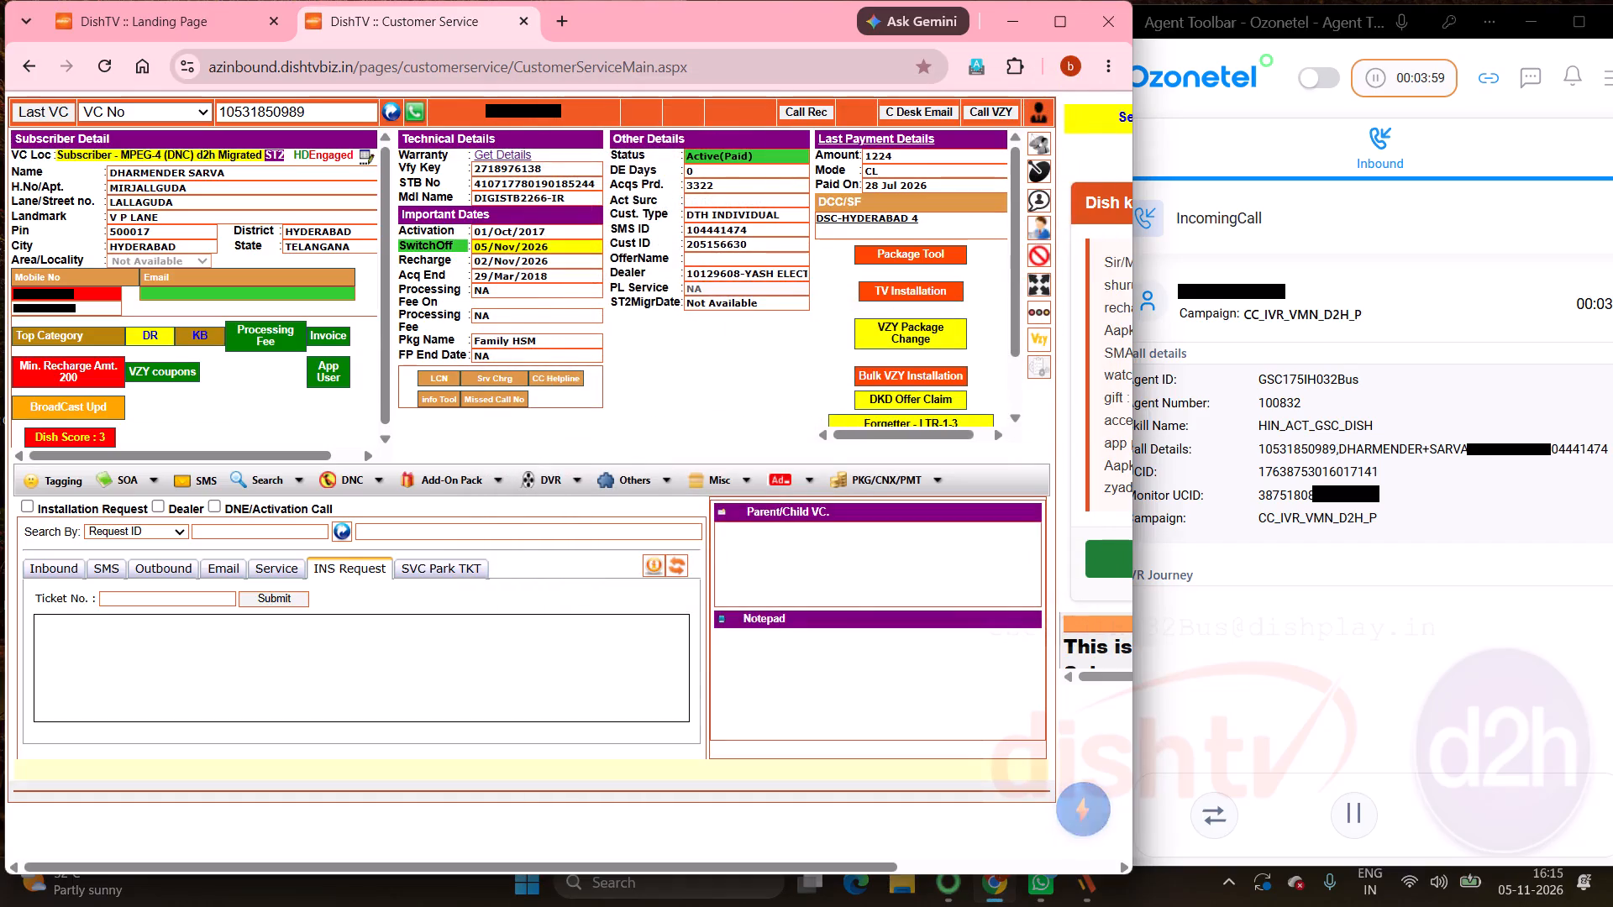
left_click_drag(827, 617, 683, 625)
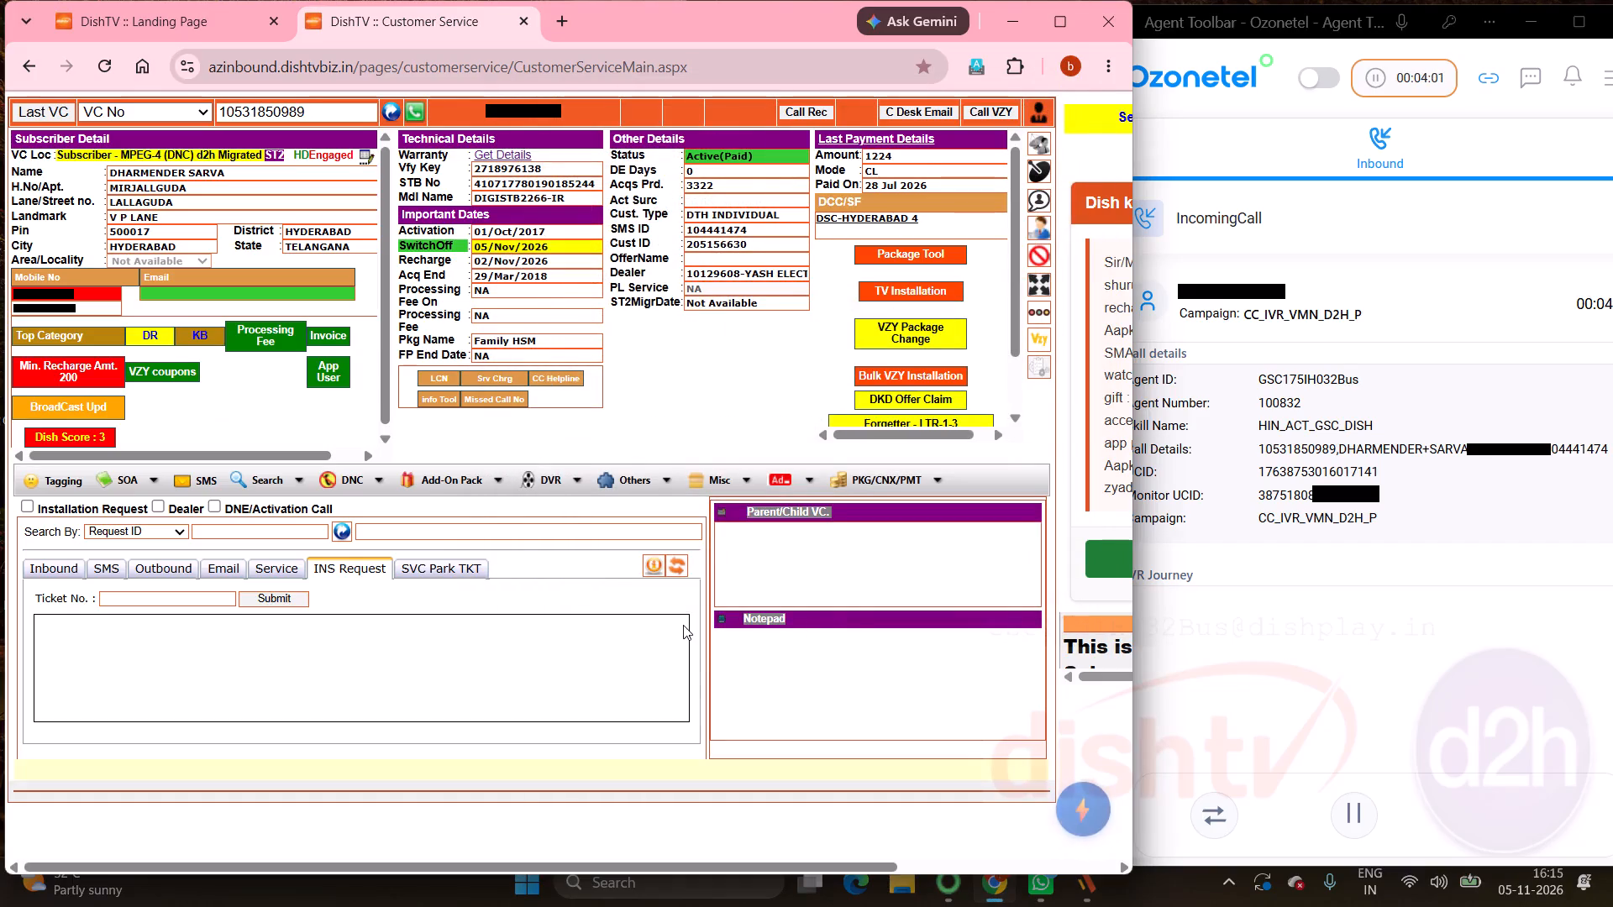
Review the subscriber's old-format SOA in its detailed and summarized views, and close the statement.
left_click(123, 484)
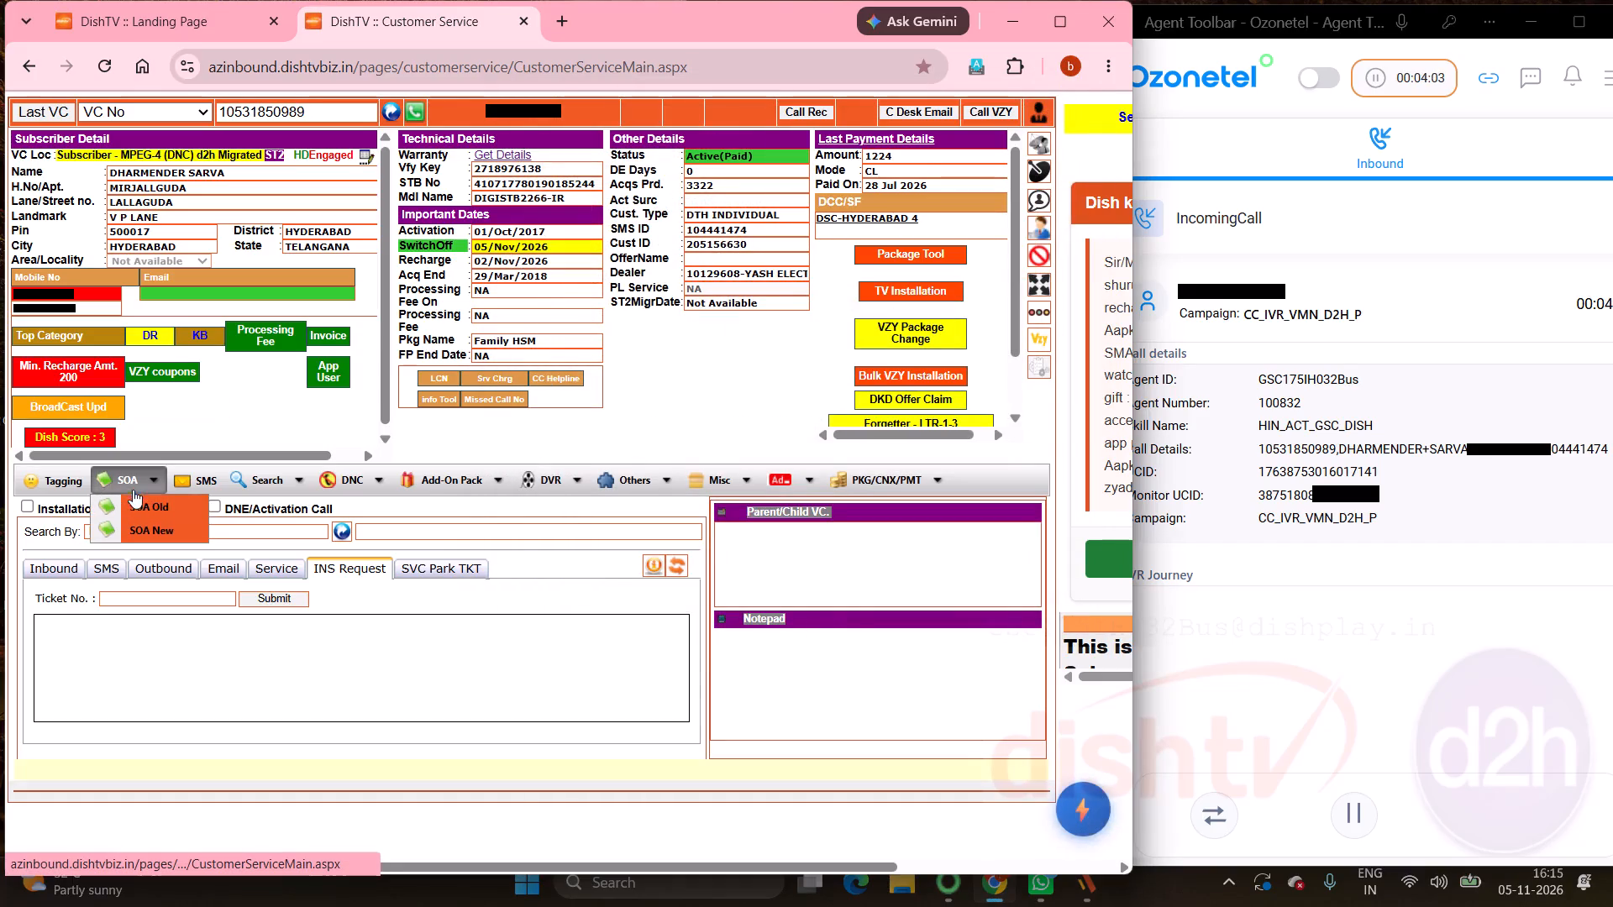
left_click(143, 506)
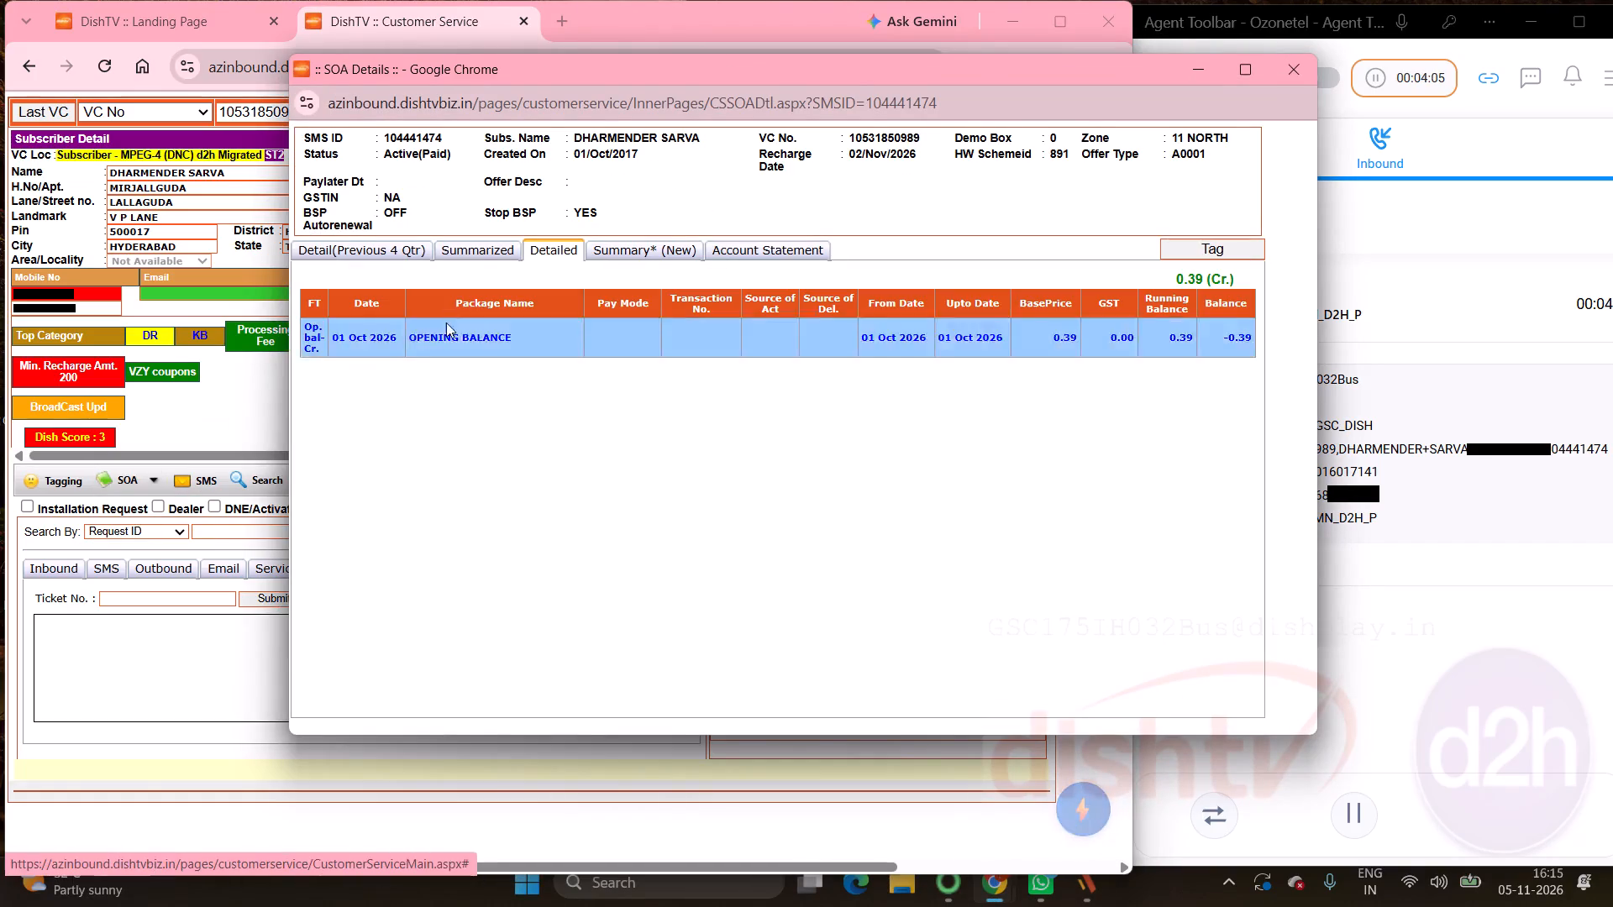
left_click(479, 244)
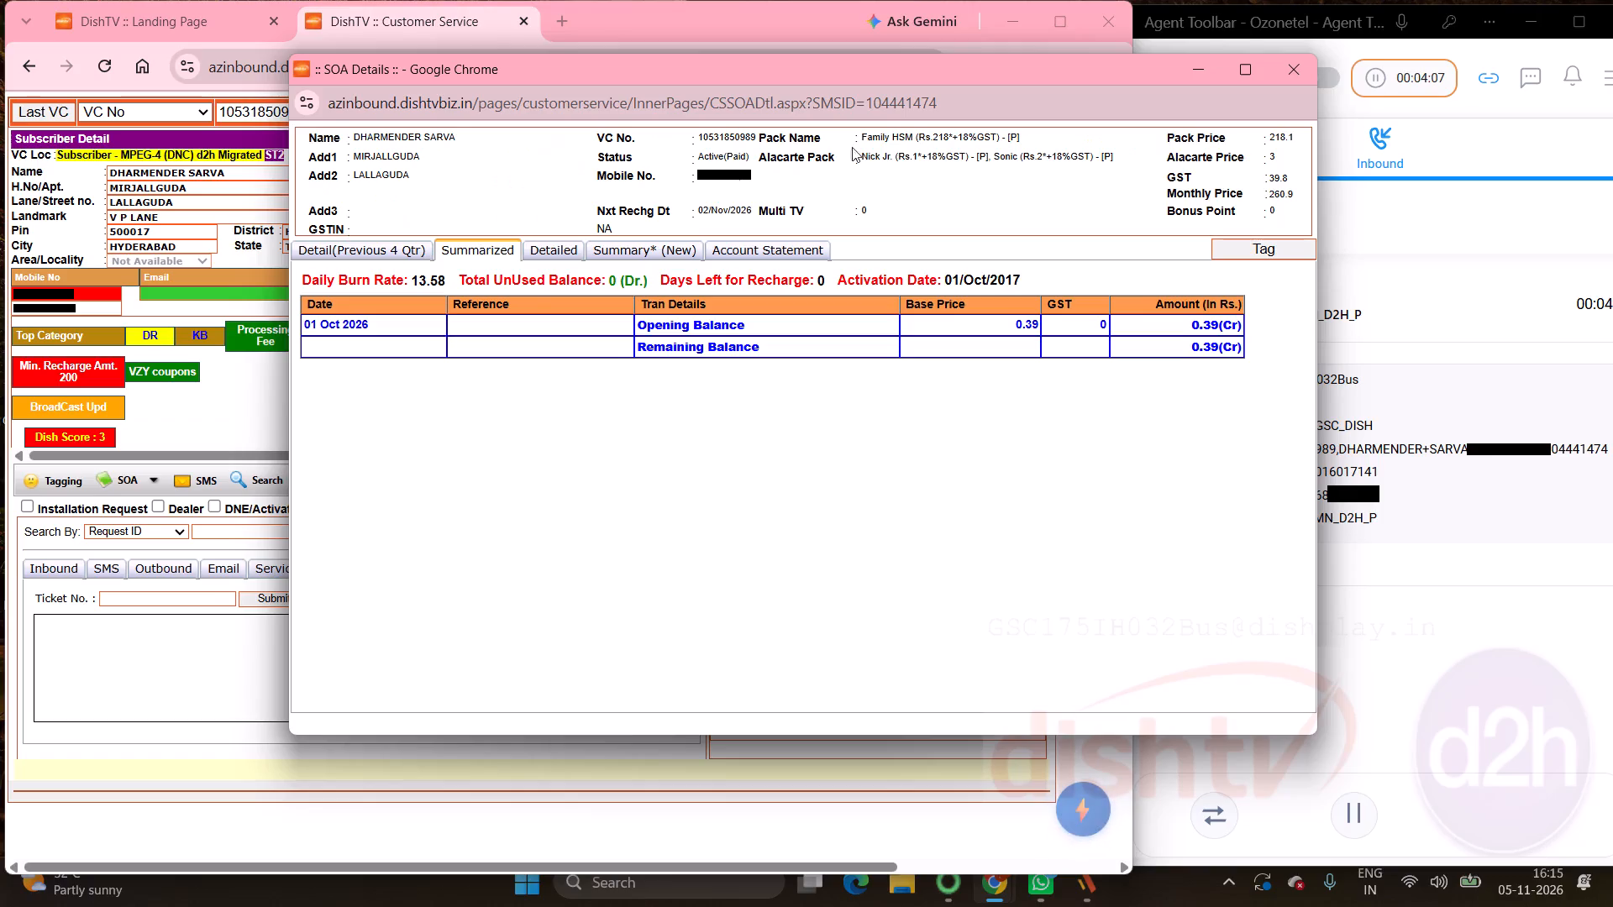
left_click(1284, 73)
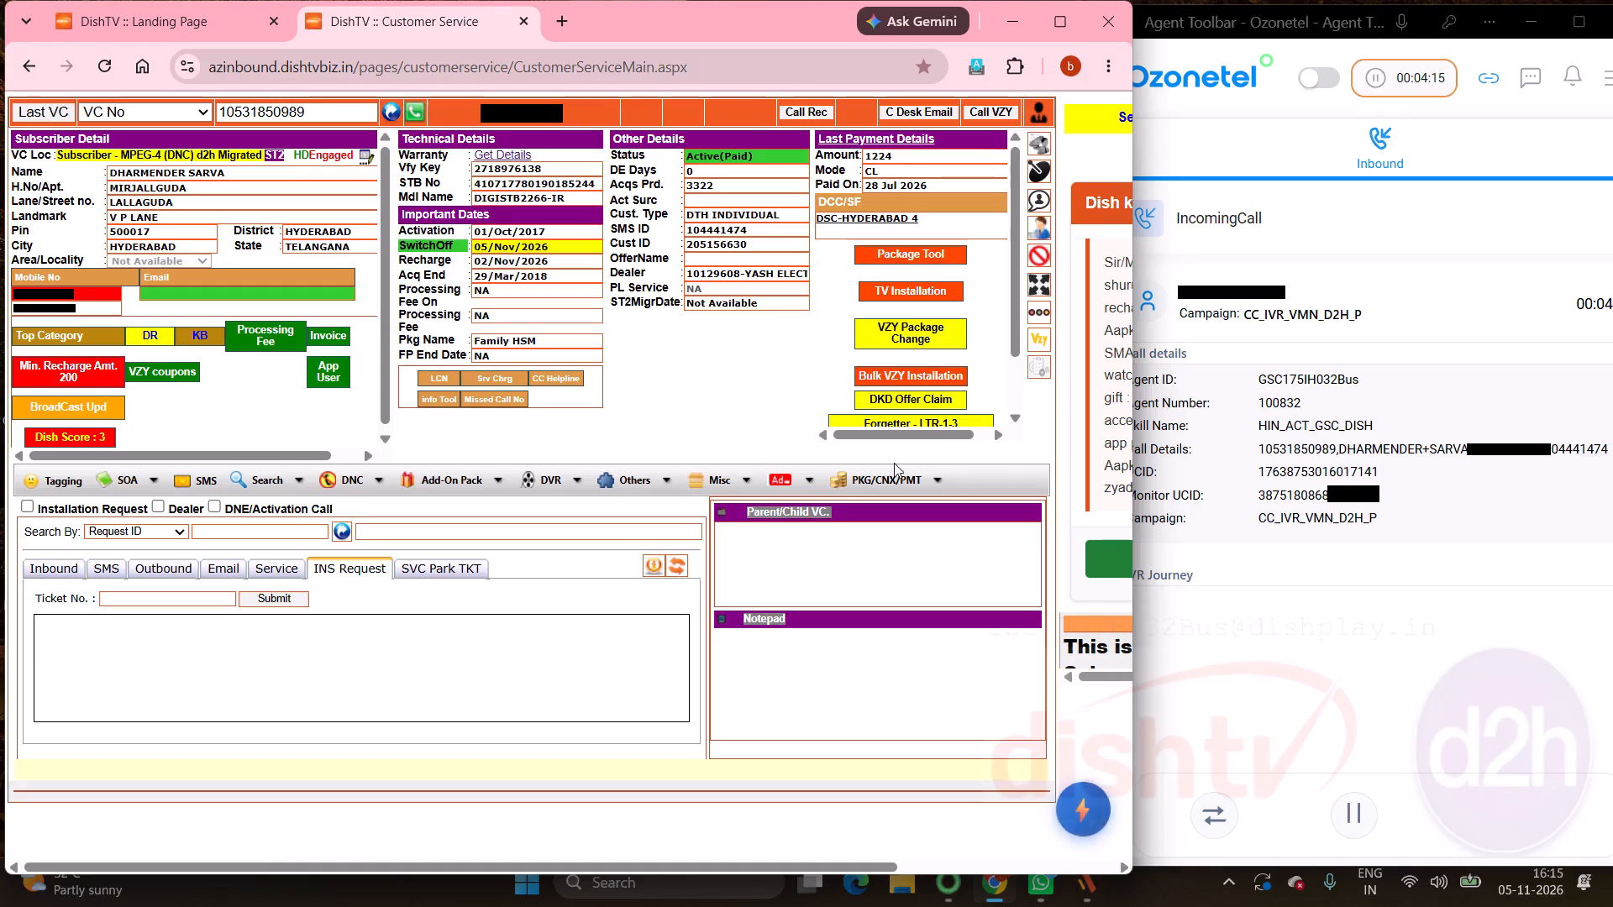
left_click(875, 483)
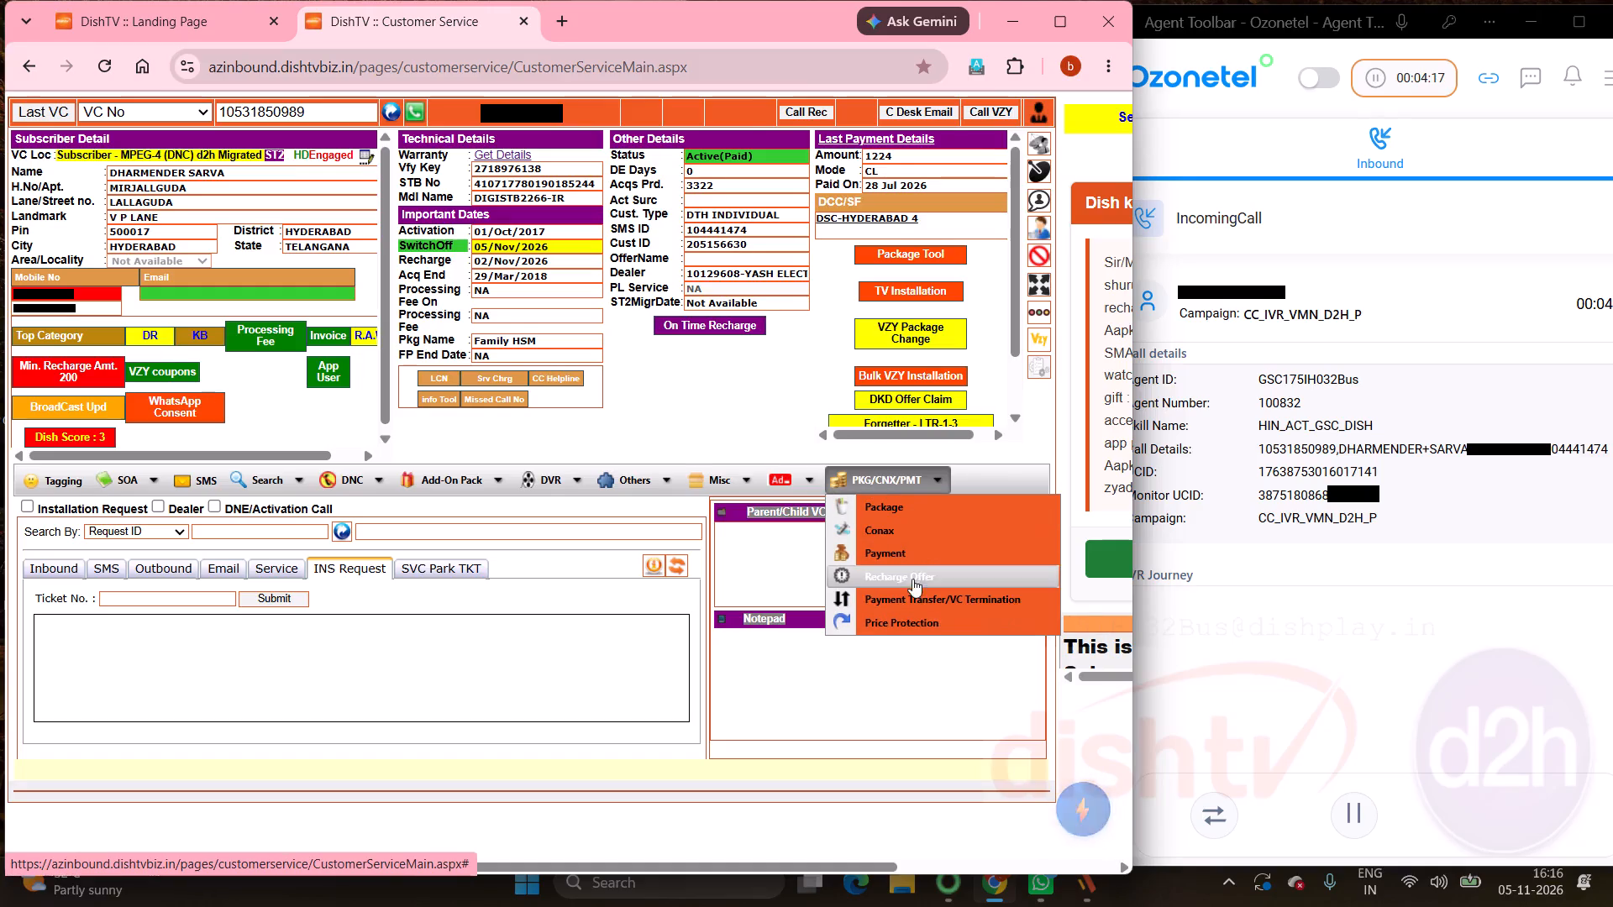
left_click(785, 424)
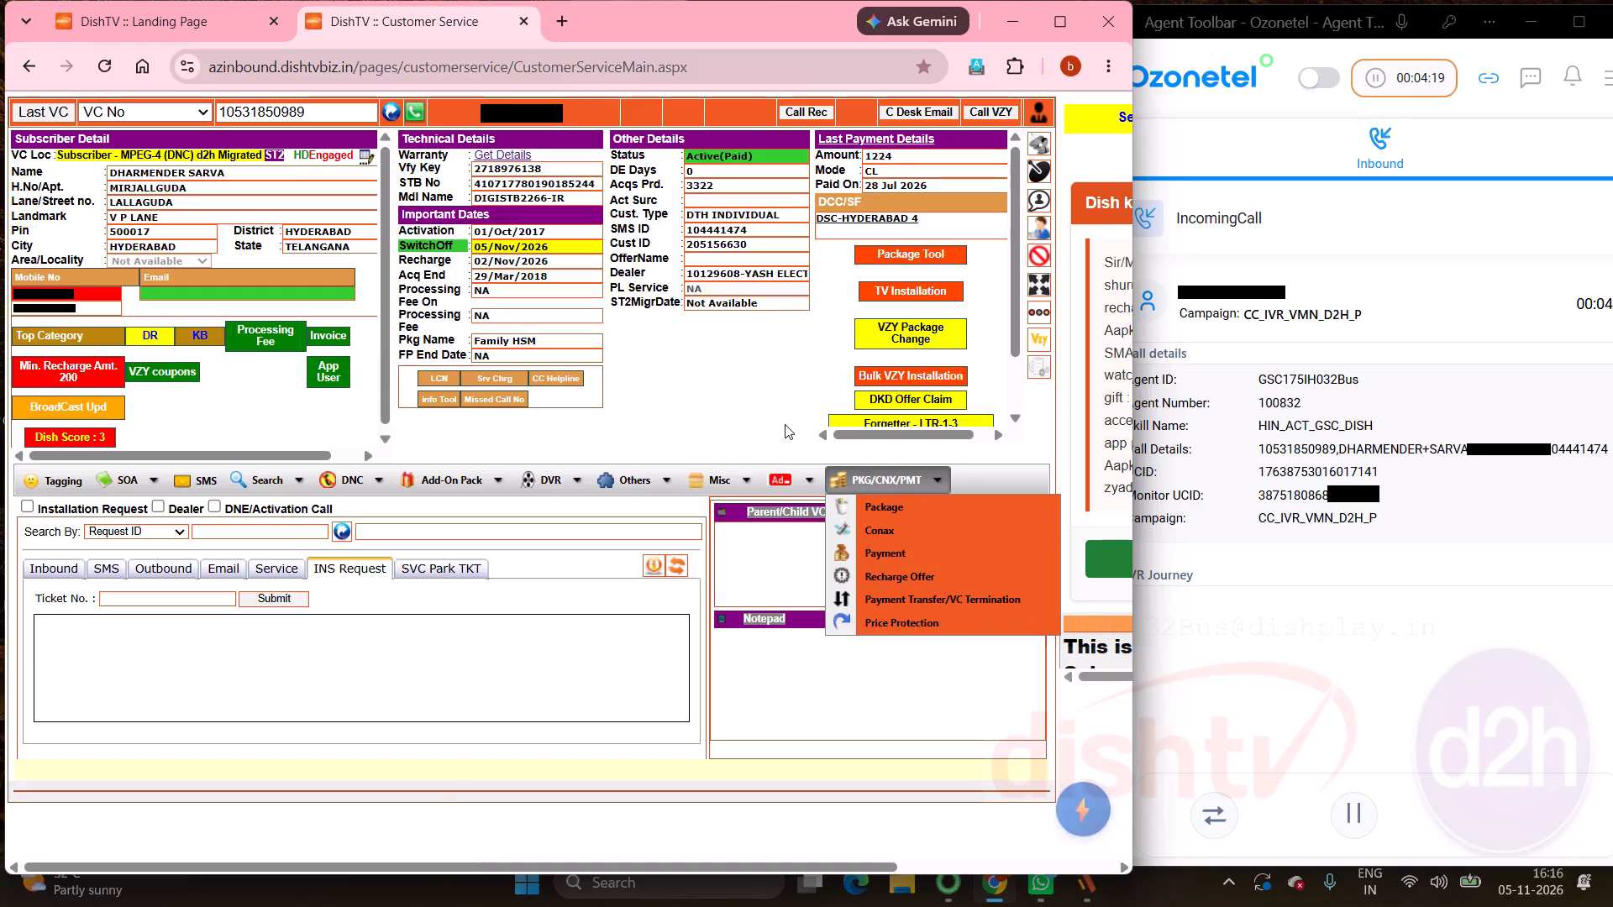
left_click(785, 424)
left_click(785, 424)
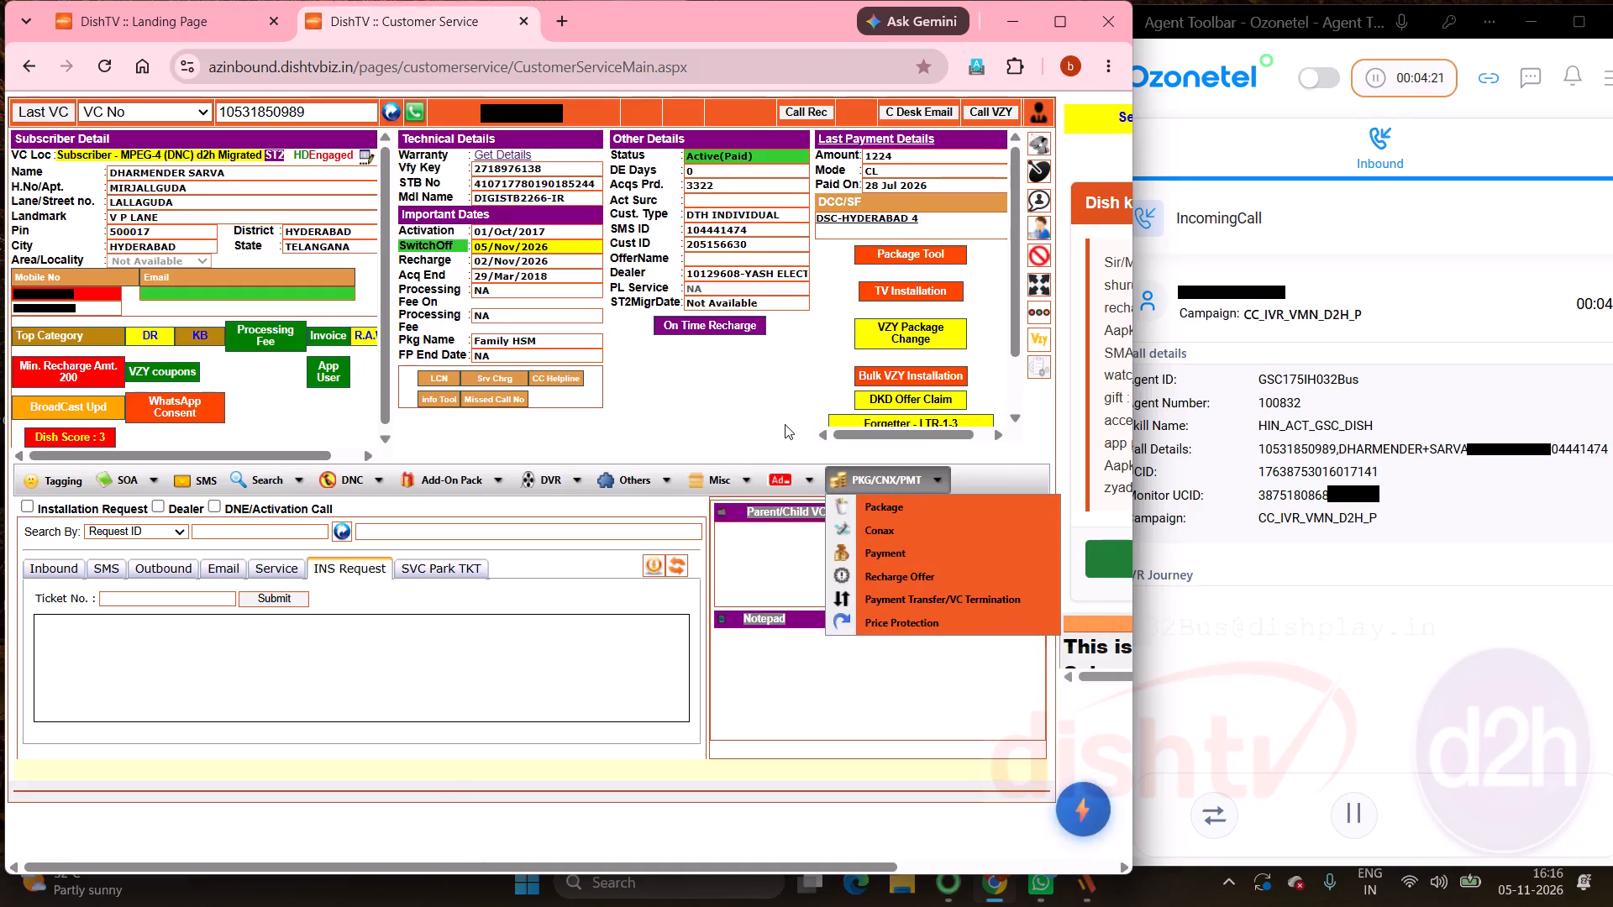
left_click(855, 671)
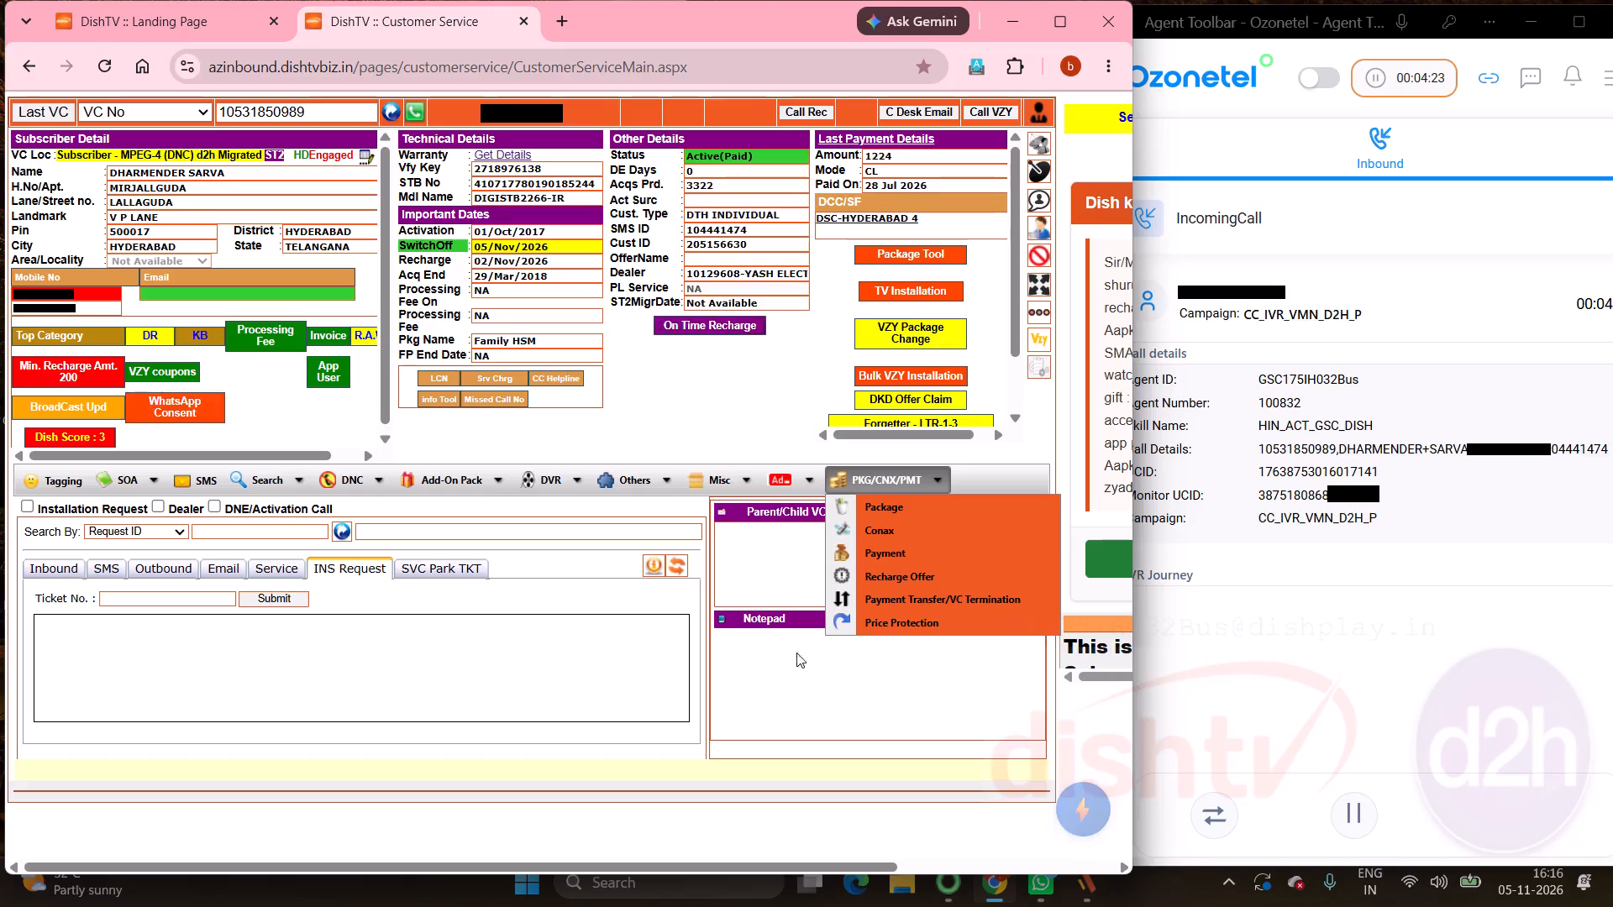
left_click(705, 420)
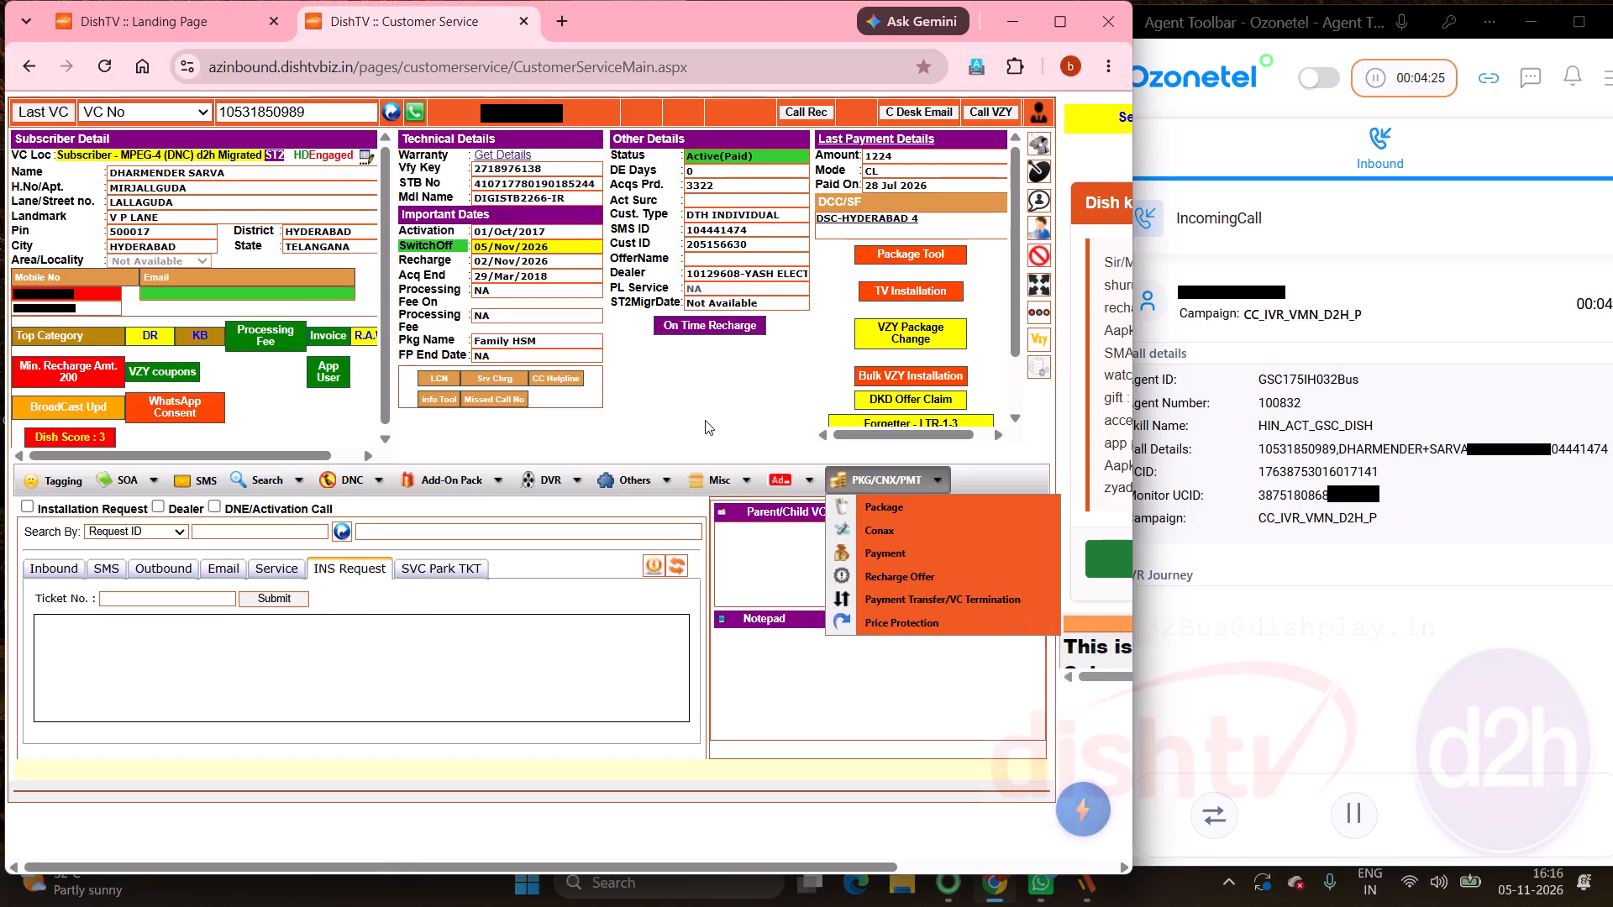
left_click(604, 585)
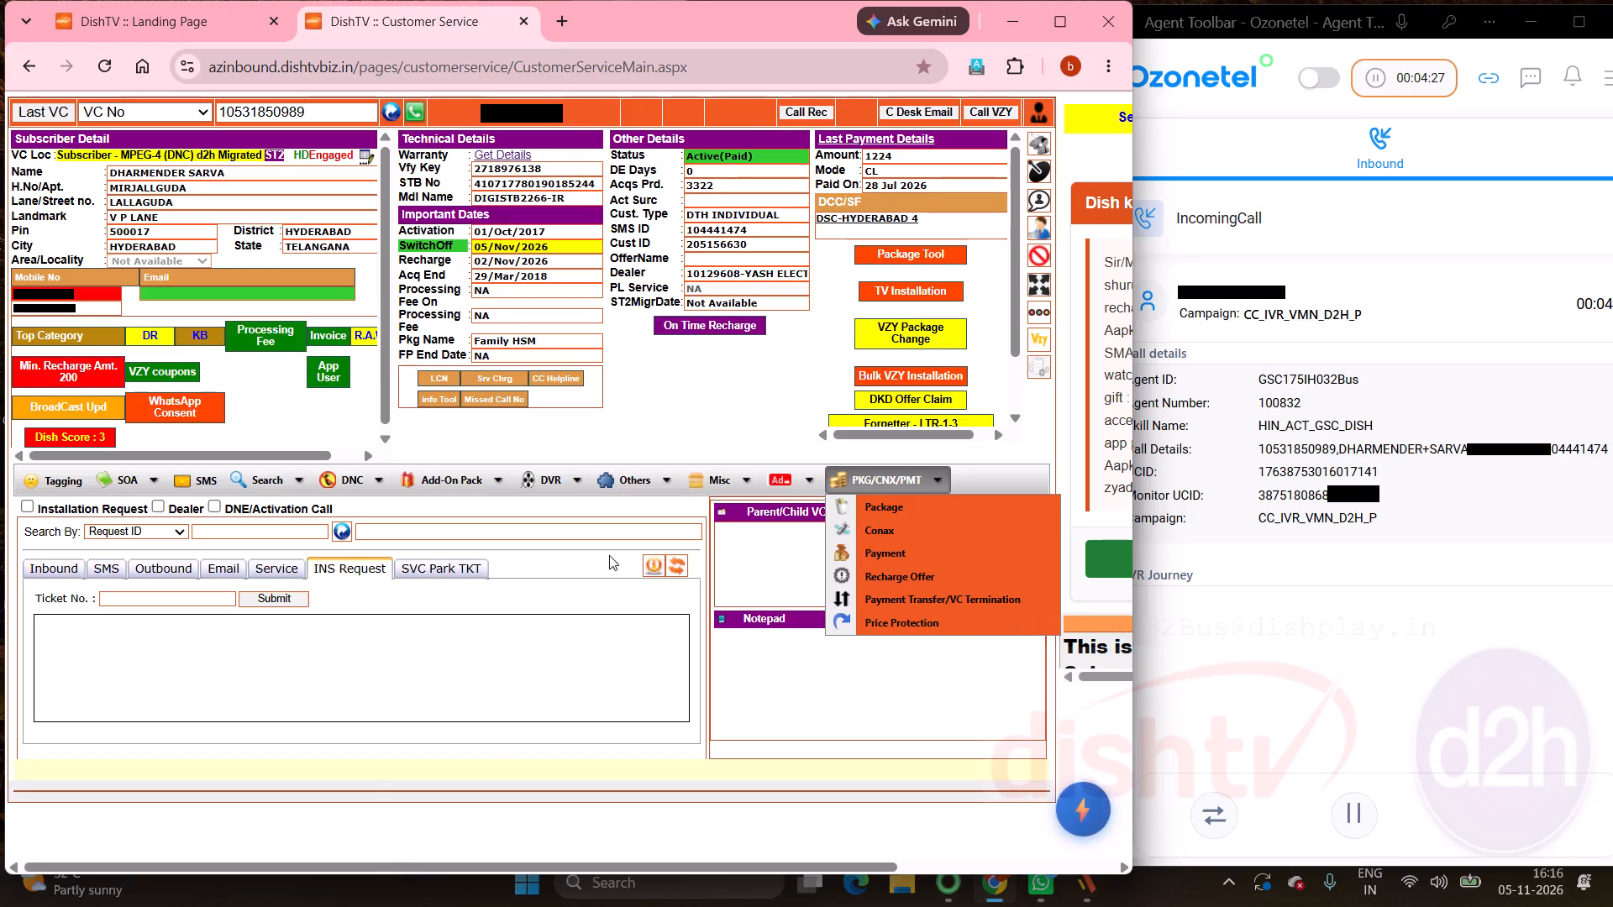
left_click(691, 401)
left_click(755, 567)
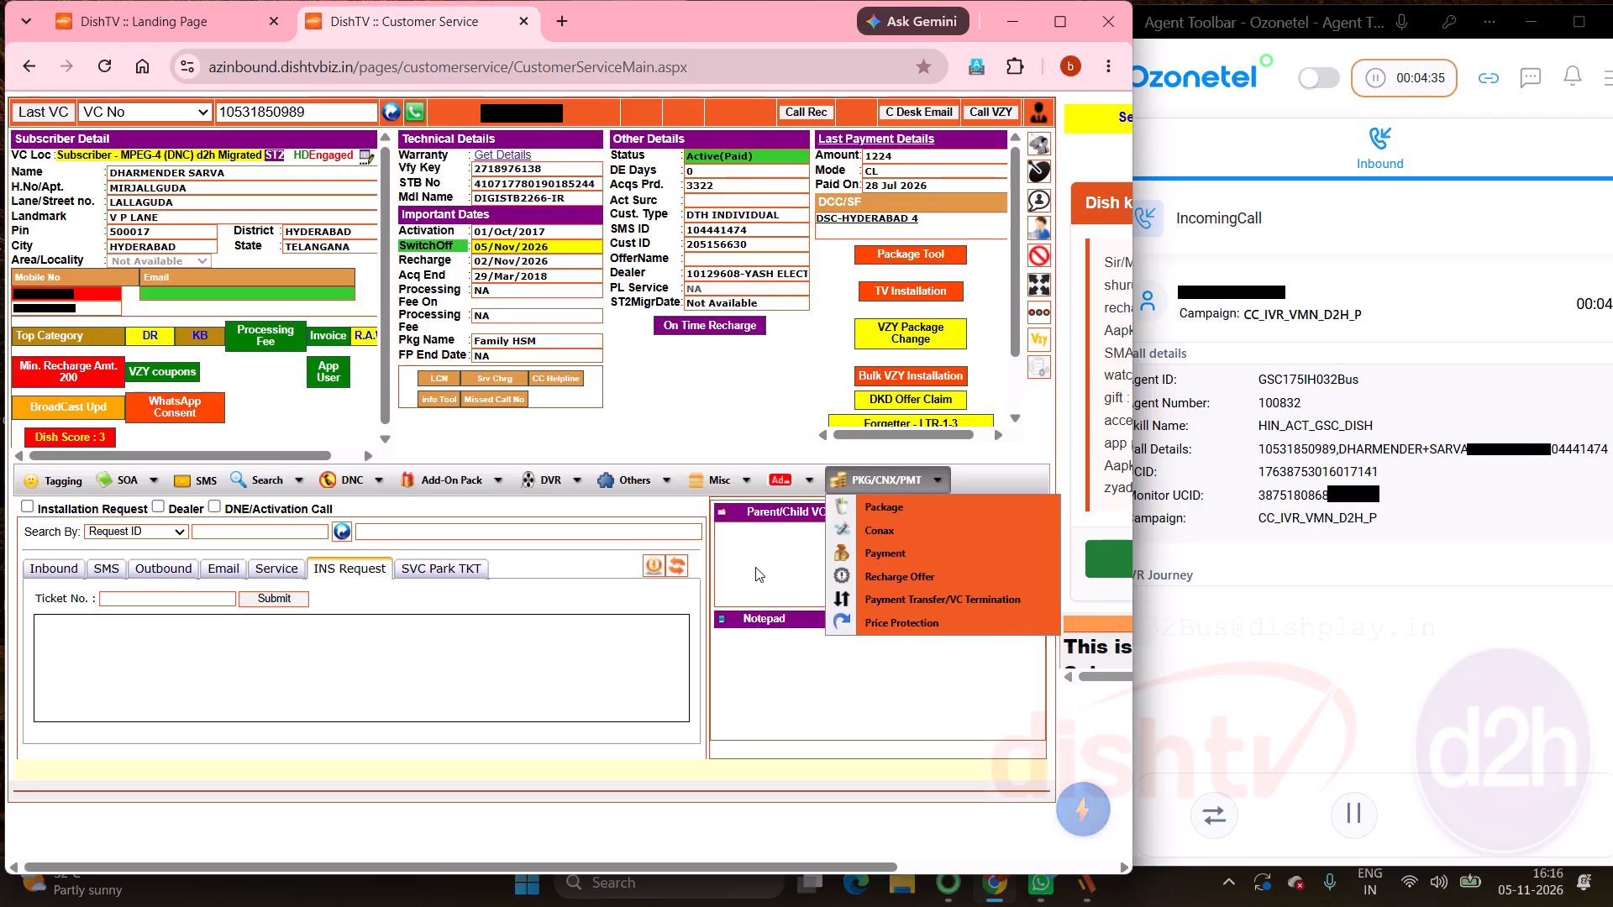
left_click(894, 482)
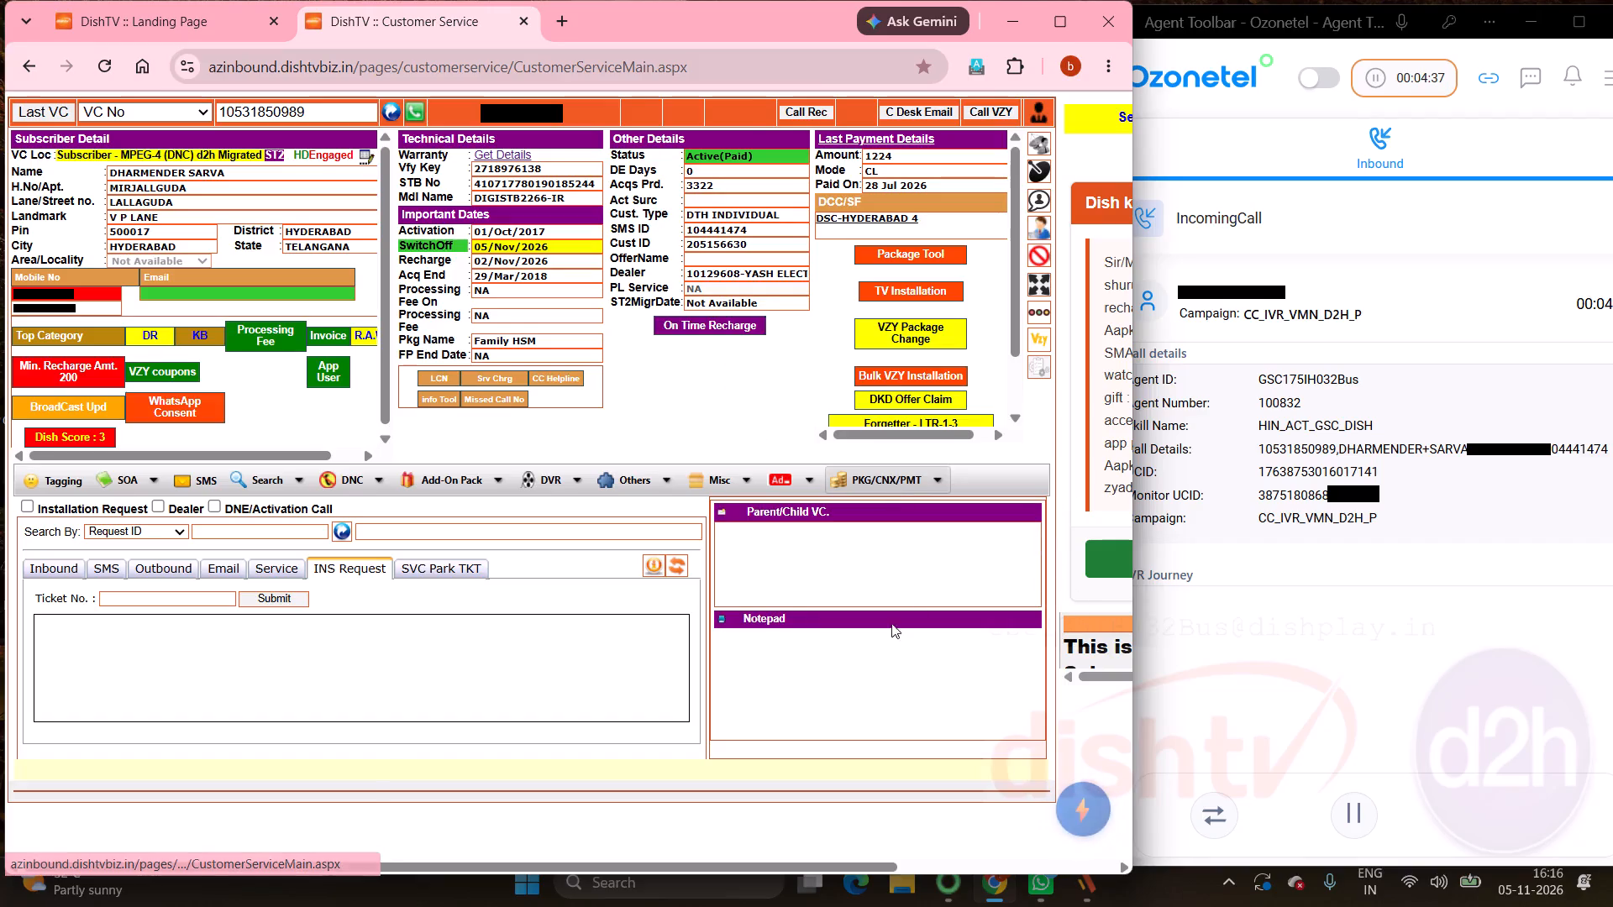
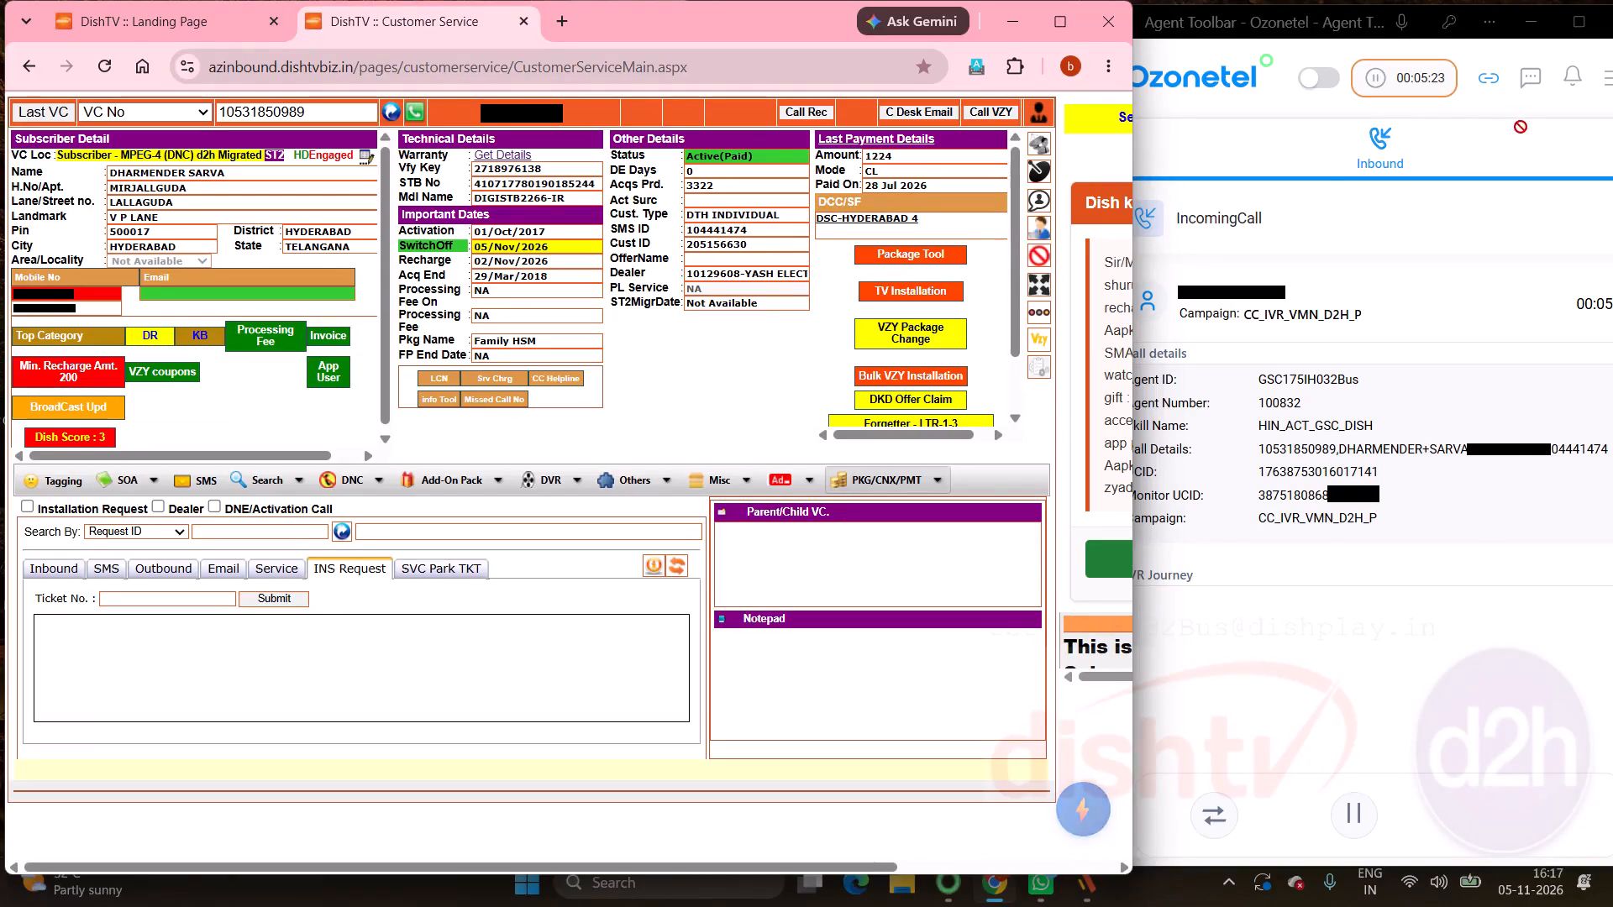
Switch to the Ozonetel agent toolbar and open the call history to view the recent inbound calls.
left_click(1612, 91)
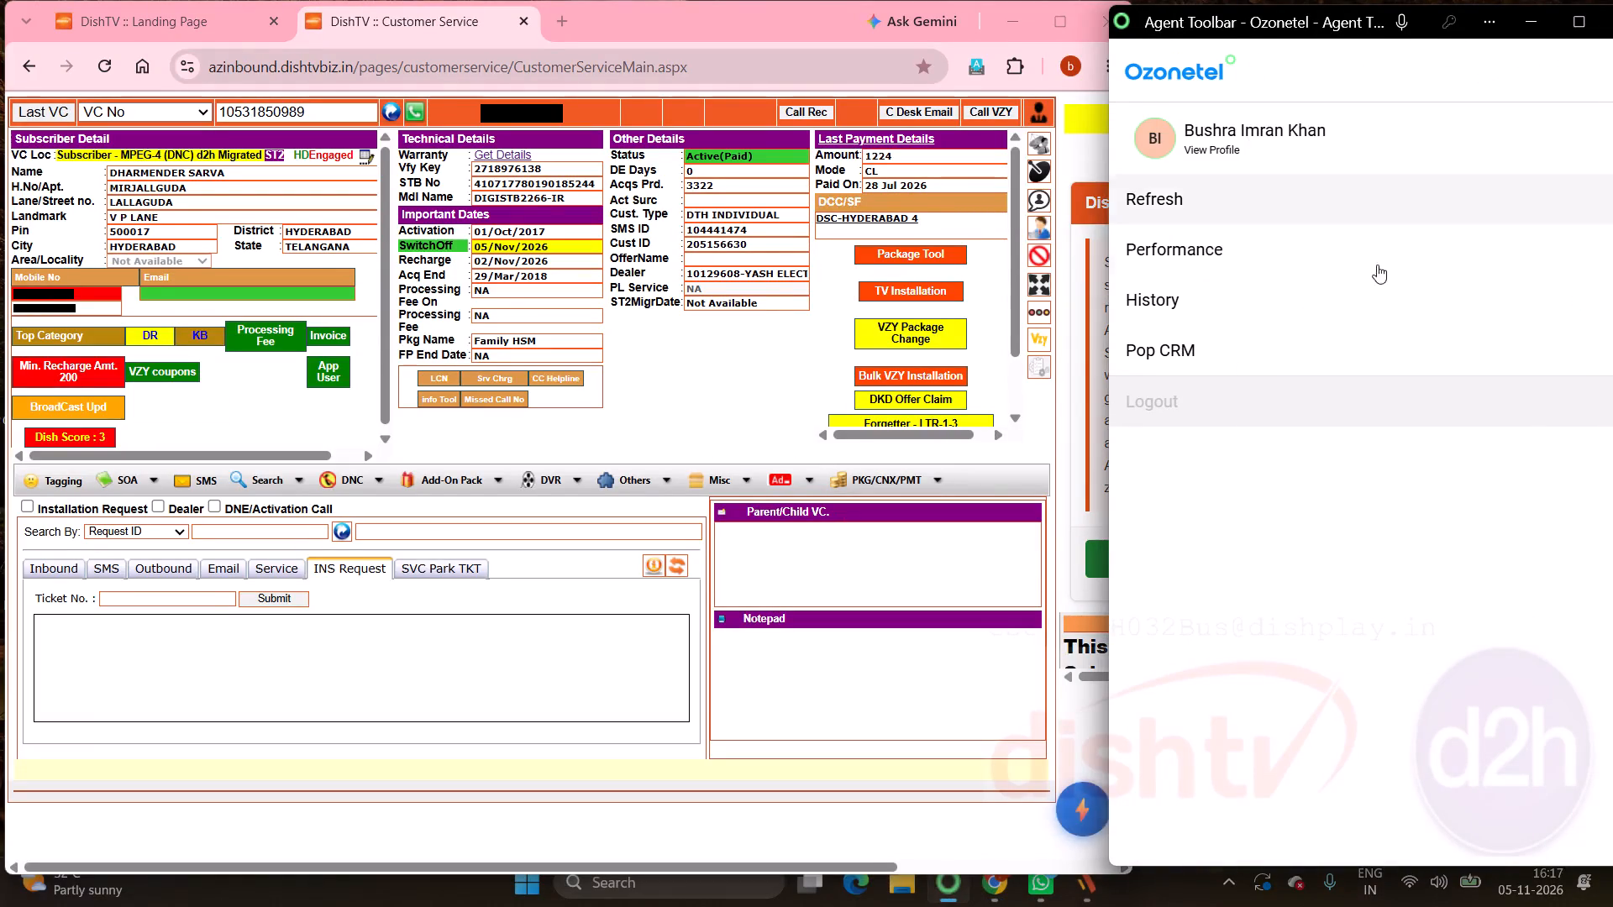
left_click(1181, 305)
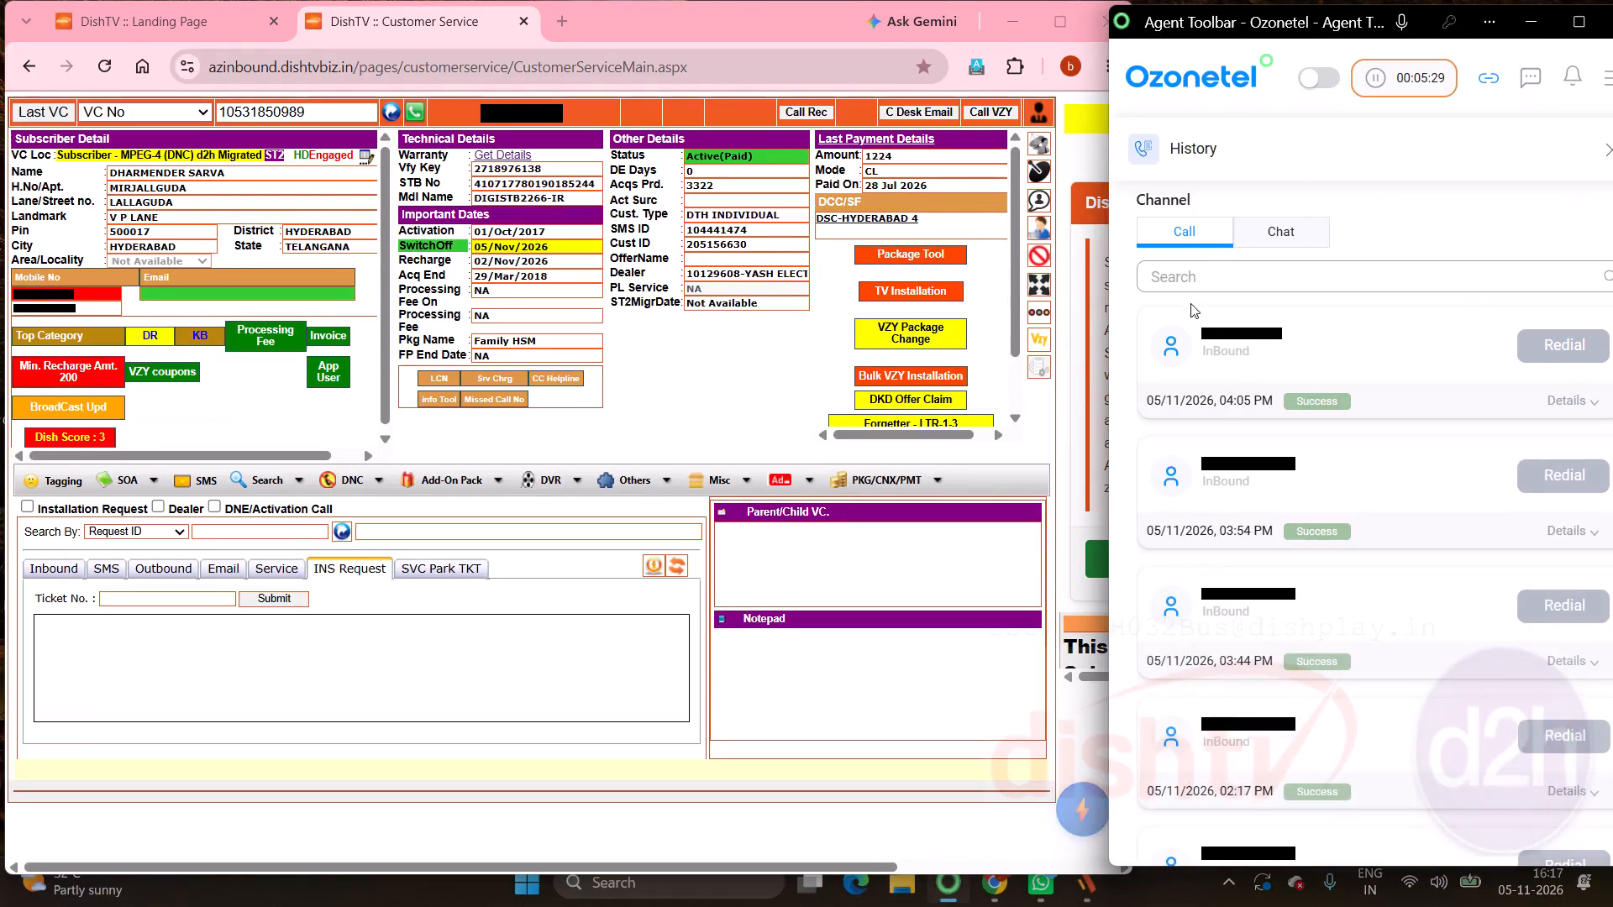